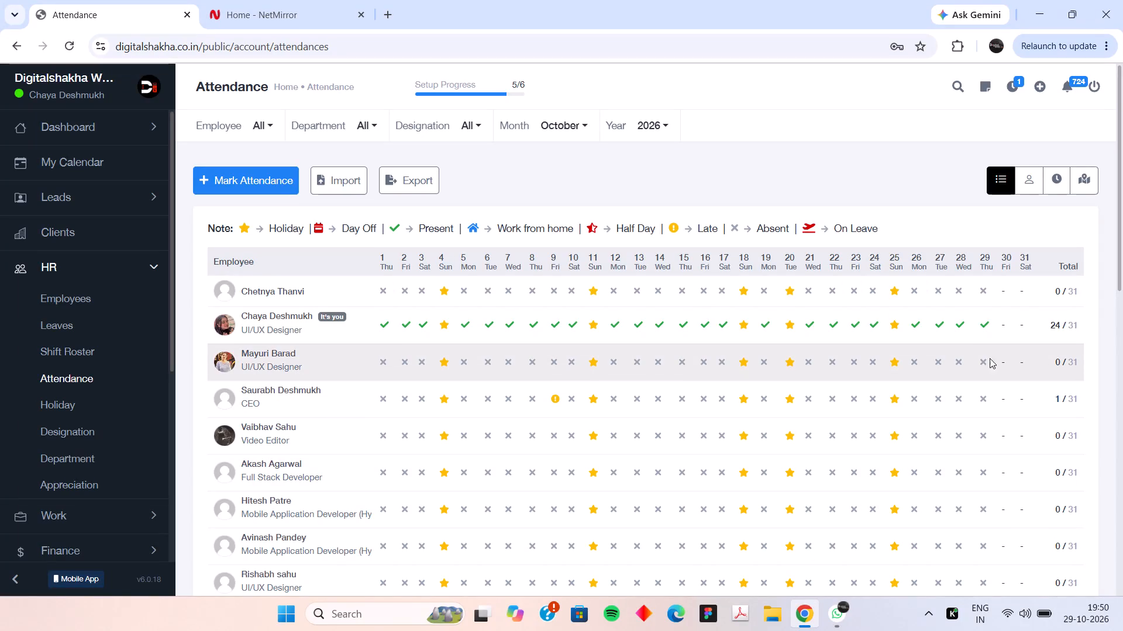
Edit your own attendance entry for 29-10-2026 and set the clock-out time to 7:50 PM.
{"action": "left_click", "coordinate": [981, 324]}
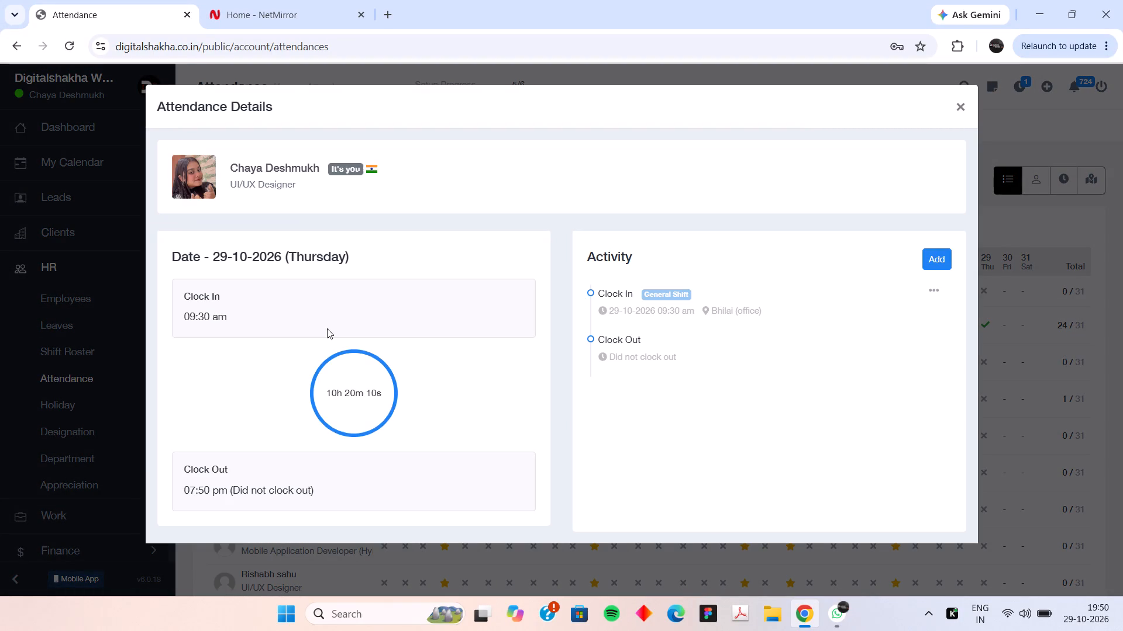
{"action": "left_click", "coordinate": [935, 294]}
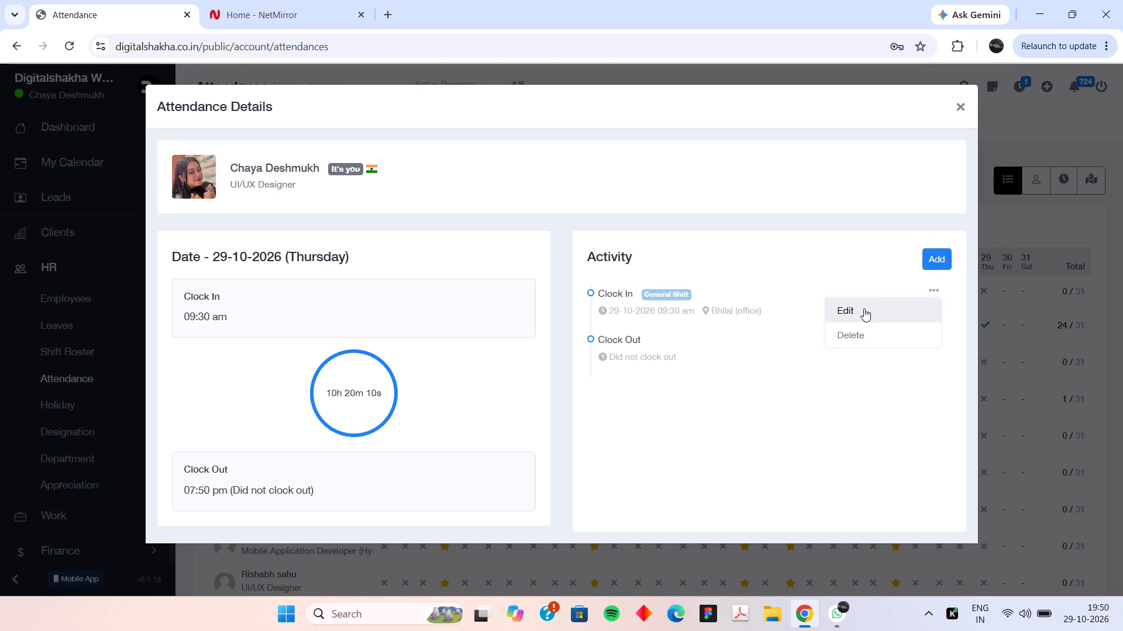
{"action": "left_click", "coordinate": [855, 307]}
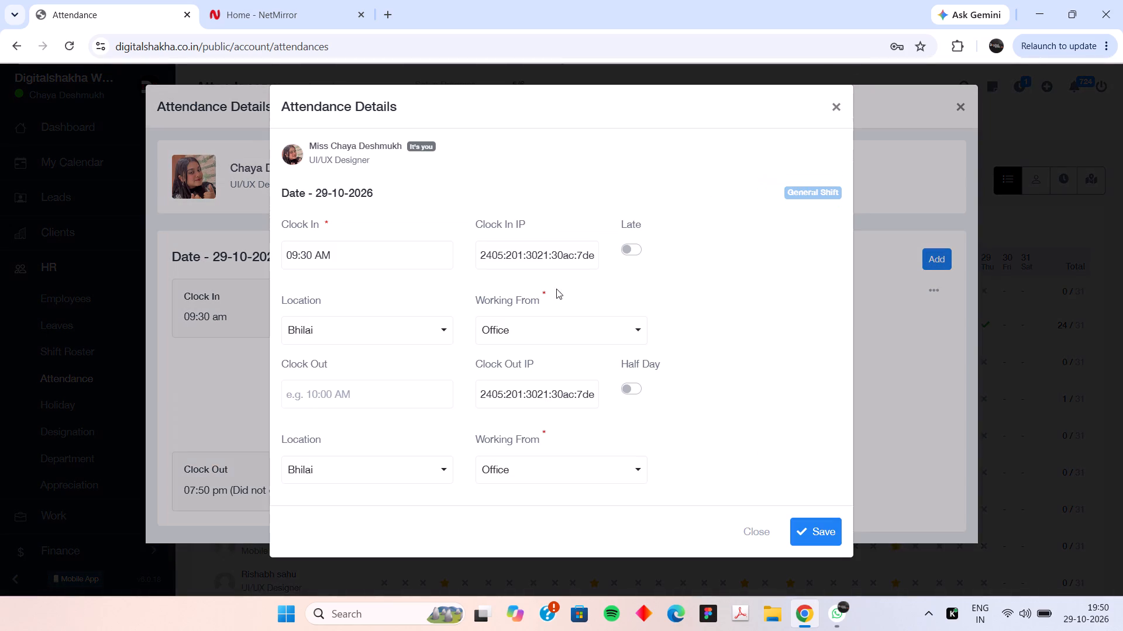
{"action": "left_click", "coordinate": [297, 390]}
{"action": "left_click", "coordinate": [325, 455]}
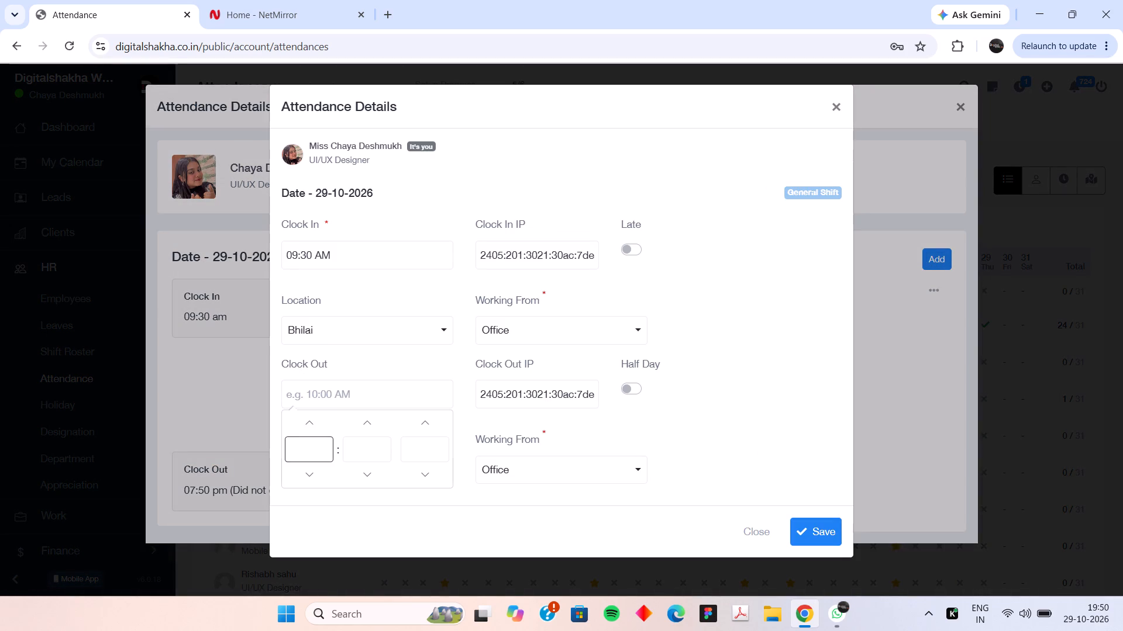
{"action": "key", "text": "7"}
{"action": "left_click", "coordinate": [364, 456]}
{"action": "type", "text": "50"}
{"action": "left_click", "coordinate": [411, 455]}
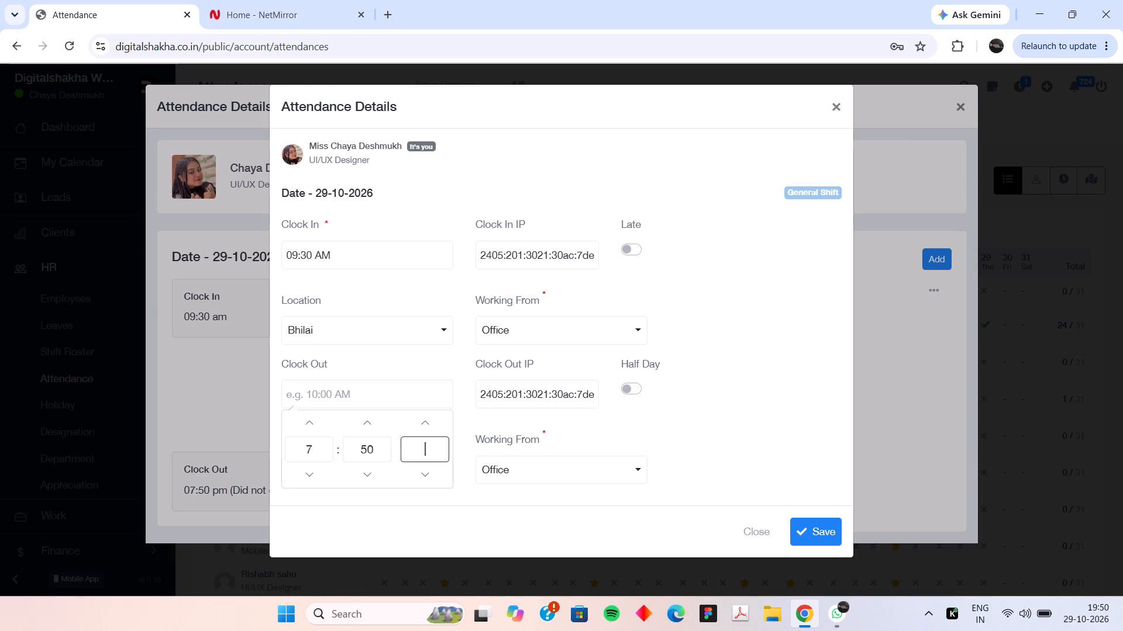
{"action": "type", "text": "pm"}
{"action": "left_click_drag", "start_coordinate": [768, 533], "coordinate": [776, 533]}
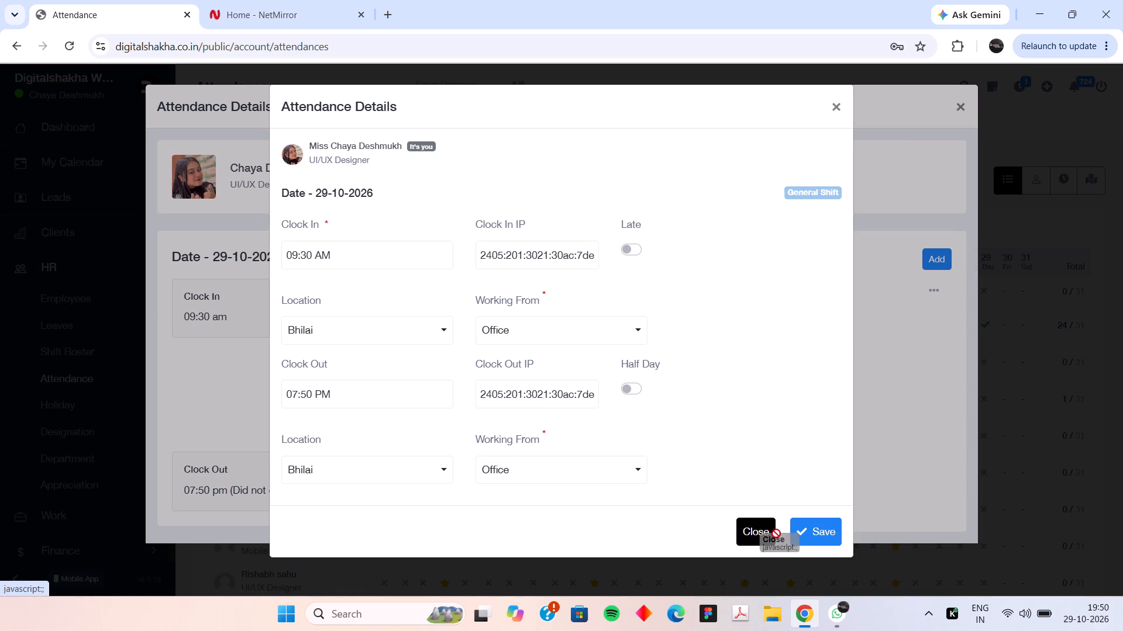
Save the edited attendance entry for 29-10-2026.
{"action": "left_click_drag", "start_coordinate": [776, 533], "coordinate": [804, 530]}
{"action": "left_click", "coordinate": [804, 530]}
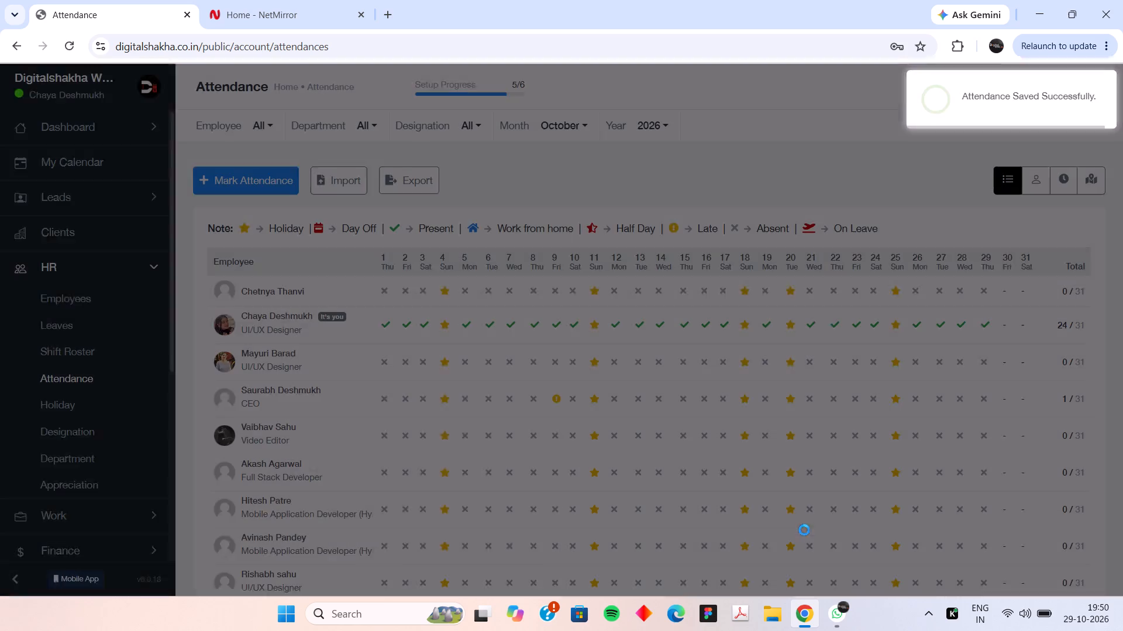
Search Google for facebook in a new browser tab and open the Facebook site from the results.
{"action": "left_click", "coordinate": [388, 12]}
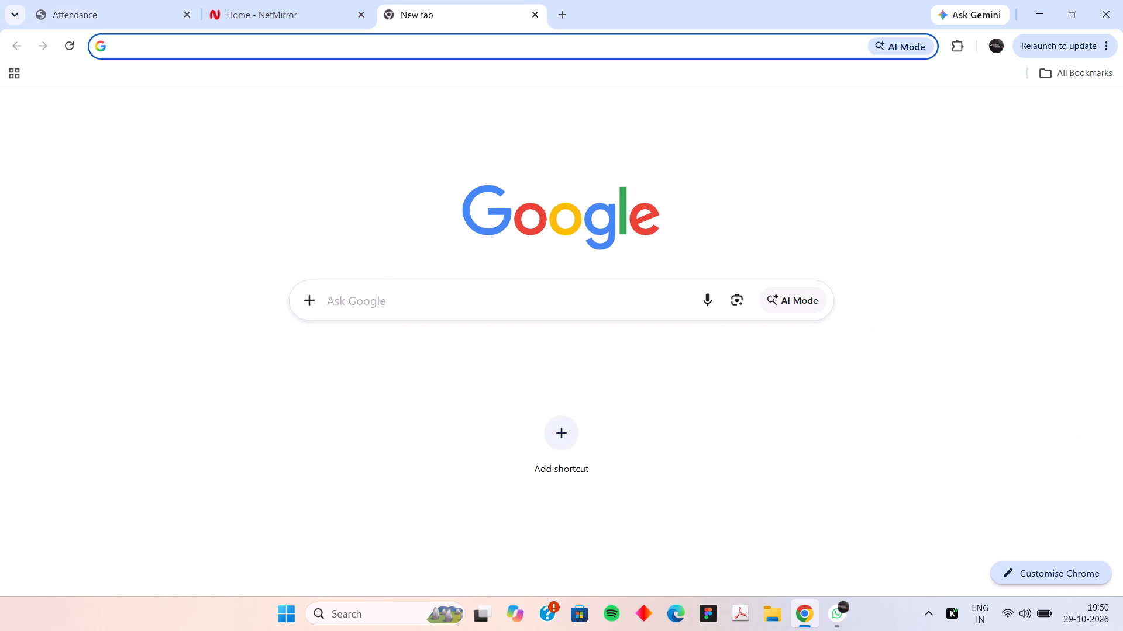
{"action": "left_click", "coordinate": [360, 304]}
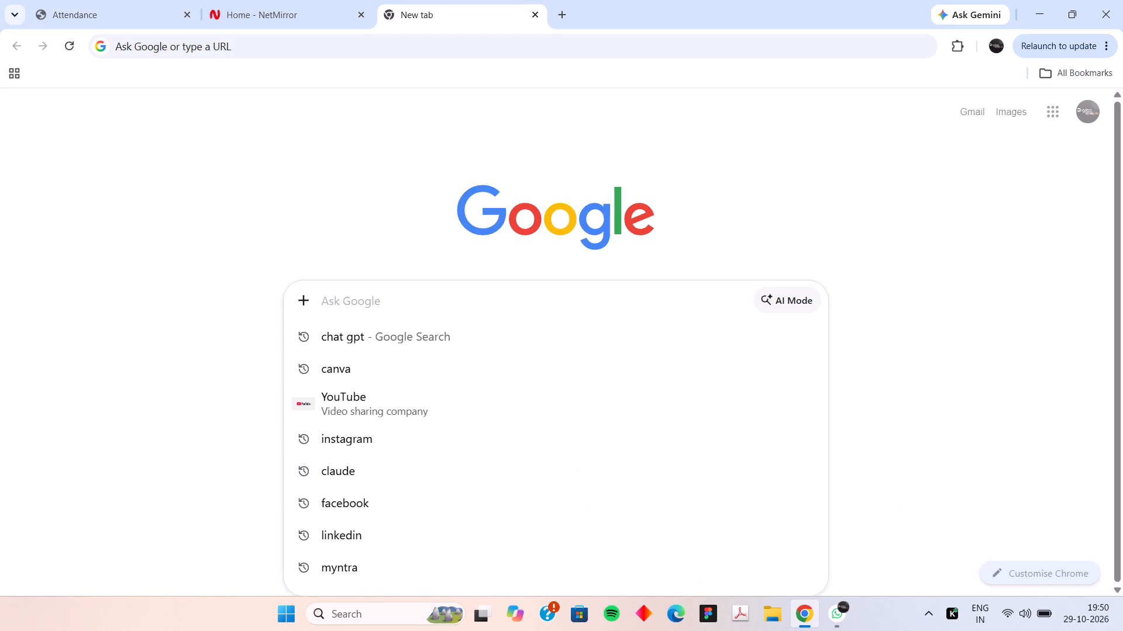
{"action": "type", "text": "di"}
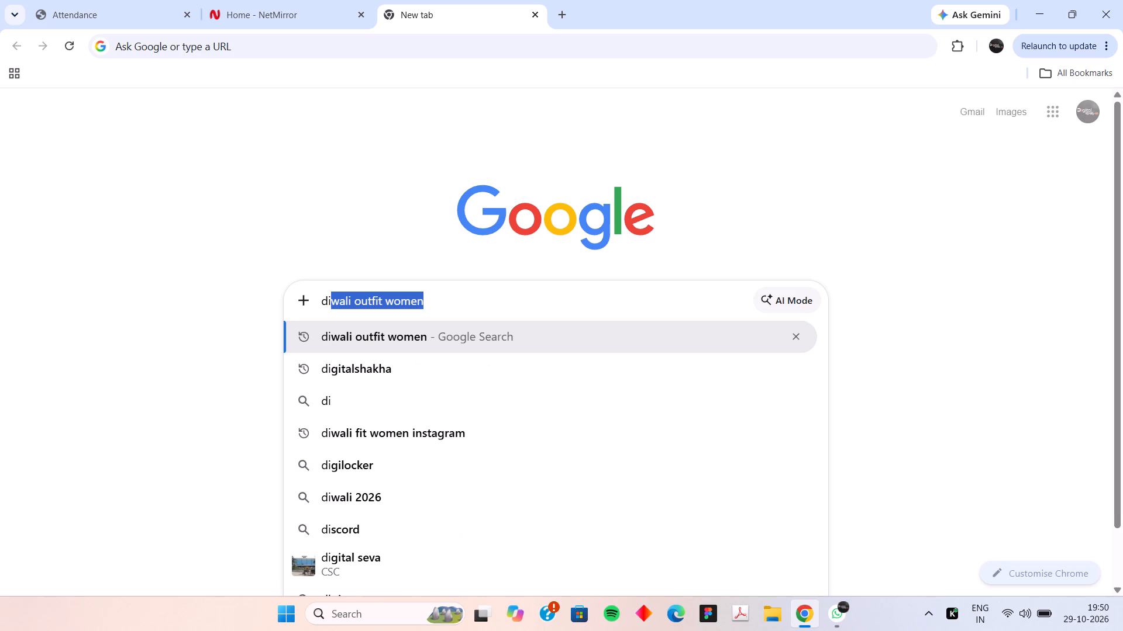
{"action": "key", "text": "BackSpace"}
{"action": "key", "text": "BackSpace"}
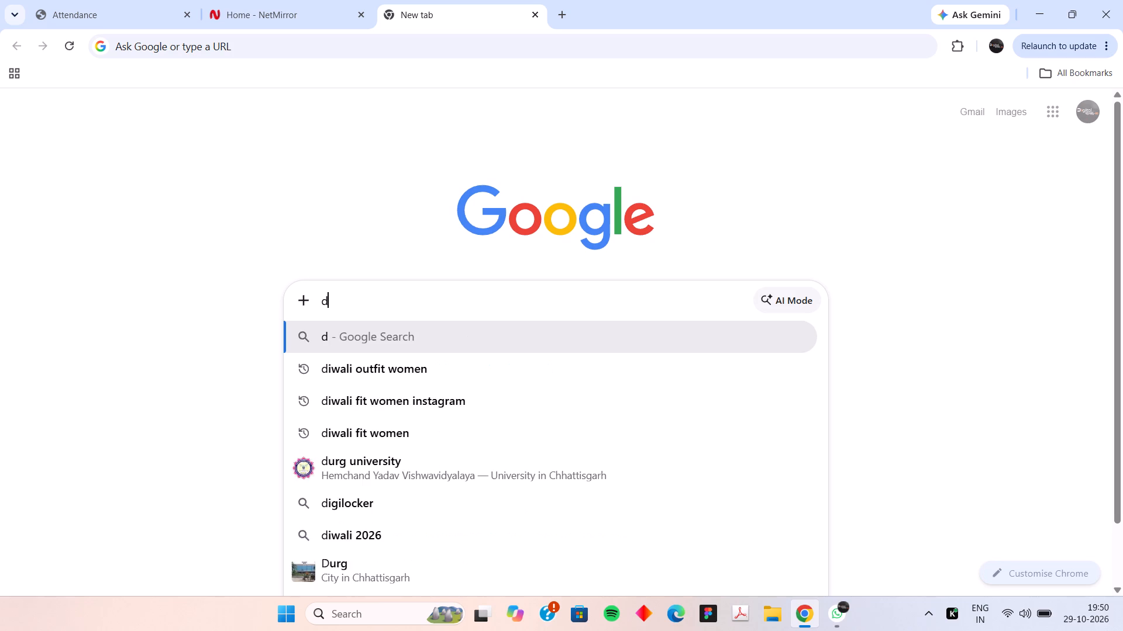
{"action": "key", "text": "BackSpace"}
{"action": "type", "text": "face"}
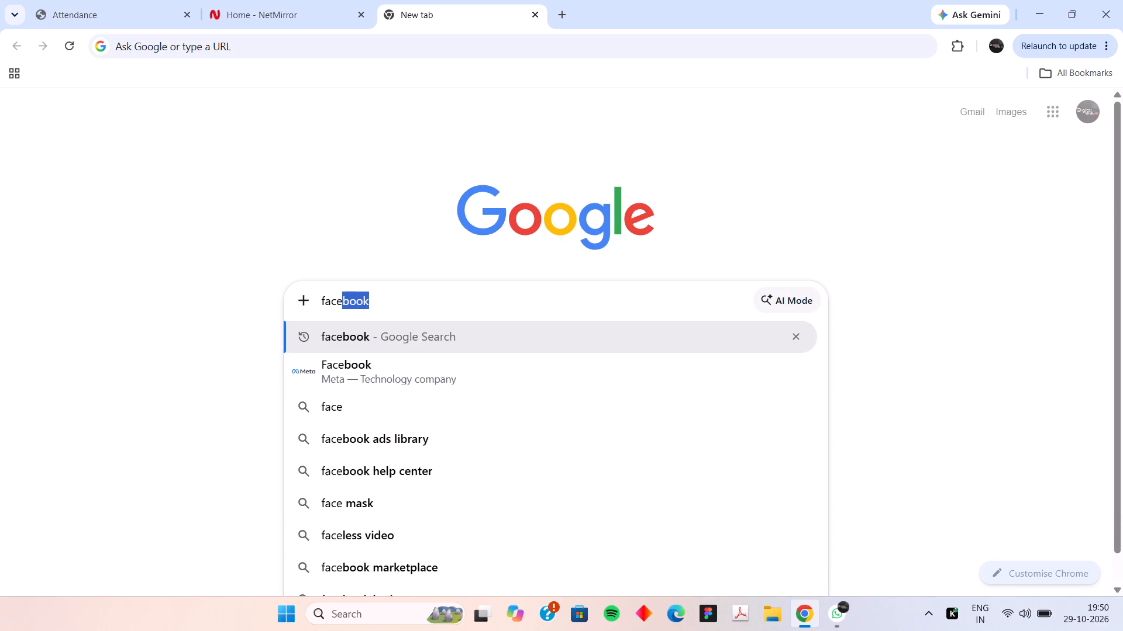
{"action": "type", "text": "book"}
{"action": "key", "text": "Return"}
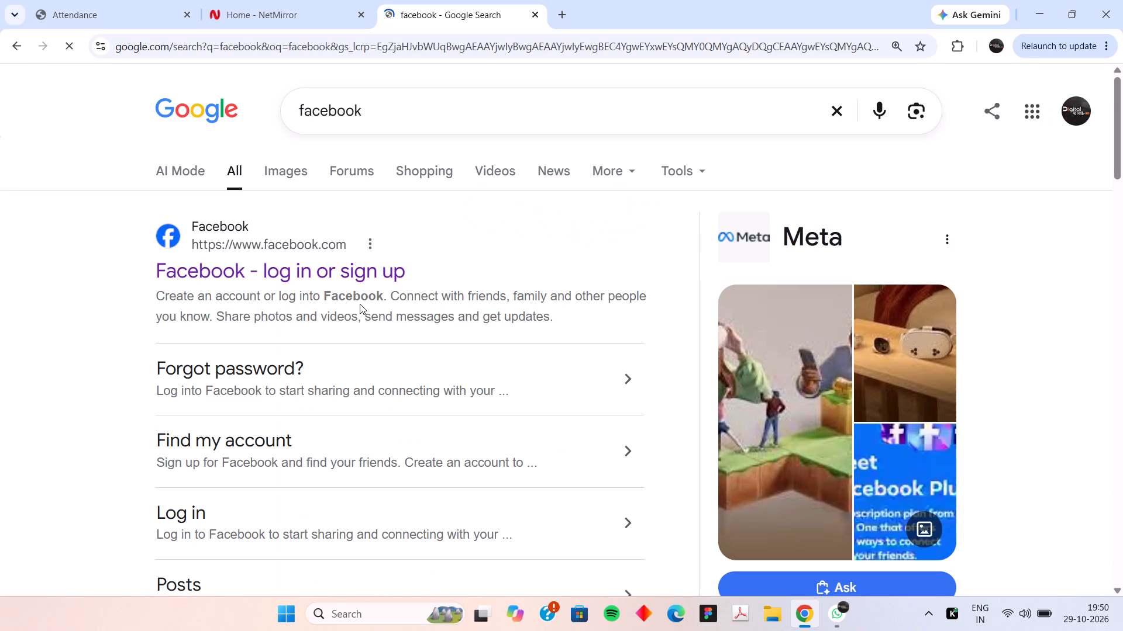
{"action": "left_click", "coordinate": [283, 241]}
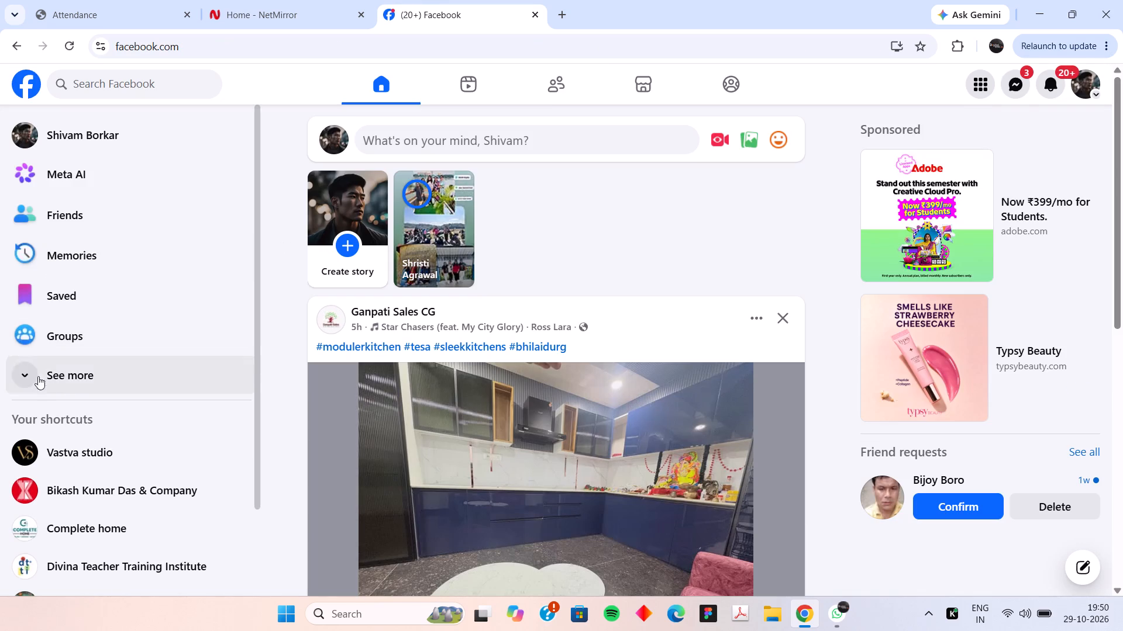
Look through the expanded shortcuts and the shortcut editor's list of Pages for Digitalshakha, leaving the editor without saving.
{"action": "scroll", "coordinate": [90, 473], "scroll_direction": "down", "scroll_amount": 3}
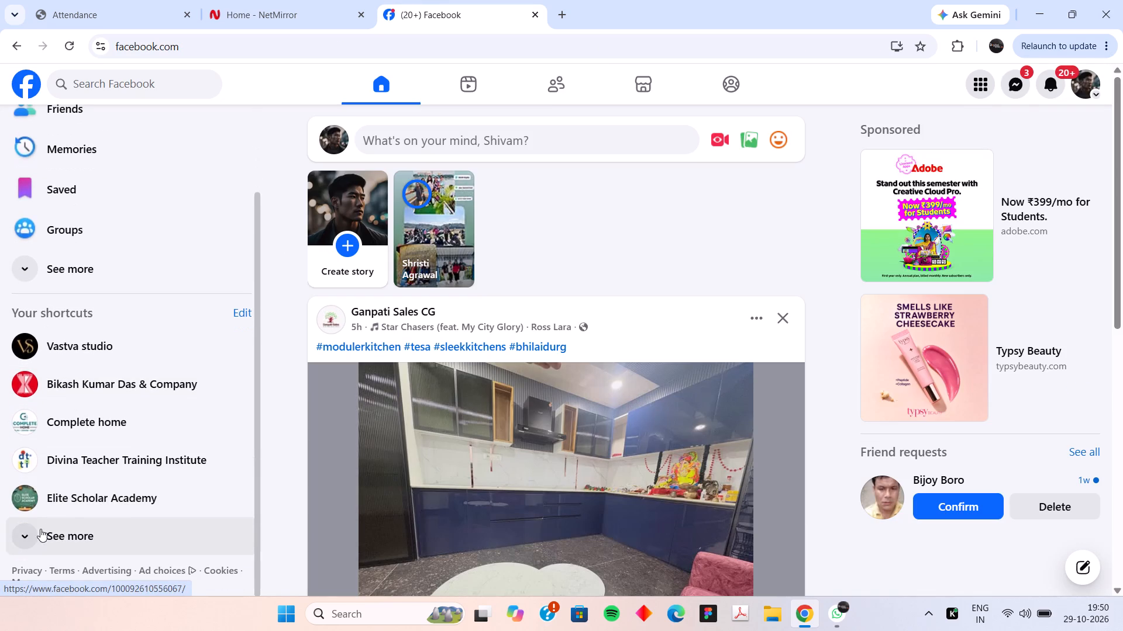
{"action": "left_click", "coordinate": [40, 540]}
{"action": "scroll", "coordinate": [40, 540], "scroll_direction": "down", "scroll_amount": 1}
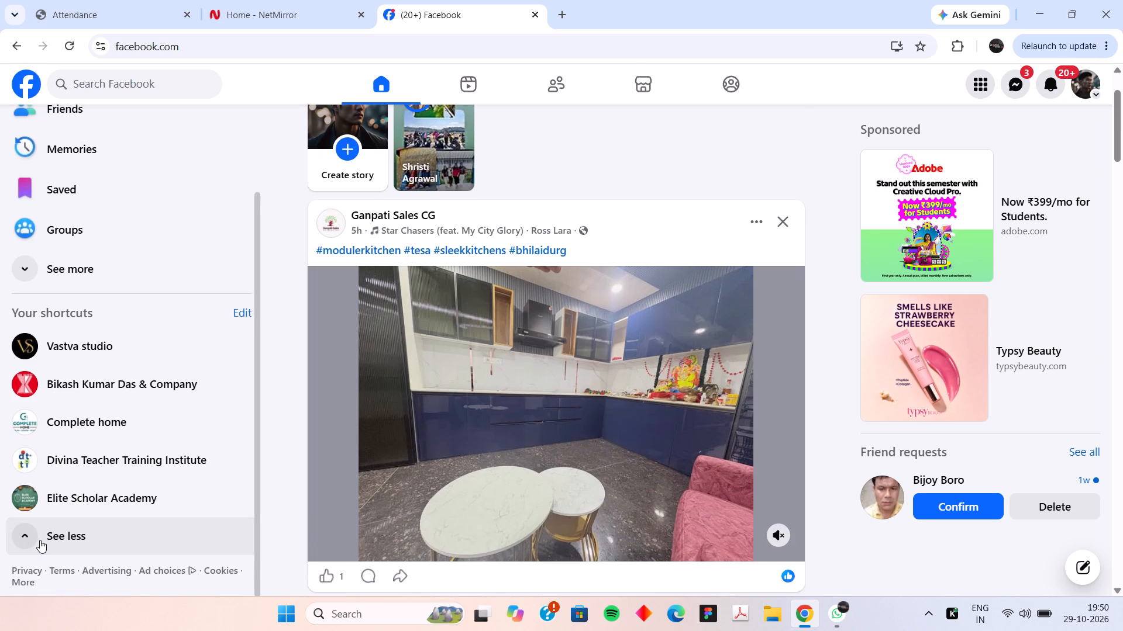
{"action": "left_click", "coordinate": [238, 313]}
{"action": "scroll", "coordinate": [428, 376], "scroll_direction": "down", "scroll_amount": 4}
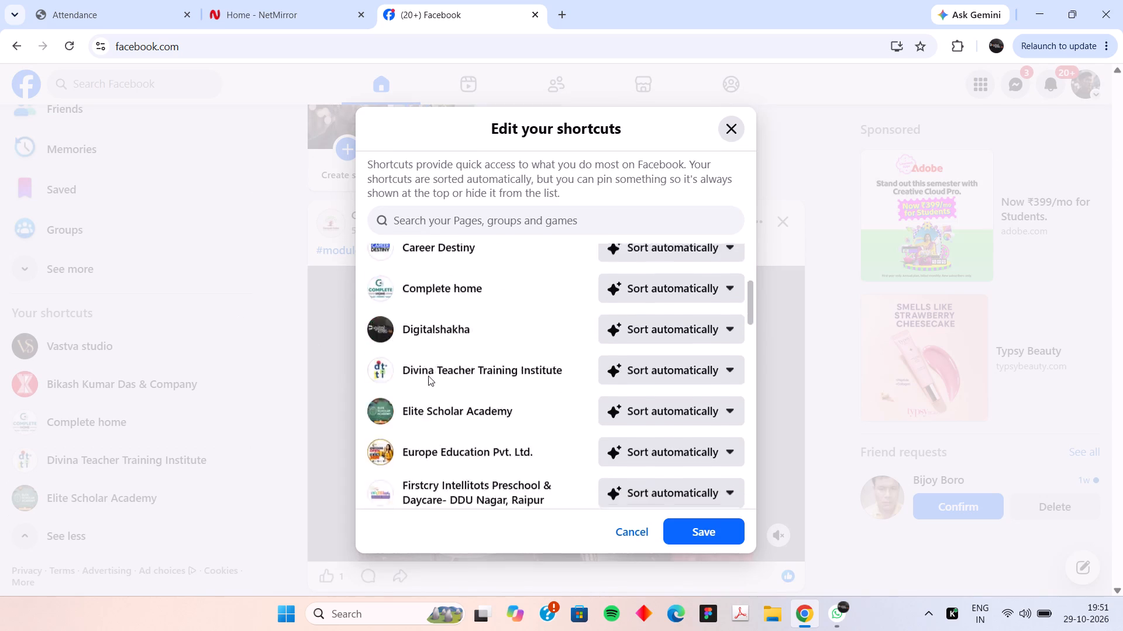
{"action": "scroll", "coordinate": [428, 376], "scroll_direction": "down", "scroll_amount": 5}
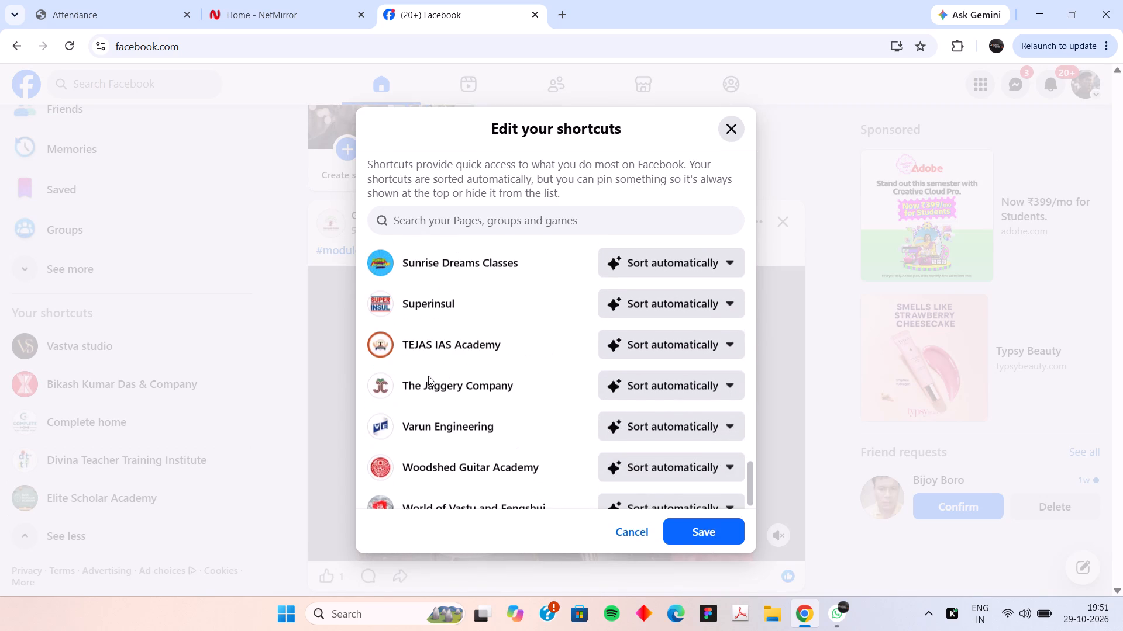
{"action": "scroll", "coordinate": [428, 376], "scroll_direction": "down", "scroll_amount": 2}
{"action": "scroll", "coordinate": [428, 376], "scroll_direction": "up", "scroll_amount": 5}
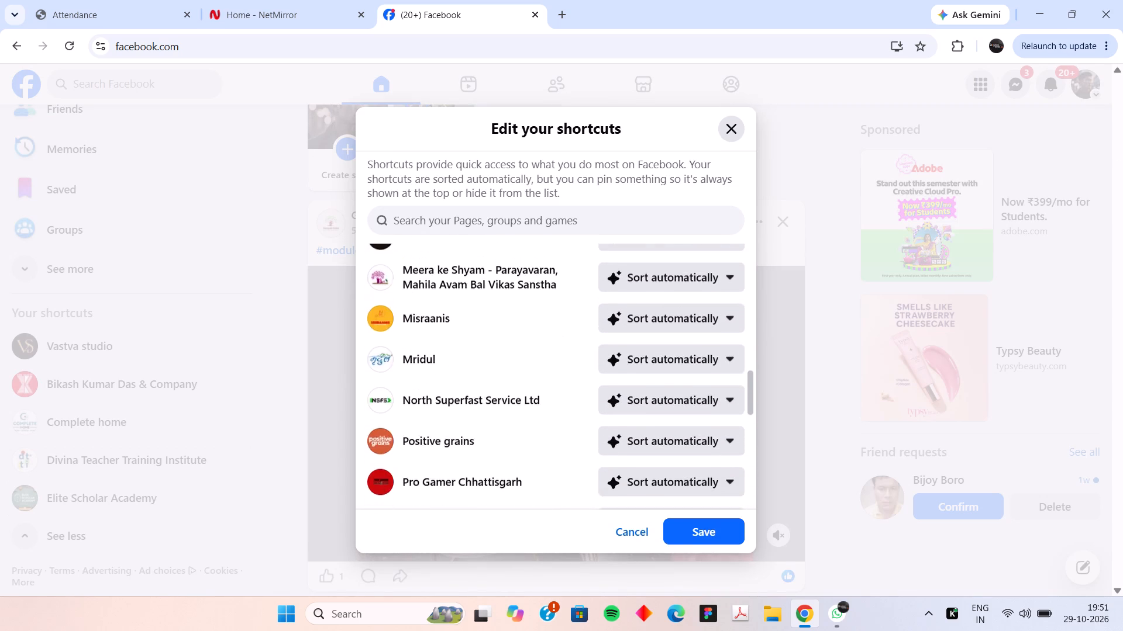
{"action": "scroll", "coordinate": [428, 376], "scroll_direction": "up", "scroll_amount": 6}
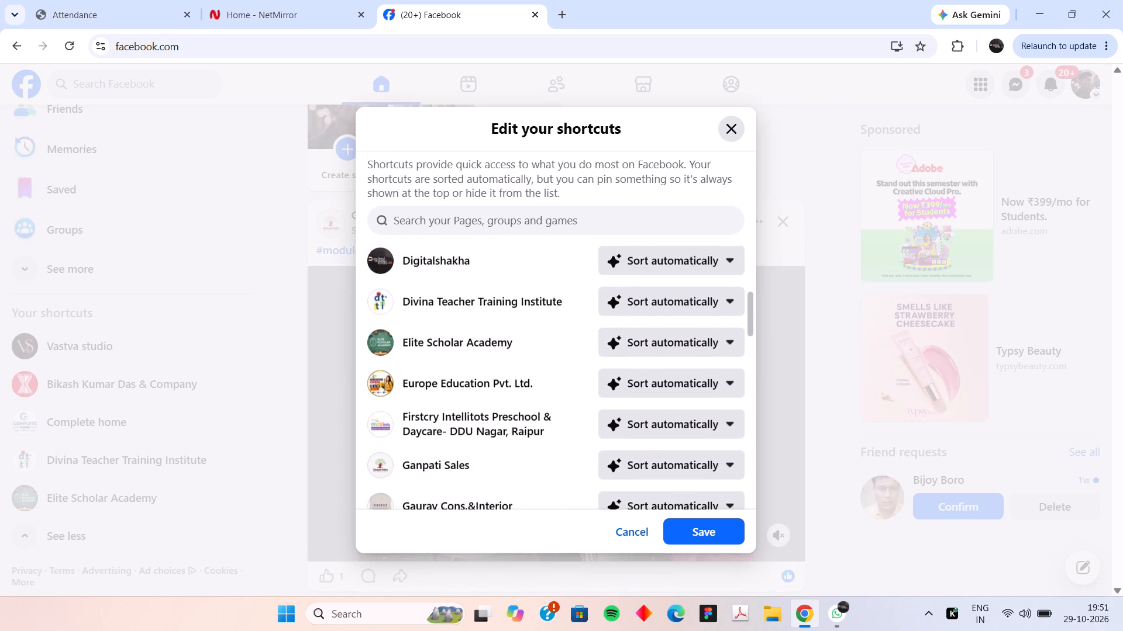
{"action": "scroll", "coordinate": [428, 376], "scroll_direction": "up", "scroll_amount": 1}
{"action": "left_click", "coordinate": [443, 367]}
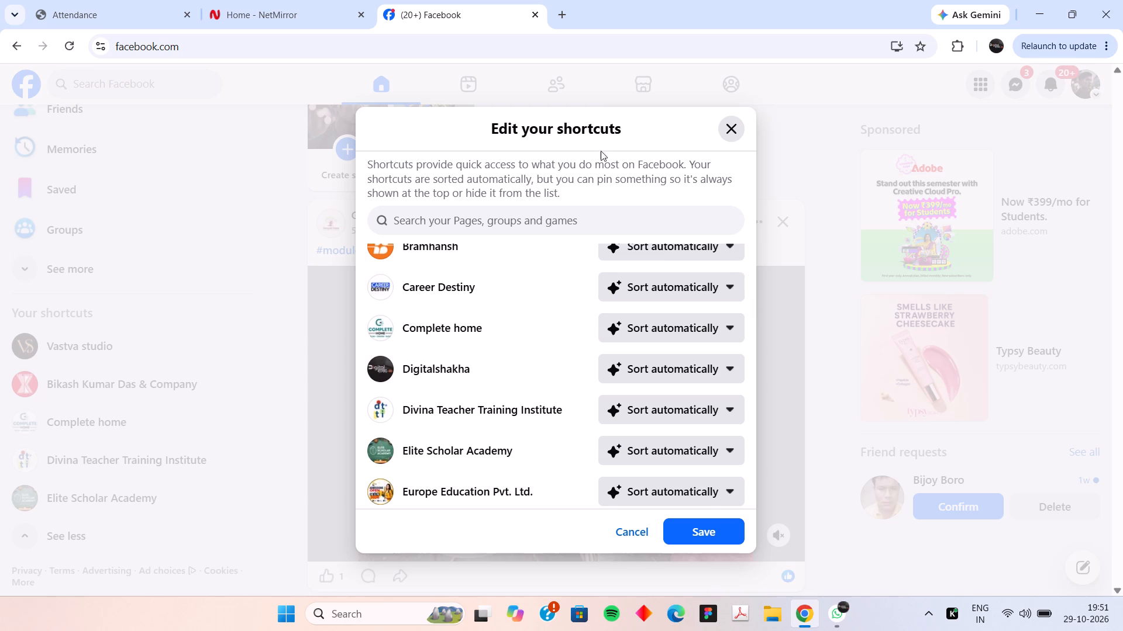
{"action": "left_click", "coordinate": [735, 124]}
Edit the Facebook shortcuts so that Digitalshakha is set to Pin to top, and save.
{"action": "scroll", "coordinate": [165, 418], "scroll_direction": "down", "scroll_amount": 1}
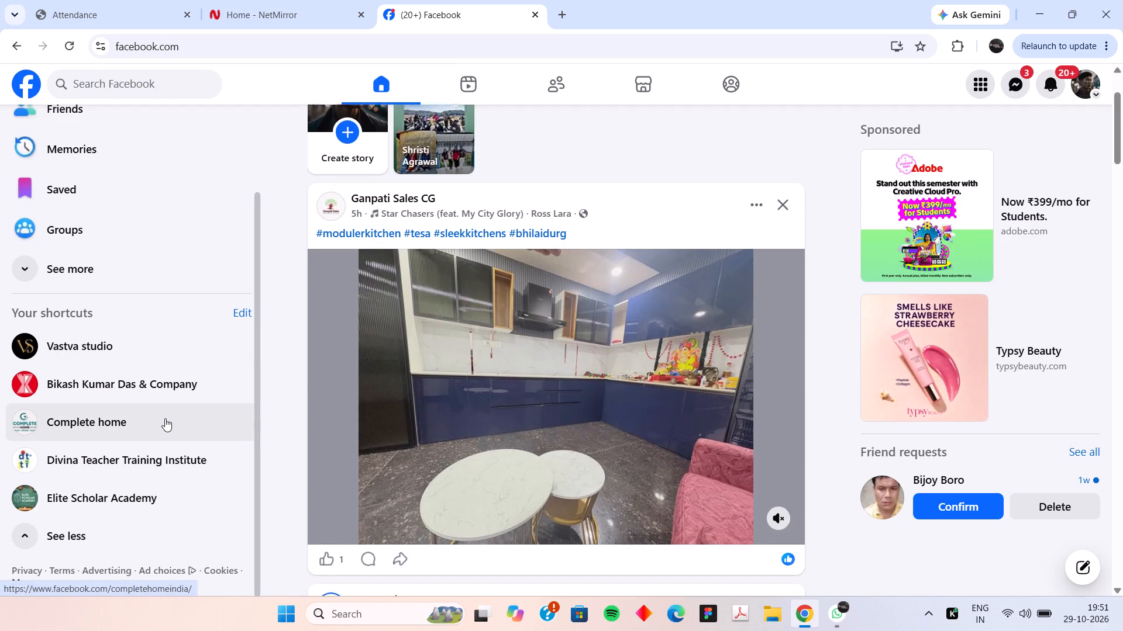
{"action": "scroll", "coordinate": [165, 418], "scroll_direction": "down", "scroll_amount": 2}
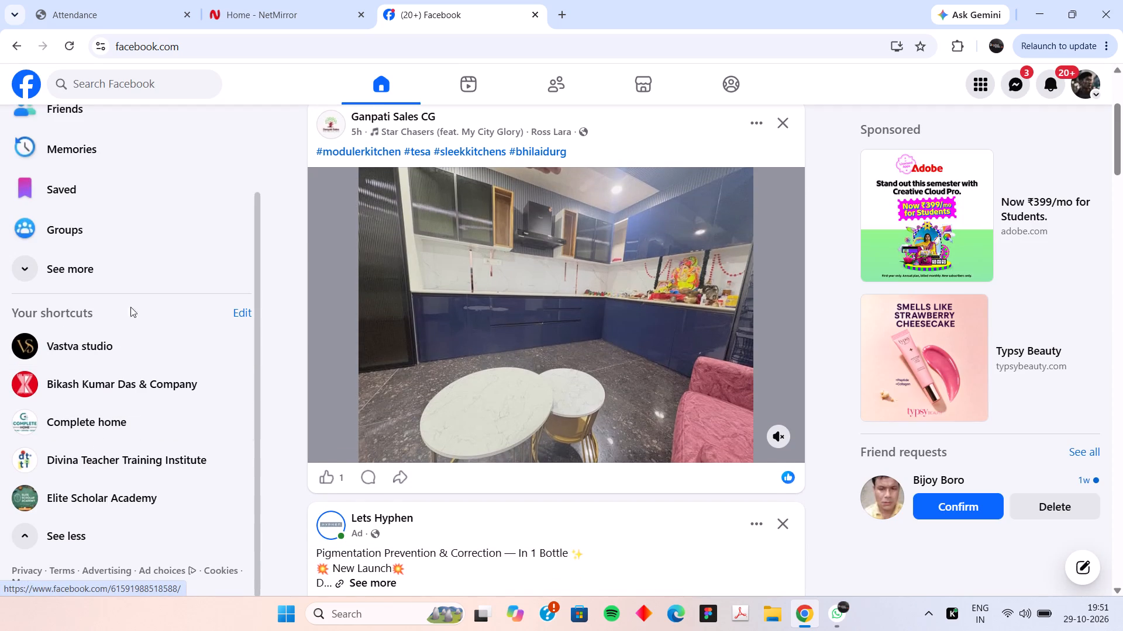
{"action": "left_click", "coordinate": [17, 538]}
{"action": "scroll", "coordinate": [17, 538], "scroll_direction": "down", "scroll_amount": 2}
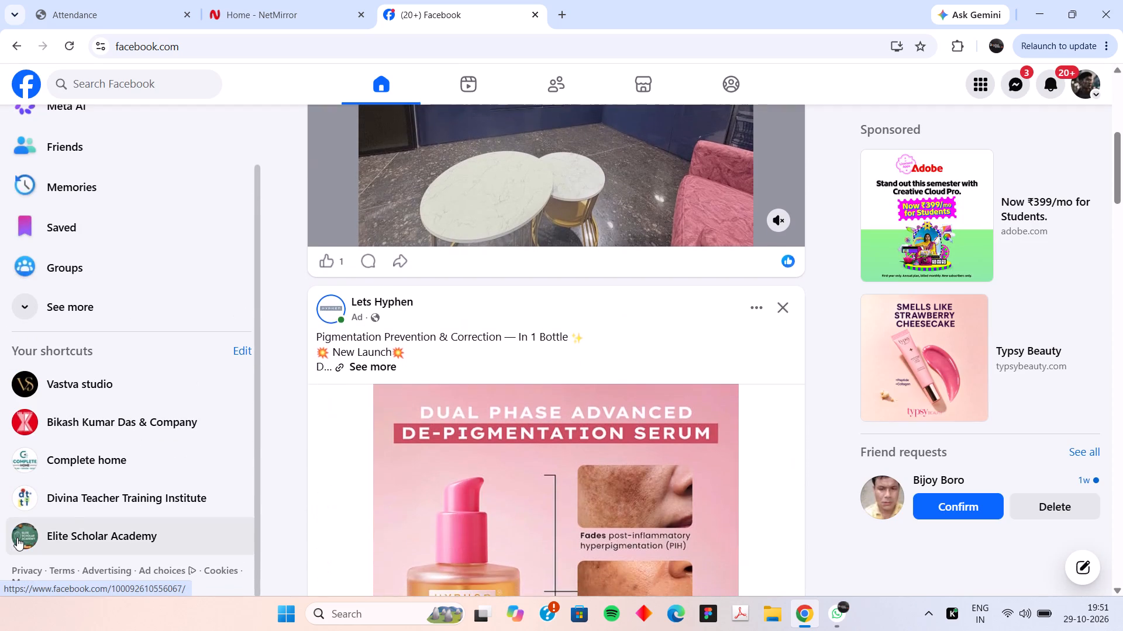
{"action": "scroll", "coordinate": [70, 516], "scroll_direction": "down", "scroll_amount": 2}
{"action": "left_click", "coordinate": [234, 346]}
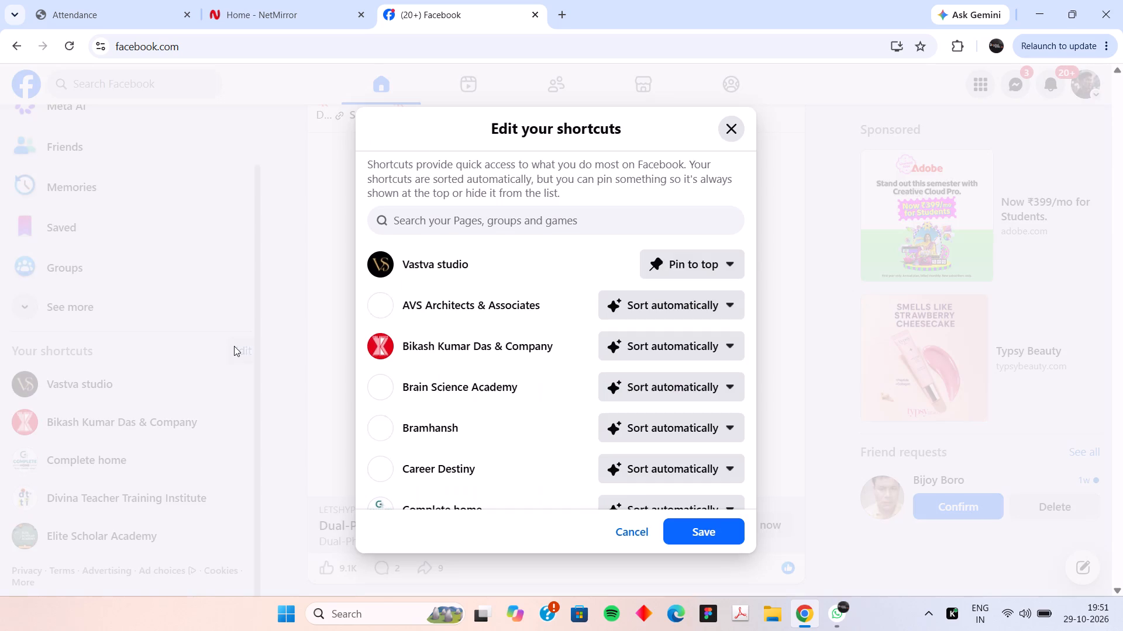
{"action": "scroll", "coordinate": [447, 300], "scroll_direction": "down", "scroll_amount": 7}
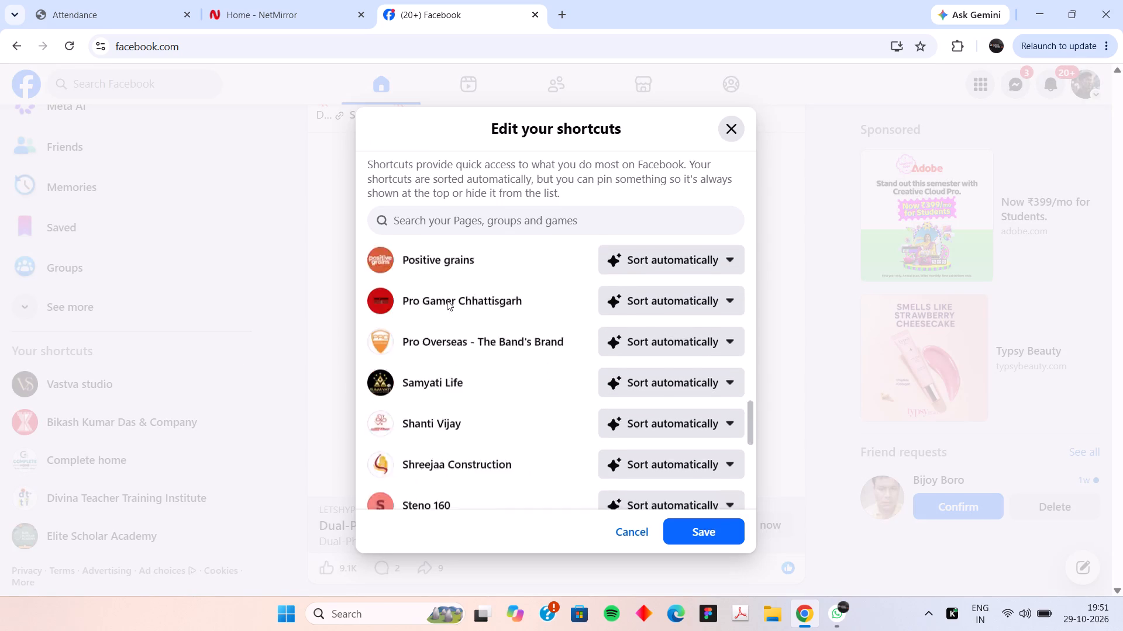
{"action": "scroll", "coordinate": [447, 300], "scroll_direction": "down", "scroll_amount": 6}
{"action": "scroll", "coordinate": [473, 336], "scroll_direction": "up", "scroll_amount": 2}
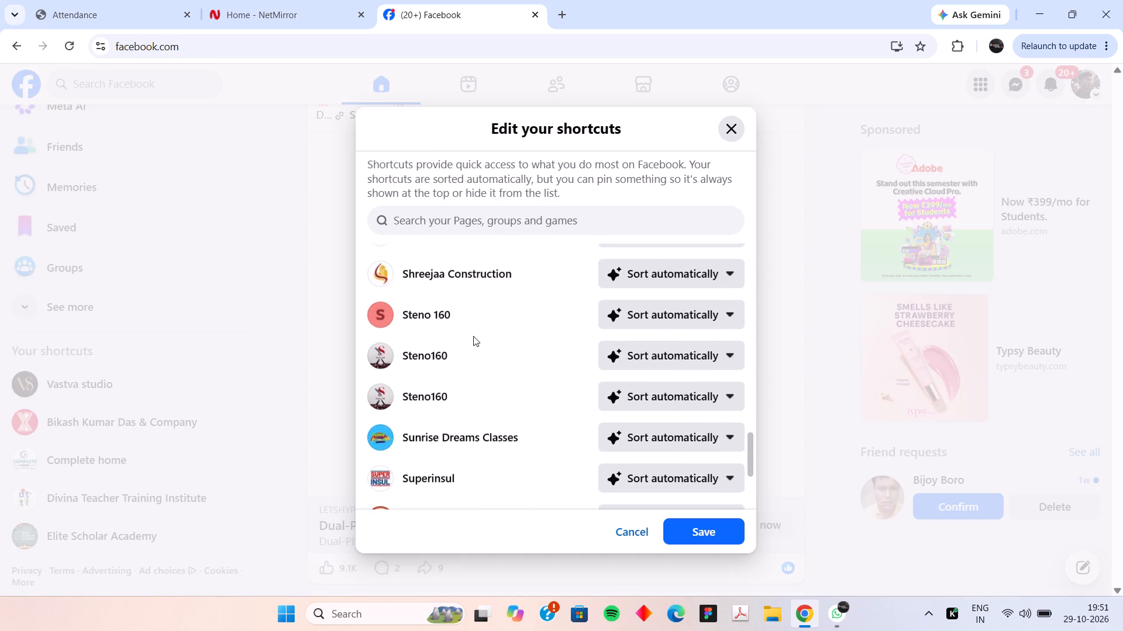
{"action": "scroll", "coordinate": [473, 336], "scroll_direction": "up", "scroll_amount": 9}
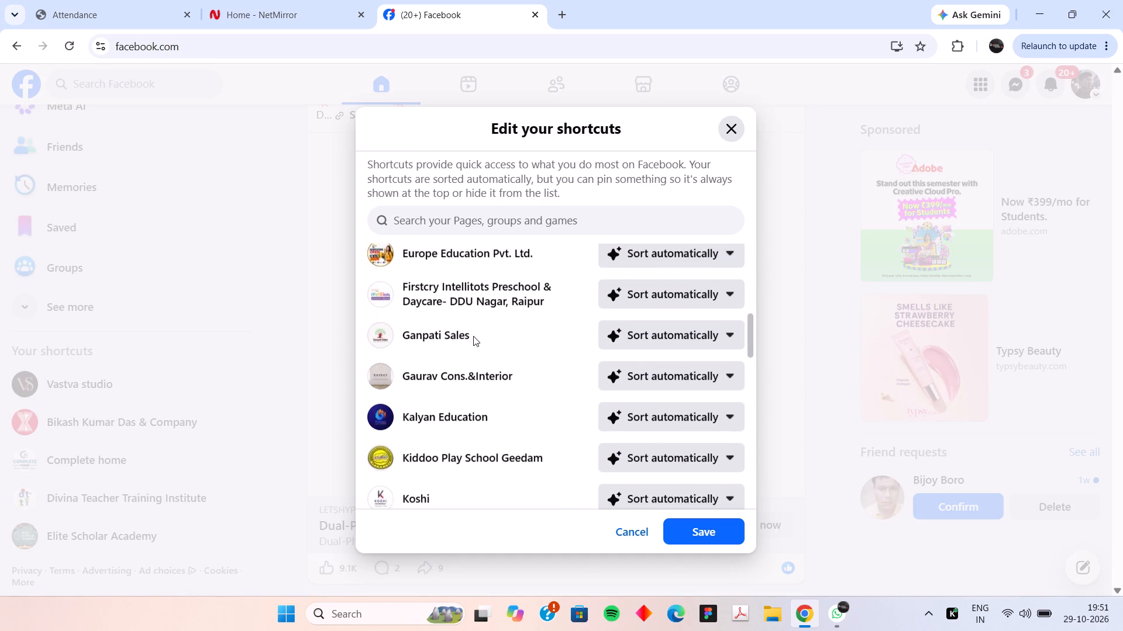
{"action": "scroll", "coordinate": [473, 336], "scroll_direction": "up", "scroll_amount": 4}
{"action": "scroll", "coordinate": [473, 336], "scroll_direction": "down", "scroll_amount": 2}
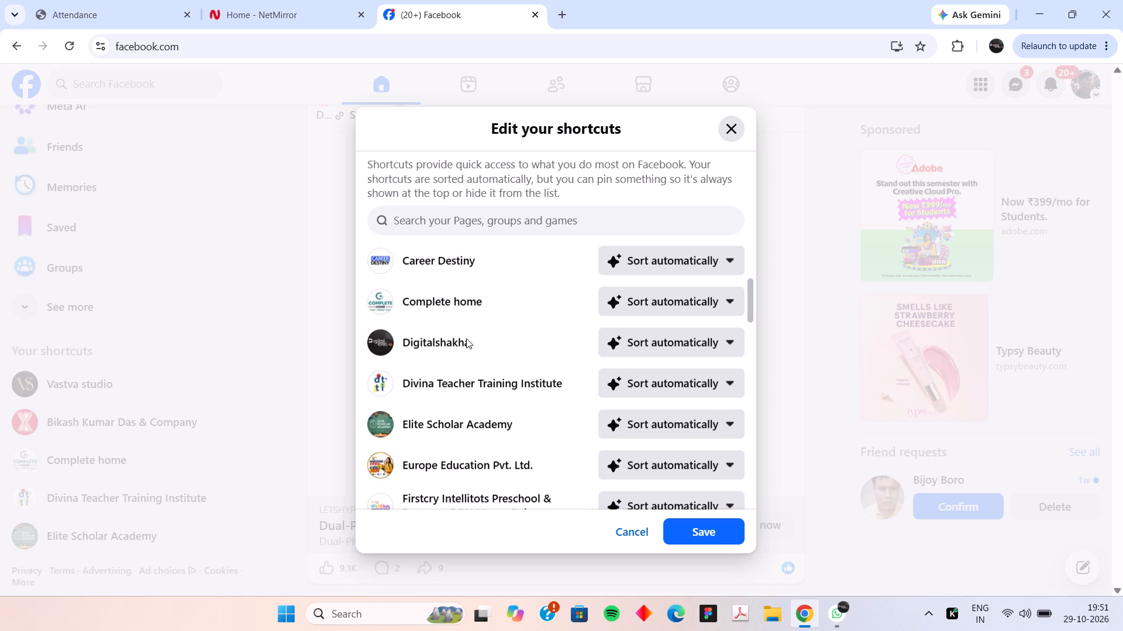
{"action": "left_click", "coordinate": [450, 341]}
{"action": "left_click", "coordinate": [682, 336]}
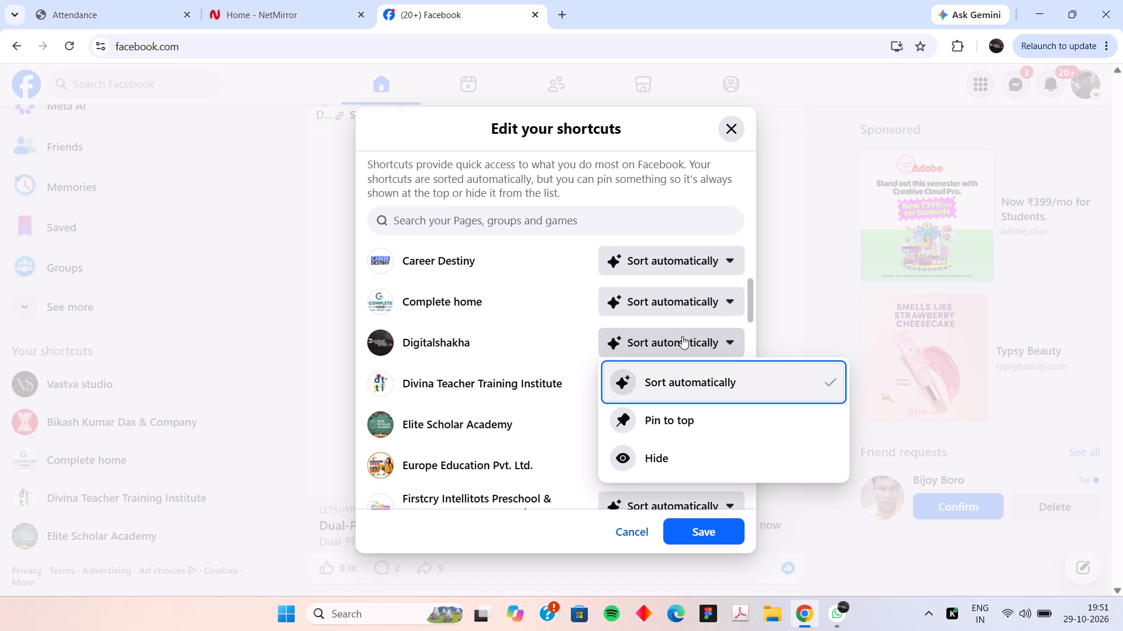
{"action": "left_click", "coordinate": [672, 422]}
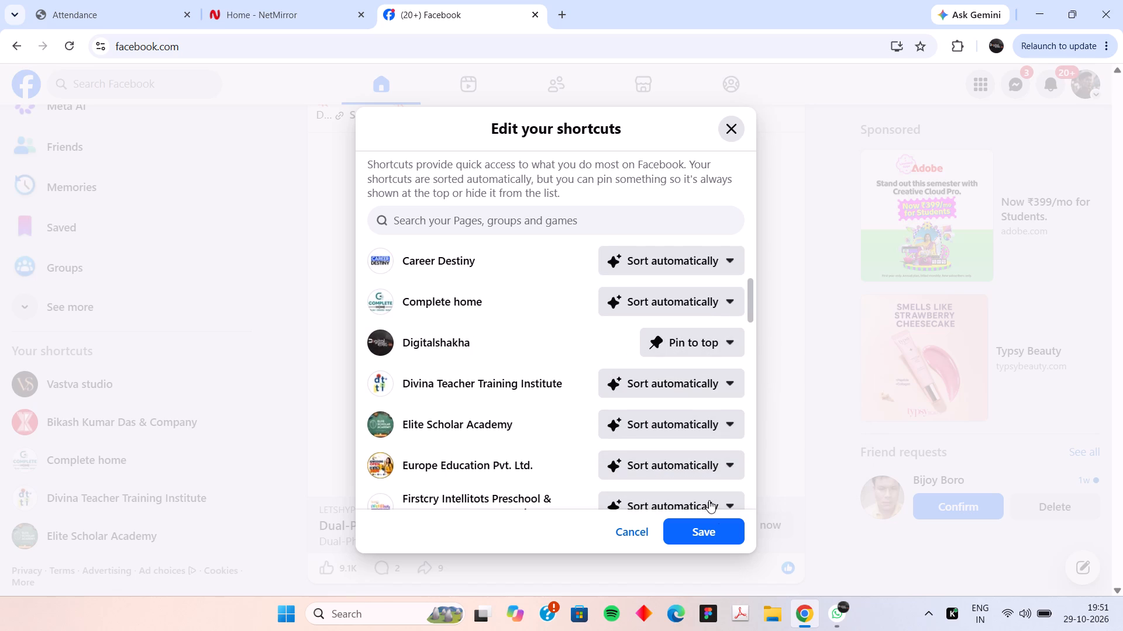
{"action": "left_click", "coordinate": [713, 527]}
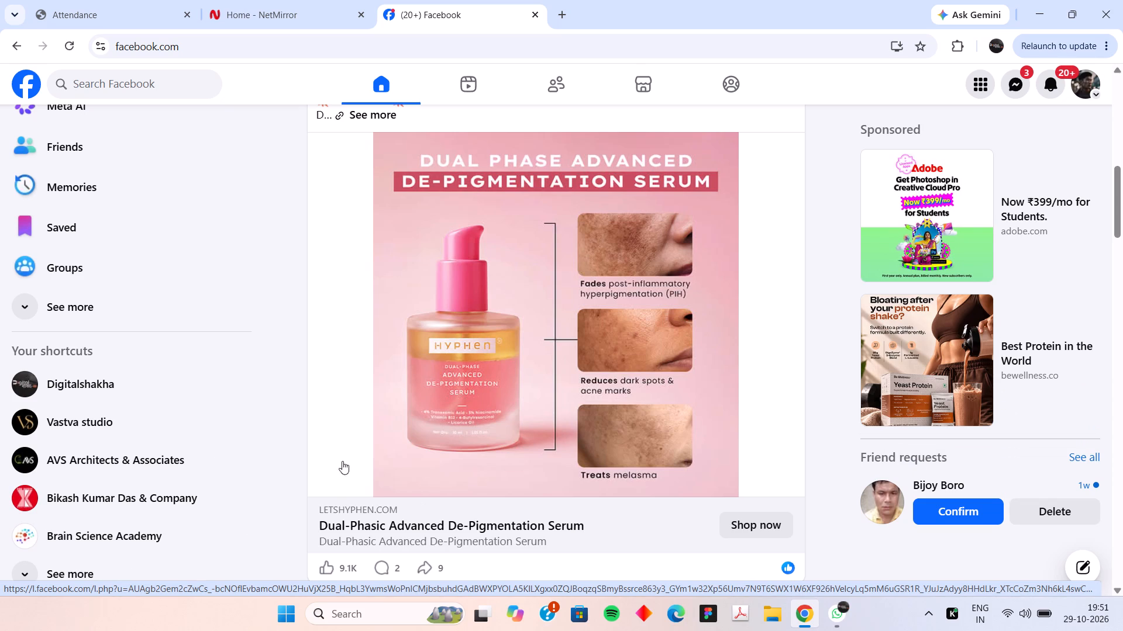
Open the Digitalshakha page from the shortcuts, go to its Meta Business Suite and start a new post.
{"action": "left_click", "coordinate": [124, 383]}
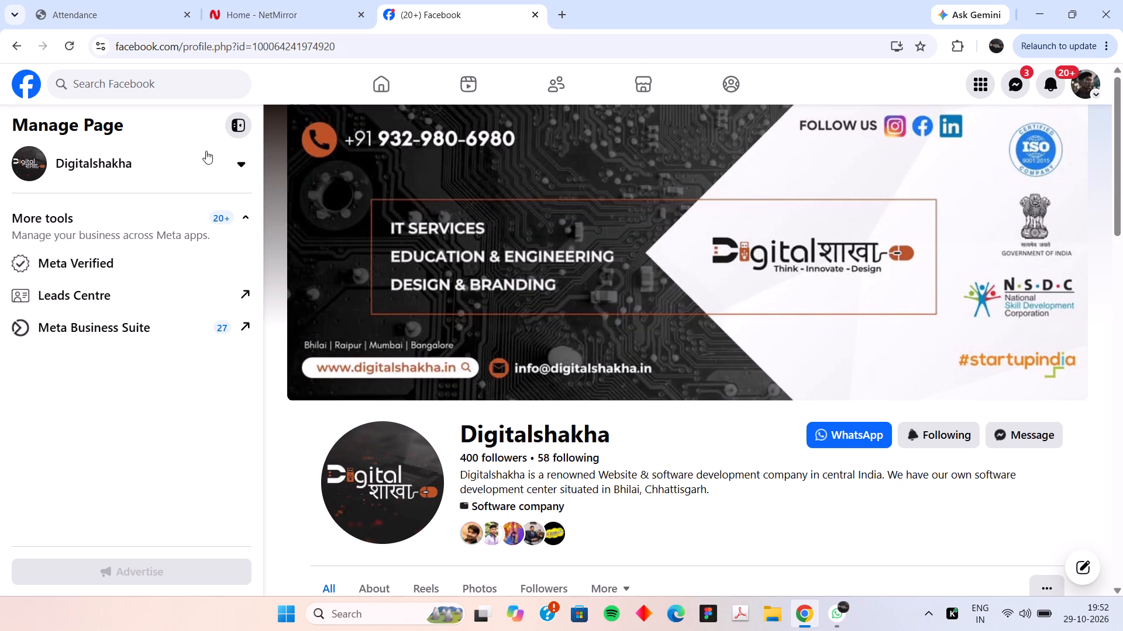
{"action": "scroll", "coordinate": [449, 378], "scroll_direction": "down", "scroll_amount": 1}
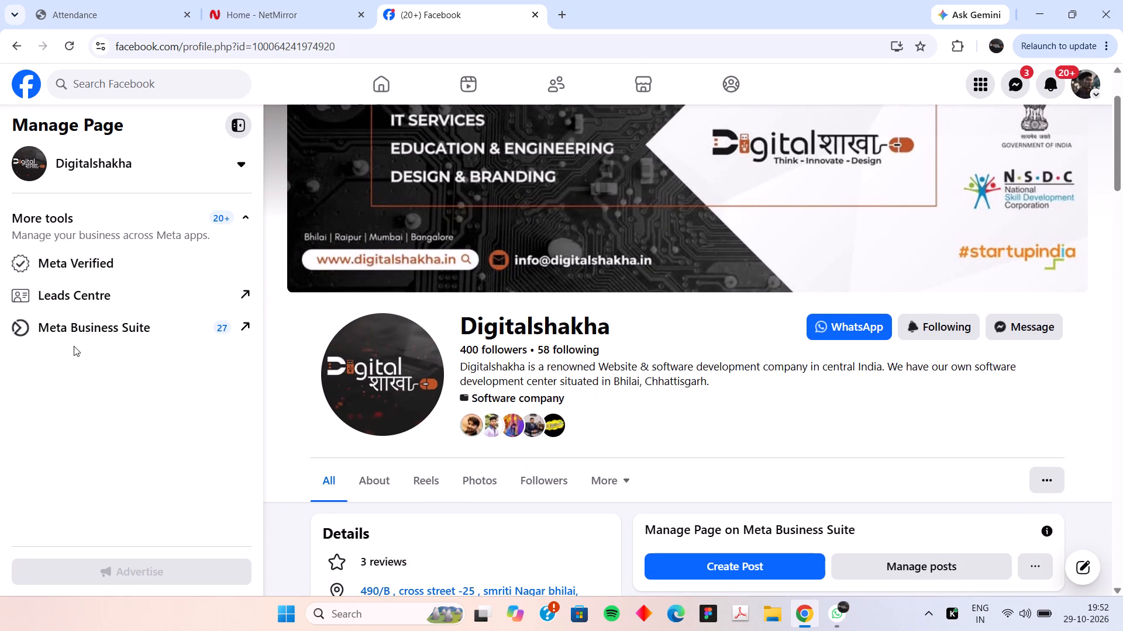
{"action": "left_click", "coordinate": [95, 328]}
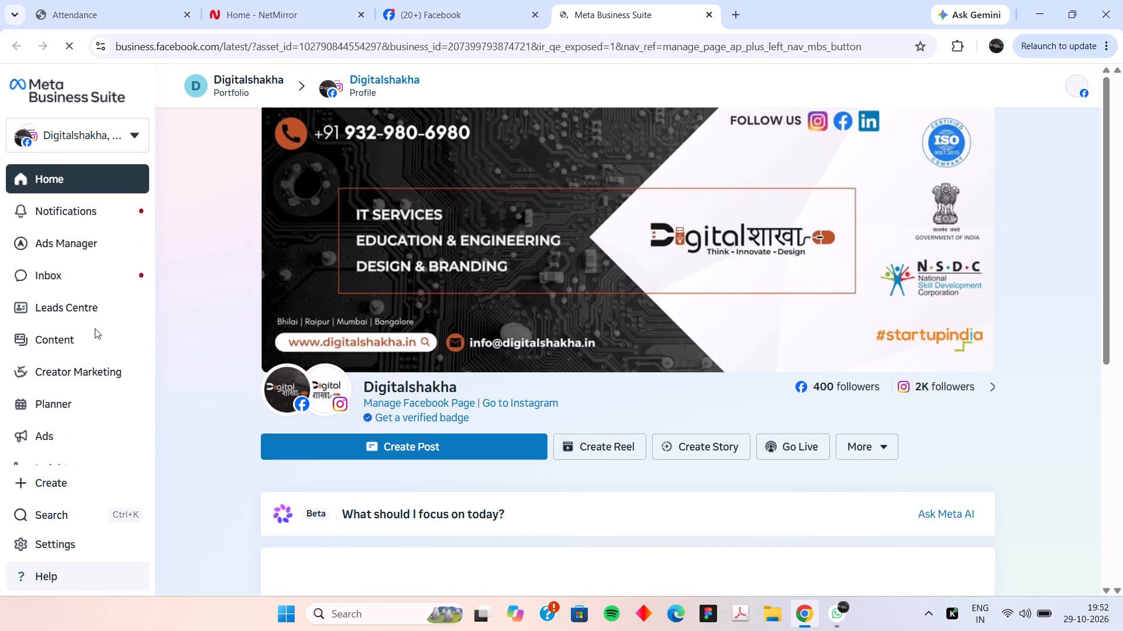
{"action": "left_click", "coordinate": [368, 442]}
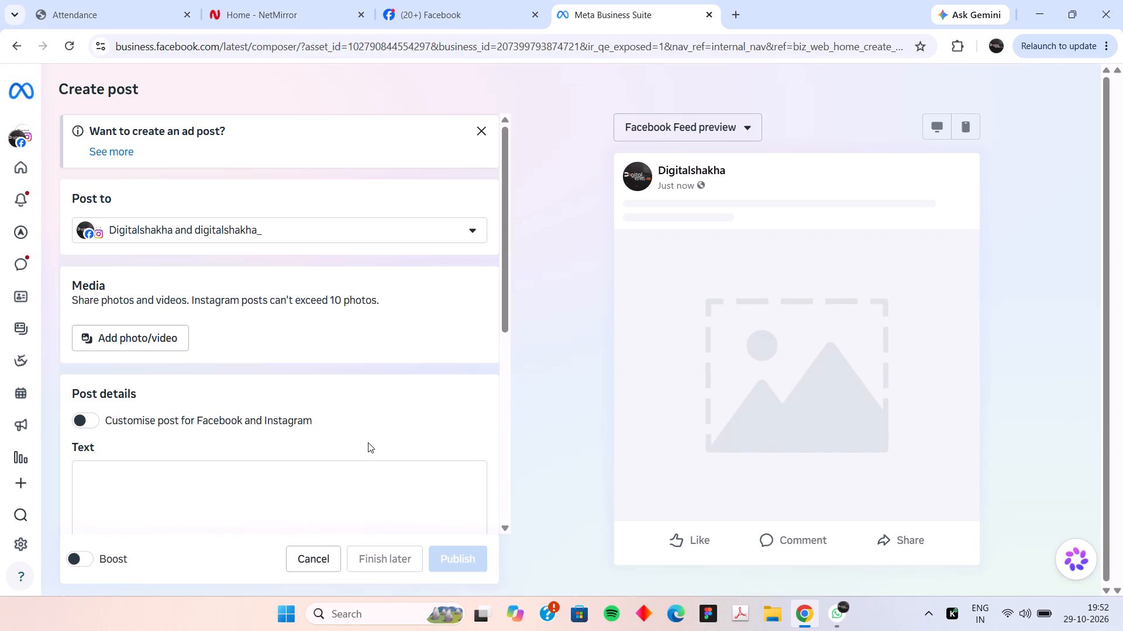
Open a new browser tab and bring up the Google account options.
{"action": "left_click", "coordinate": [735, 8]}
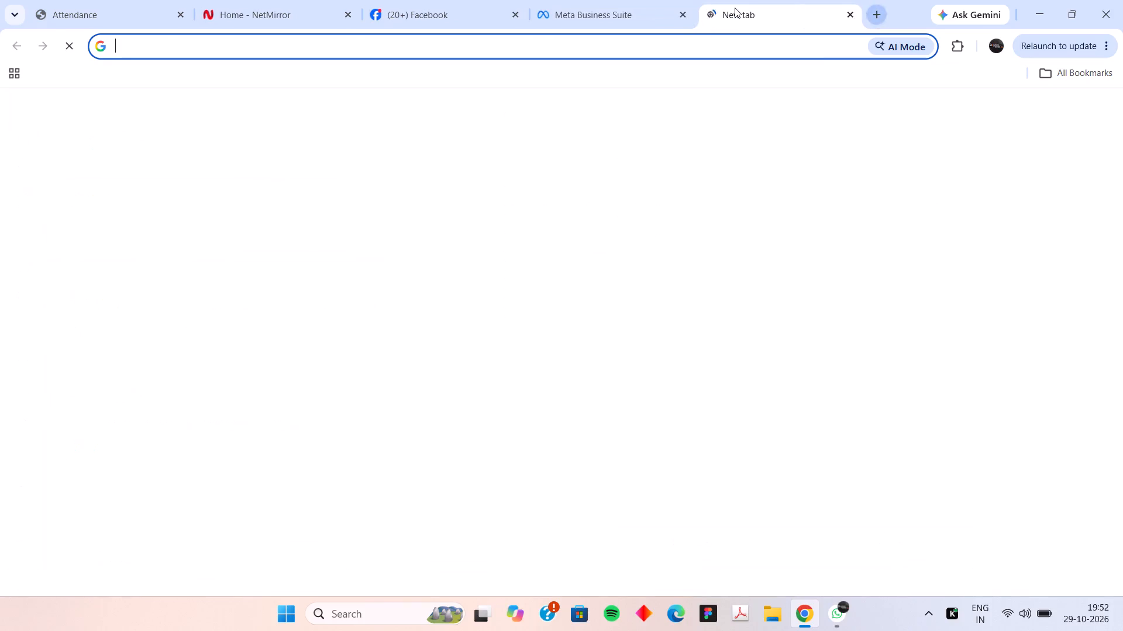
{"action": "left_click", "coordinate": [418, 307]}
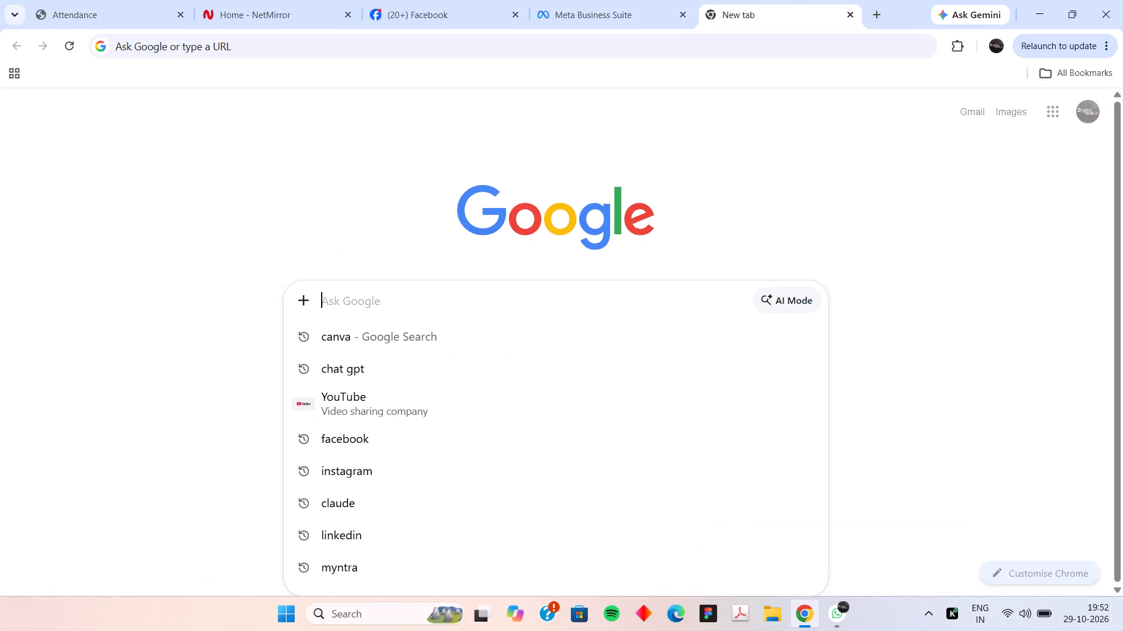
{"action": "left_click", "coordinate": [1036, 129]}
{"action": "left_click", "coordinate": [1103, 116]}
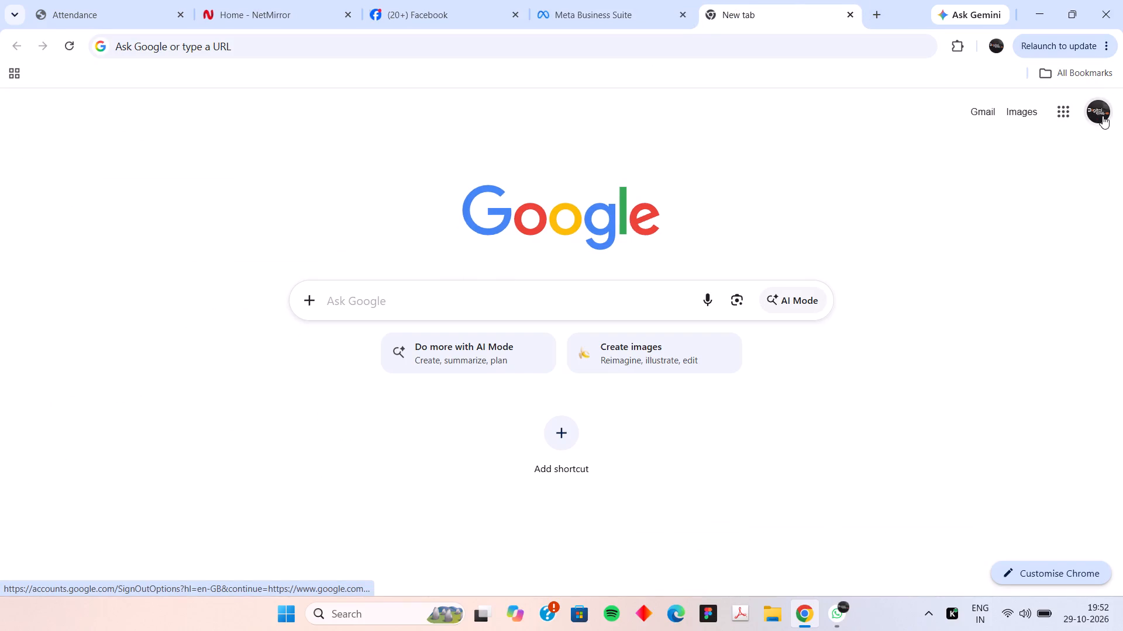
Open Google Drive, search for "vastva" and open the vastvastudios folder.
{"action": "left_click", "coordinate": [1059, 112]}
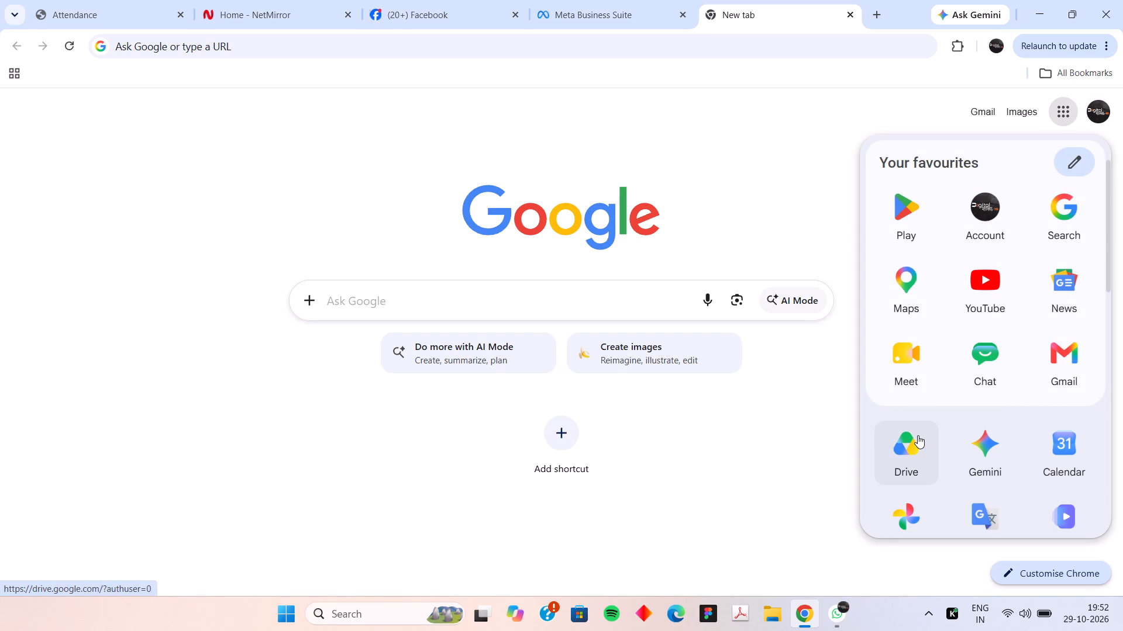
{"action": "left_click", "coordinate": [918, 435]}
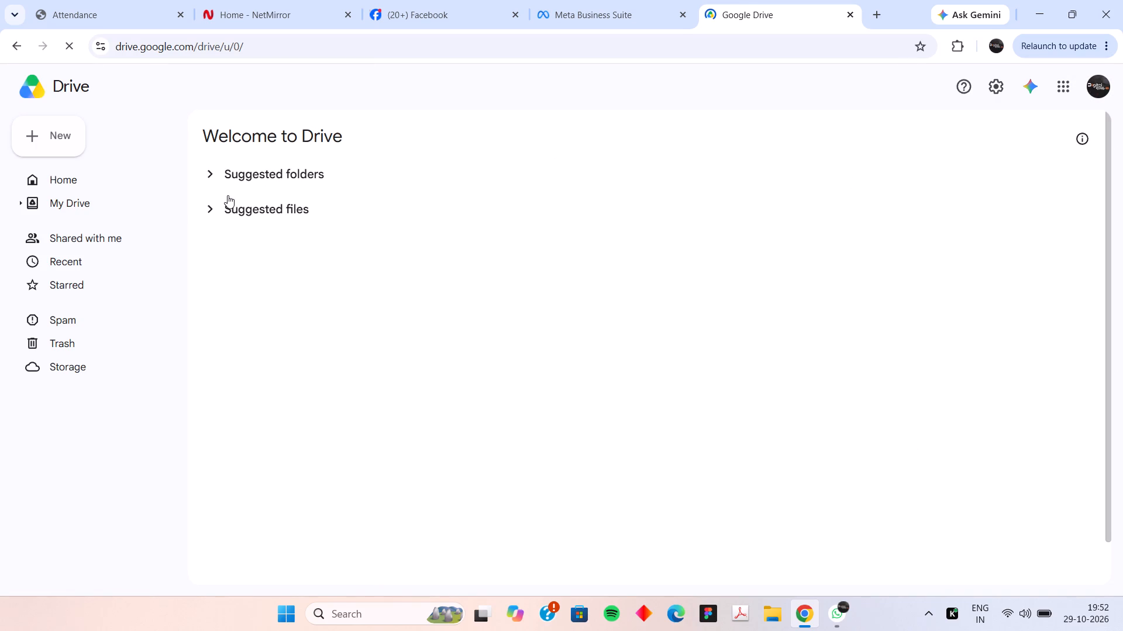
{"action": "left_click", "coordinate": [289, 83]}
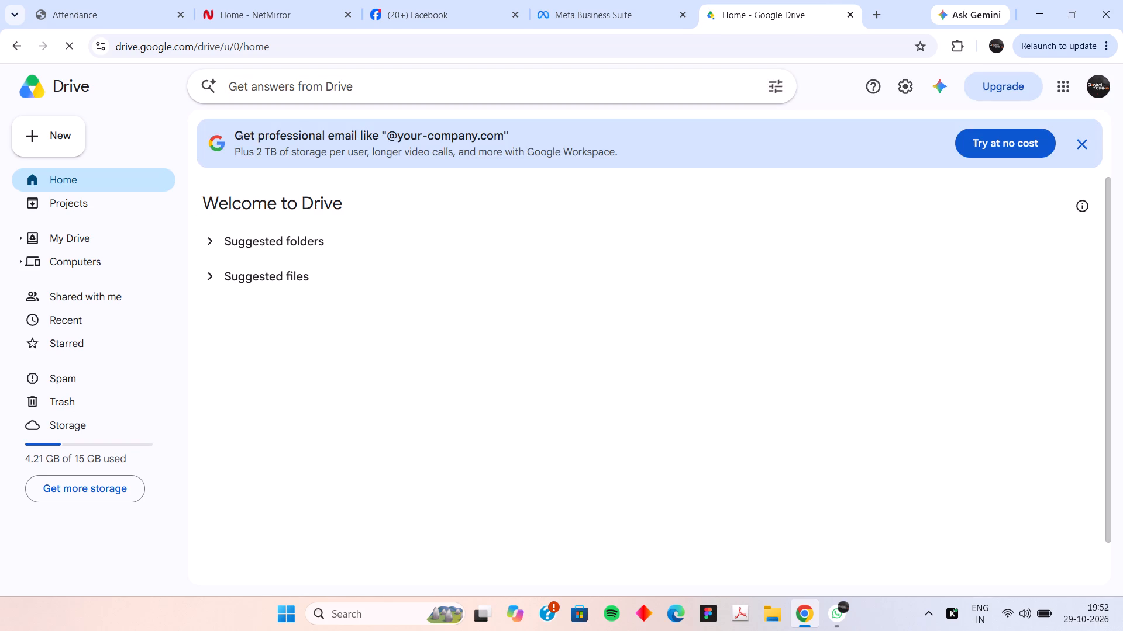
{"action": "type", "text": "vastva"}
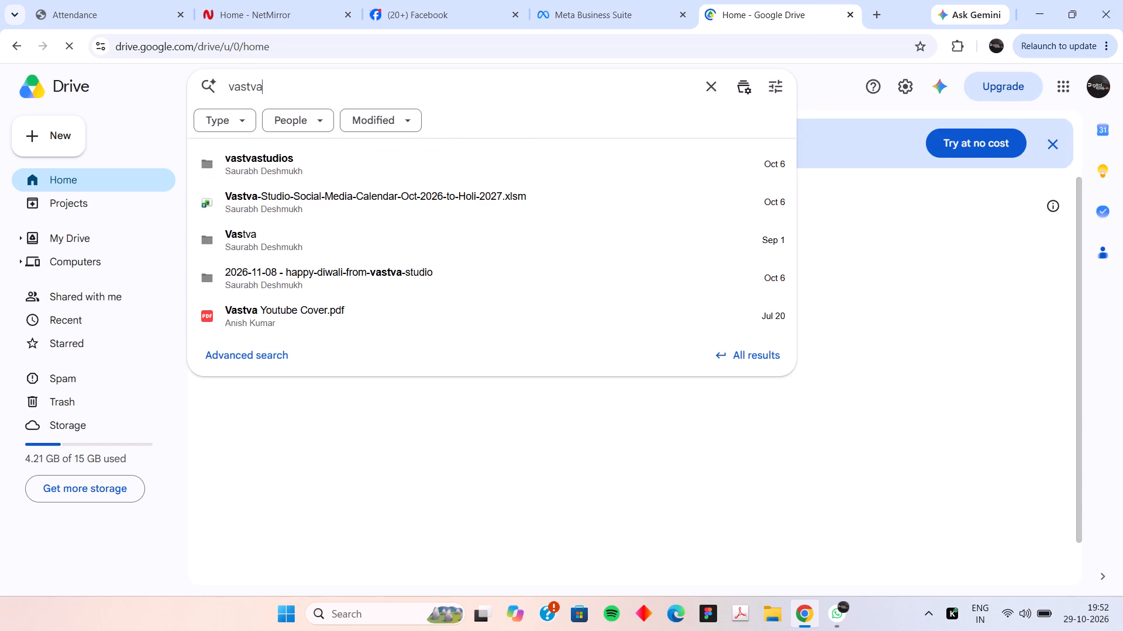
{"action": "double_click", "coordinate": [282, 168]}
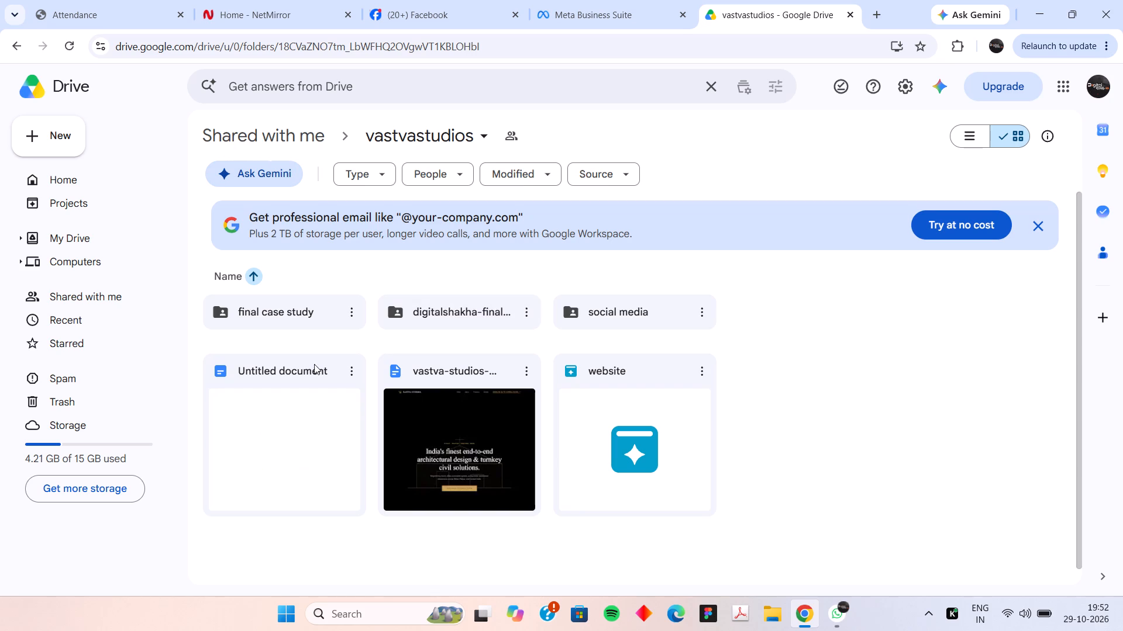
Open the Adidas folder inside the nested final case study folder of vastvastudios.
{"action": "double_click", "coordinate": [319, 320]}
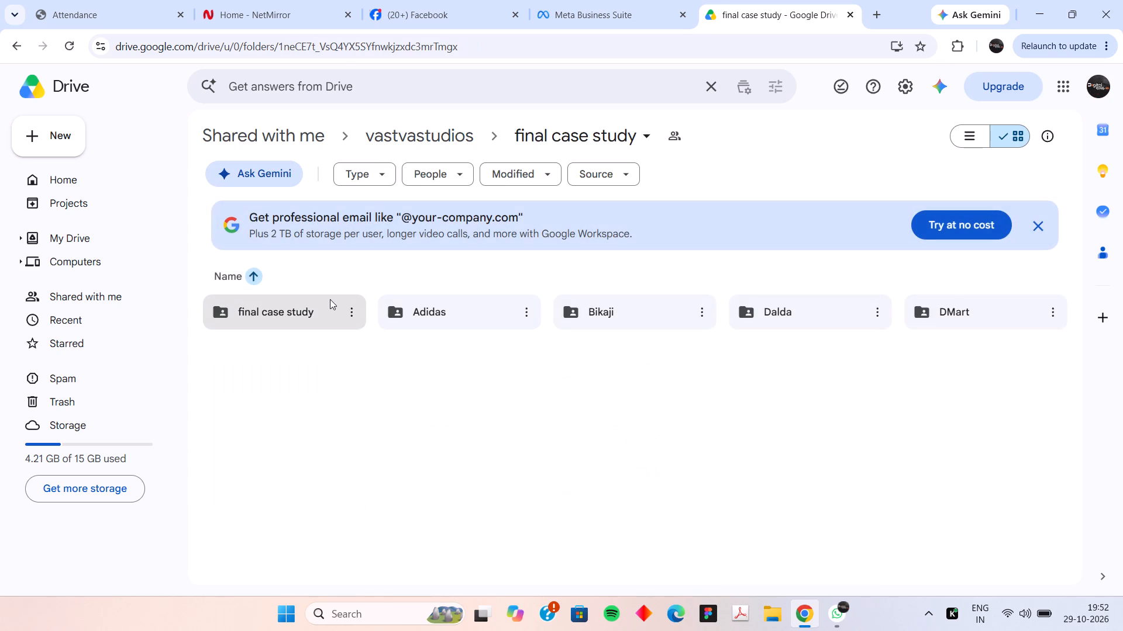
{"action": "double_click", "coordinate": [299, 323]}
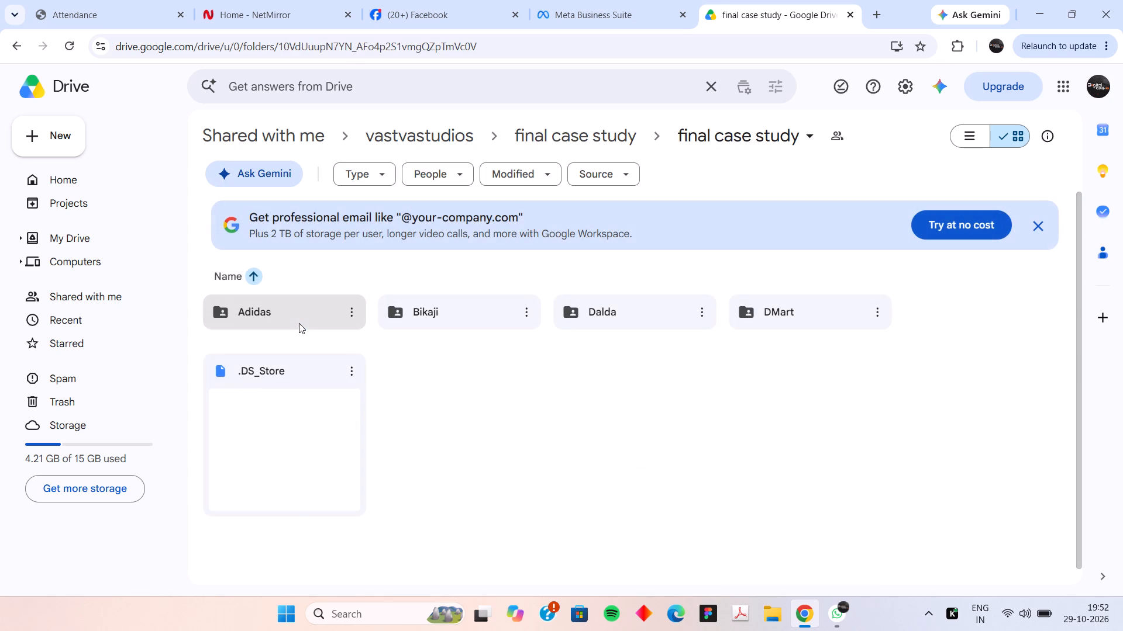
{"action": "double_click", "coordinate": [247, 313]}
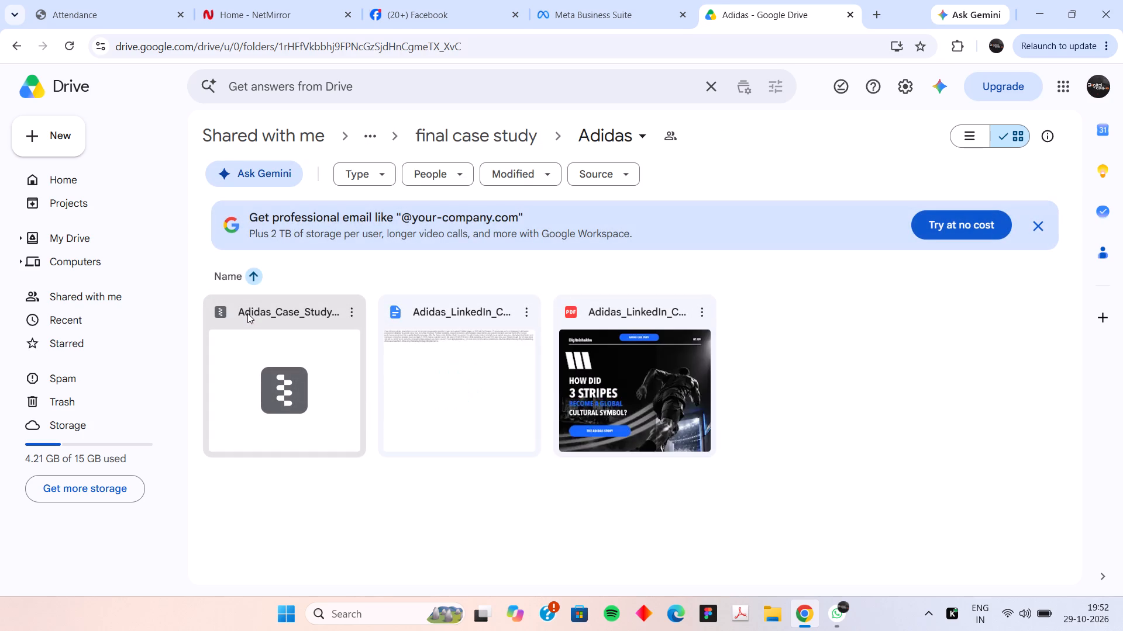
Preview Adidas_LinkedIn_Carousel.pdf, look through its slides to the last page, and close the preview.
{"action": "double_click", "coordinate": [663, 373]}
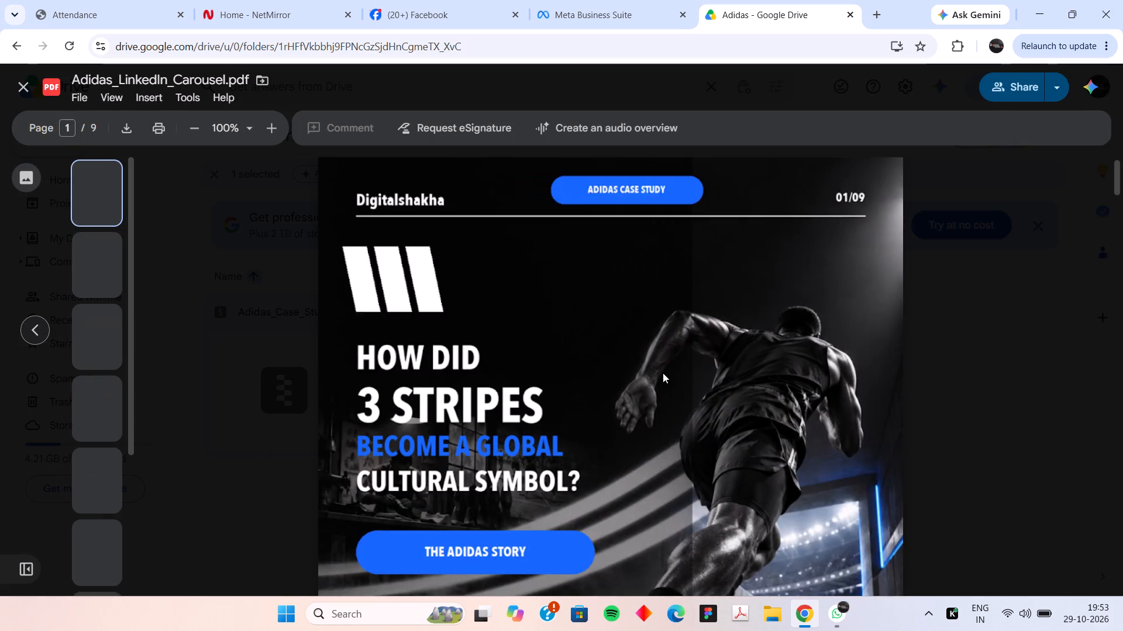
{"action": "scroll", "coordinate": [663, 373], "scroll_direction": "down", "scroll_amount": 8}
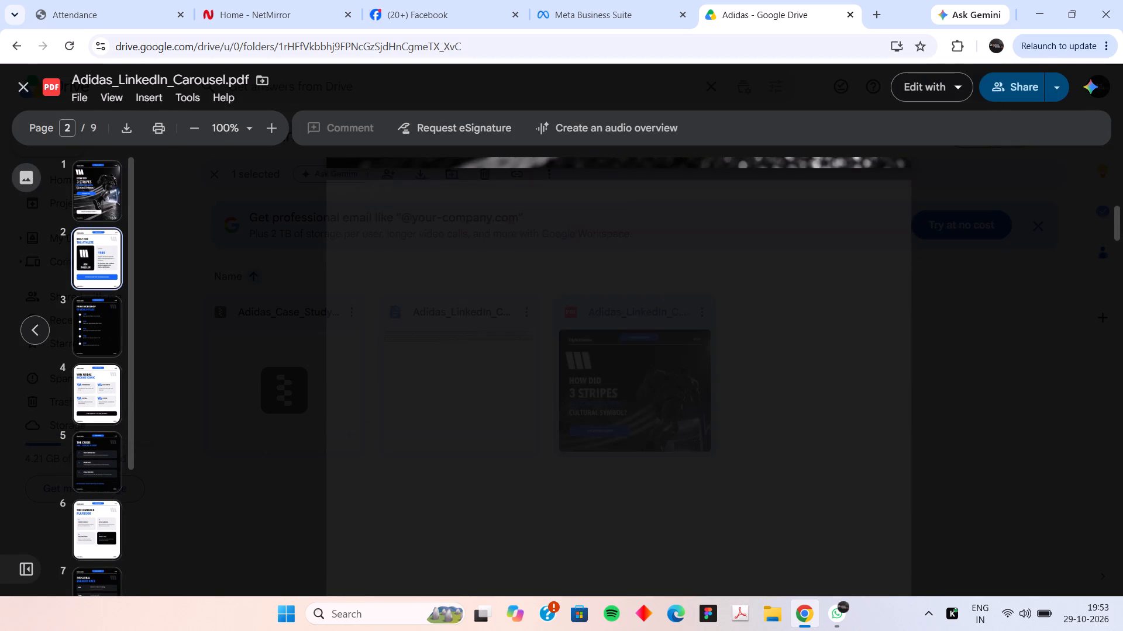
{"action": "scroll", "coordinate": [663, 373], "scroll_direction": "down", "scroll_amount": 8}
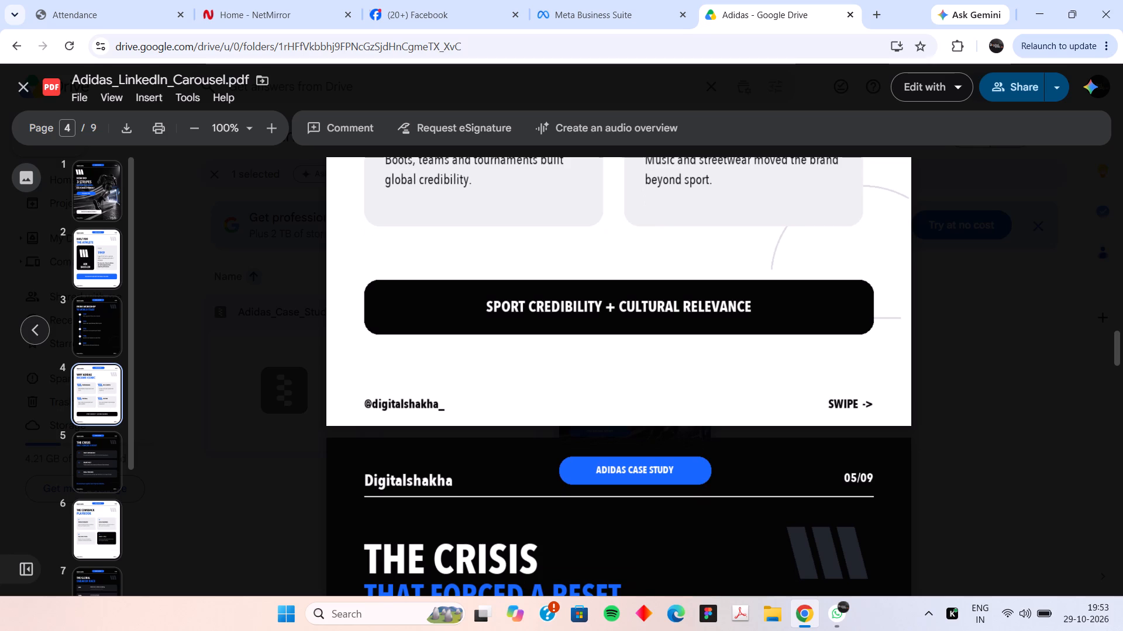
{"action": "scroll", "coordinate": [570, 261], "scroll_direction": "down", "scroll_amount": 6}
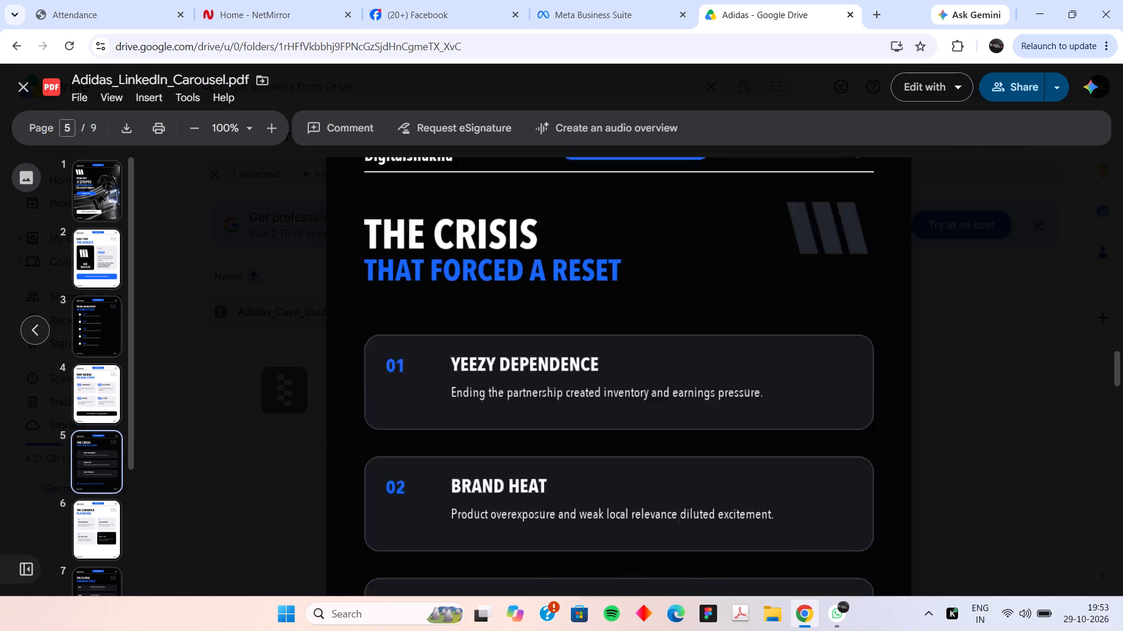
{"action": "scroll", "coordinate": [570, 261], "scroll_direction": "down", "scroll_amount": 20}
{"action": "scroll", "coordinate": [570, 261], "scroll_direction": "down", "scroll_amount": 7}
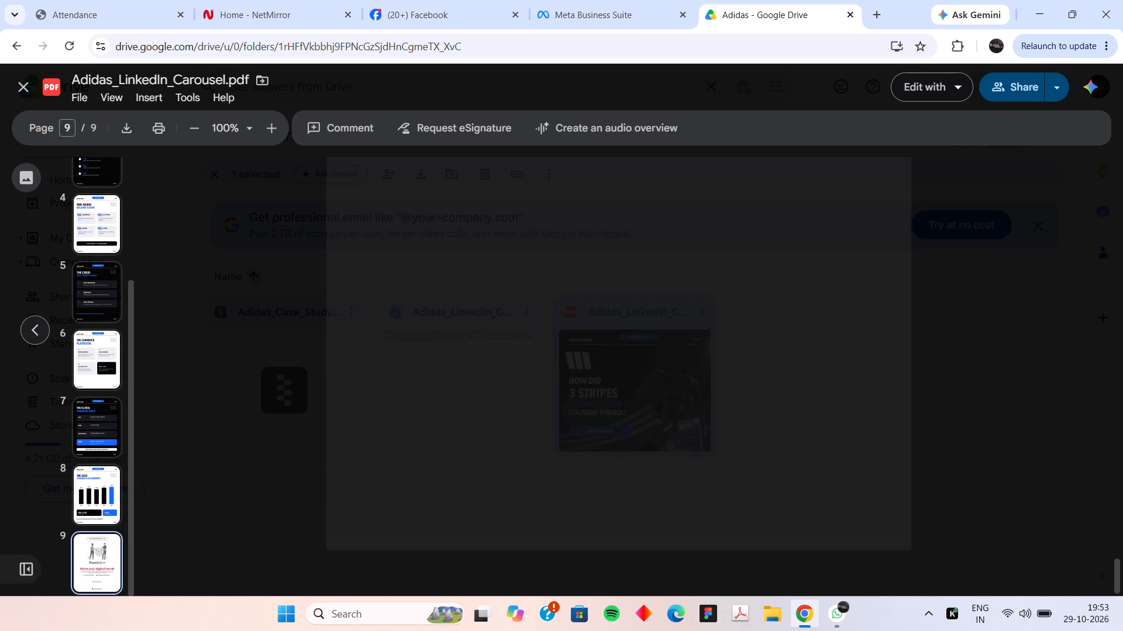
{"action": "left_click", "coordinate": [24, 87]}
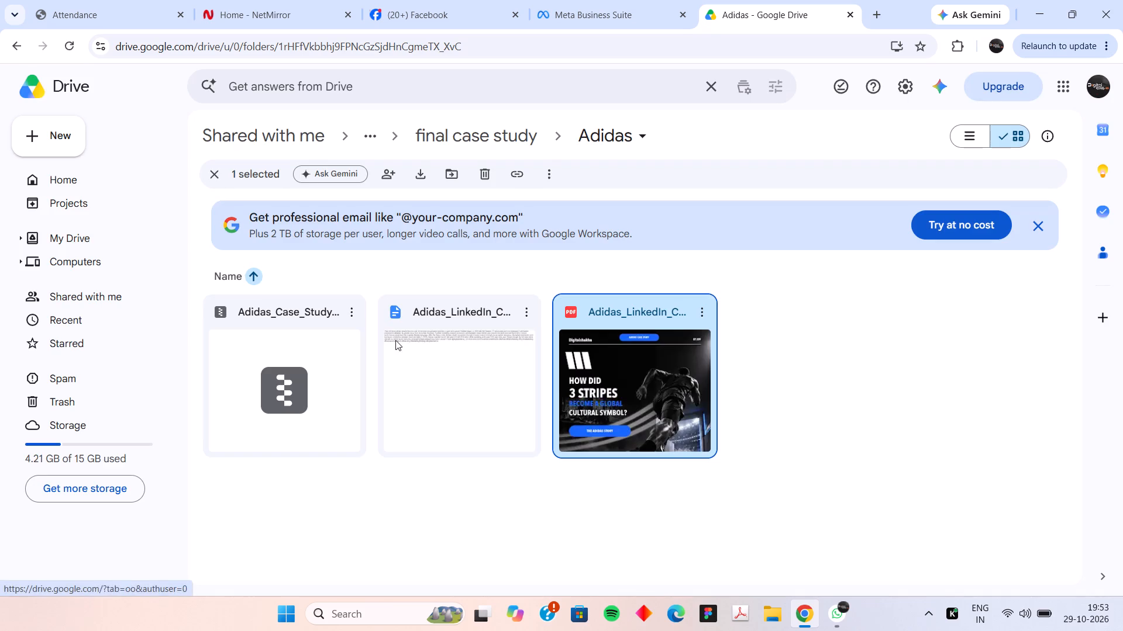
Inspect the contents of Adidas_Case_Study_Upload_Pack.zip, try to open Adidas_Case_Study_01.png, and close the preview.
{"action": "double_click", "coordinate": [275, 389]}
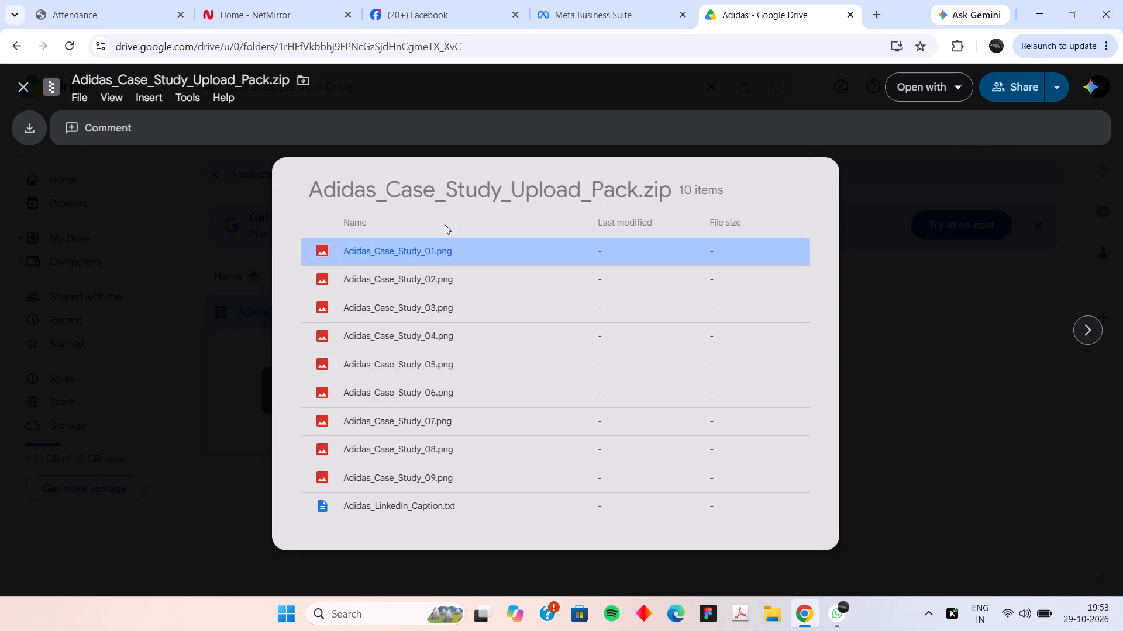
{"action": "double_click", "coordinate": [439, 256]}
{"action": "double_click", "coordinate": [439, 256]}
{"action": "left_click", "coordinate": [972, 306]}
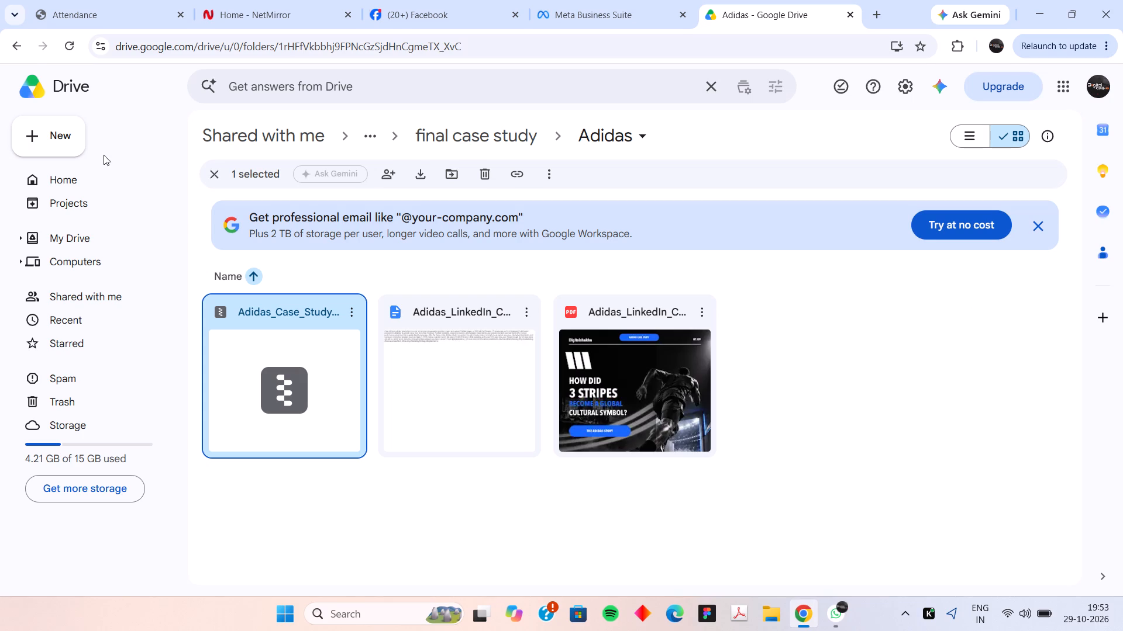
Check the Adidas folder directly under the outer final case study folder, and return to the nested final case study folder.
{"action": "left_click", "coordinate": [21, 41]}
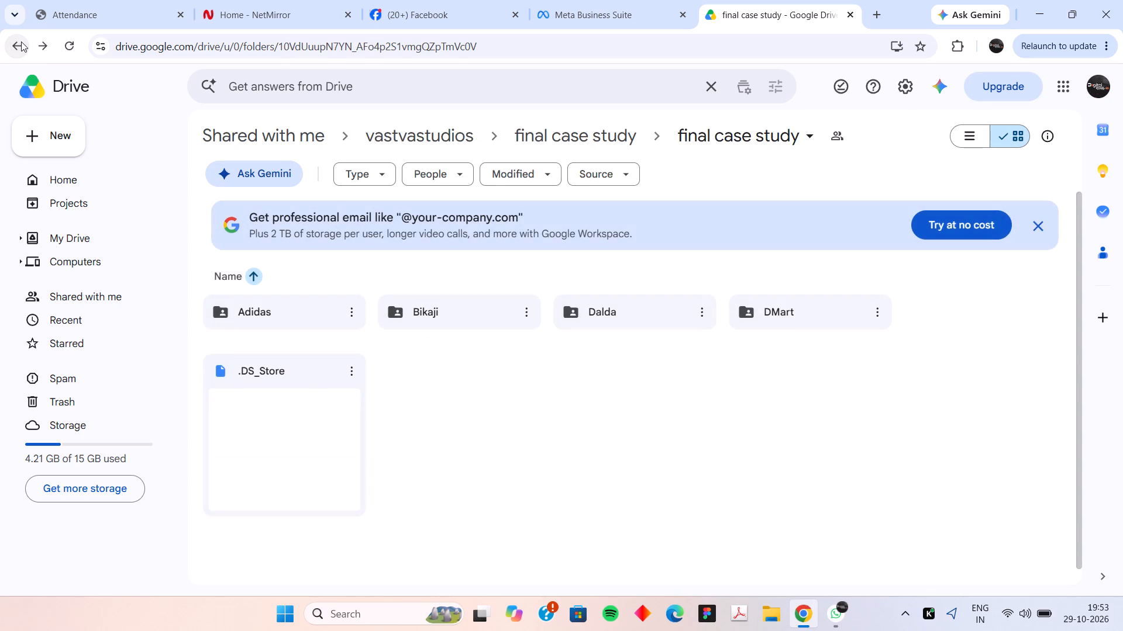
{"action": "left_click", "coordinate": [21, 41]}
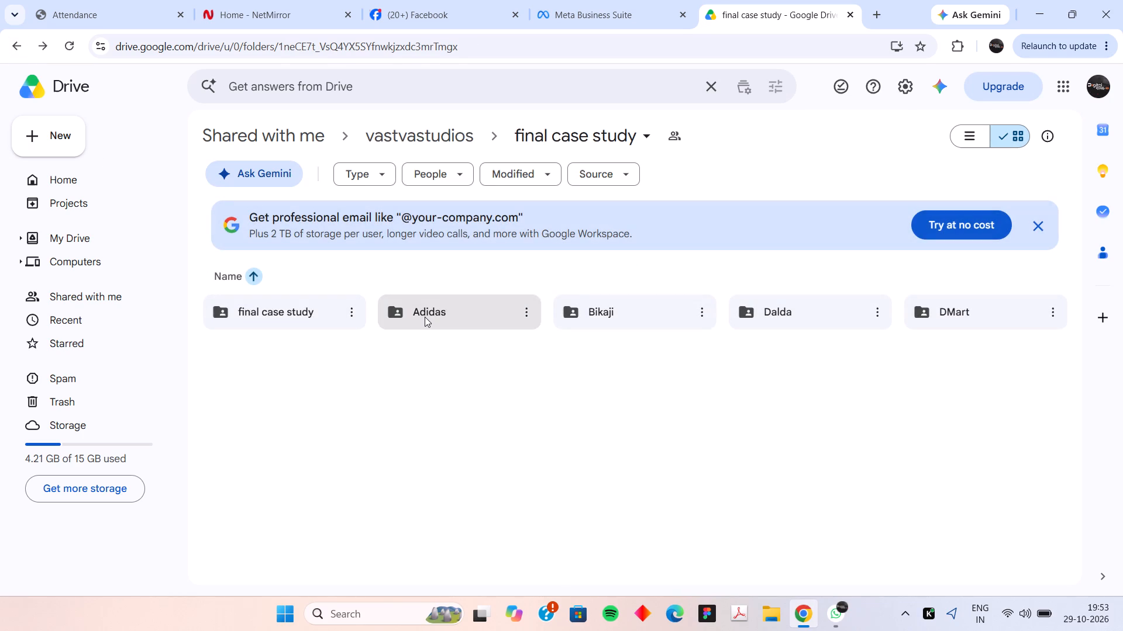
{"action": "double_click", "coordinate": [425, 317]}
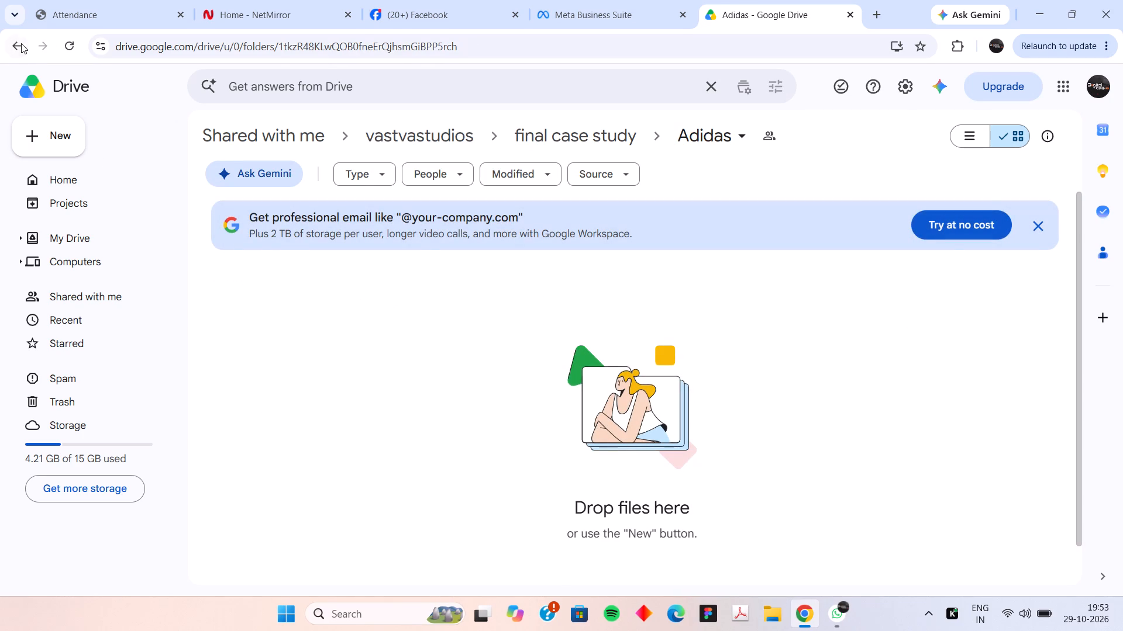
{"action": "left_click", "coordinate": [21, 43]}
{"action": "double_click", "coordinate": [260, 323]}
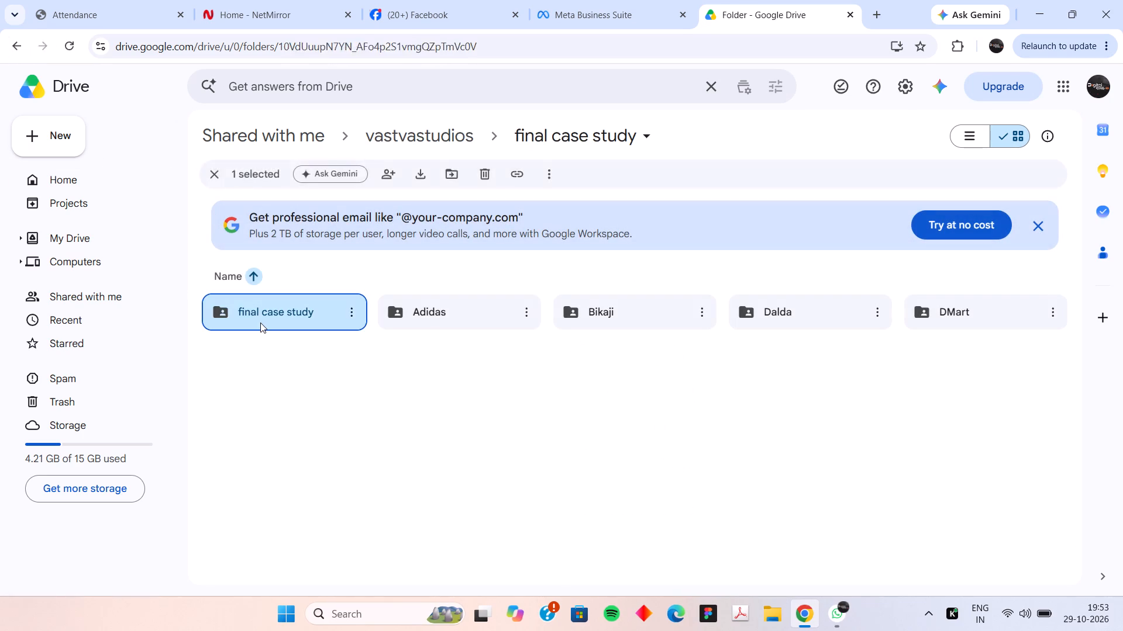
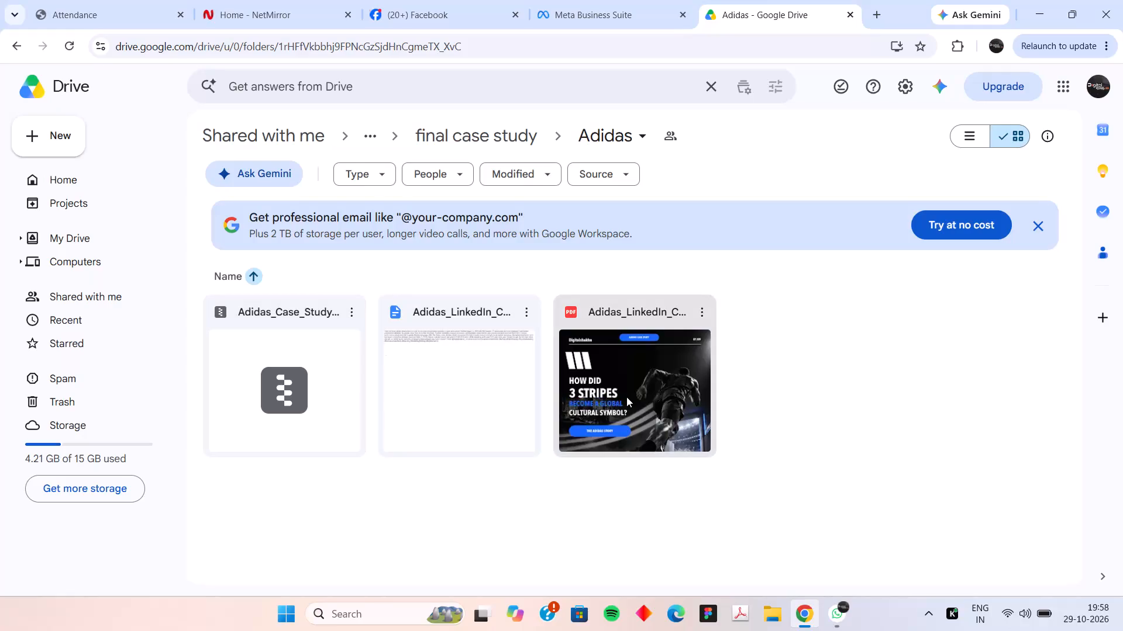
Download Adidas_Case_Study_Upload_Pack.zip from the Adidas folder.
{"action": "double_click", "coordinate": [267, 394]}
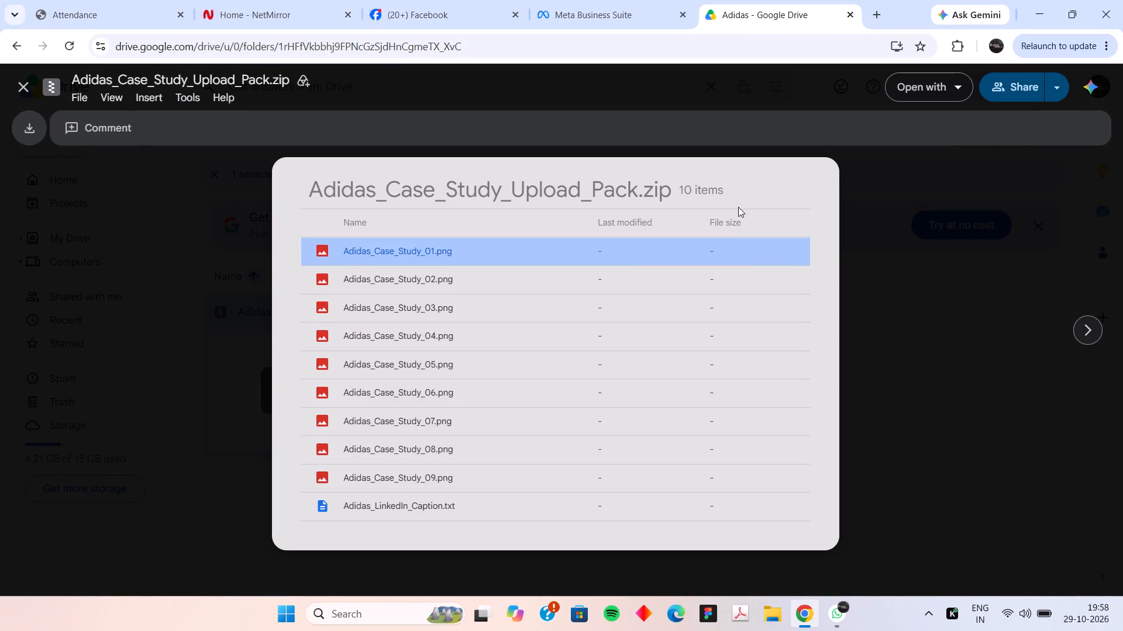
{"action": "left_click", "coordinate": [25, 119]}
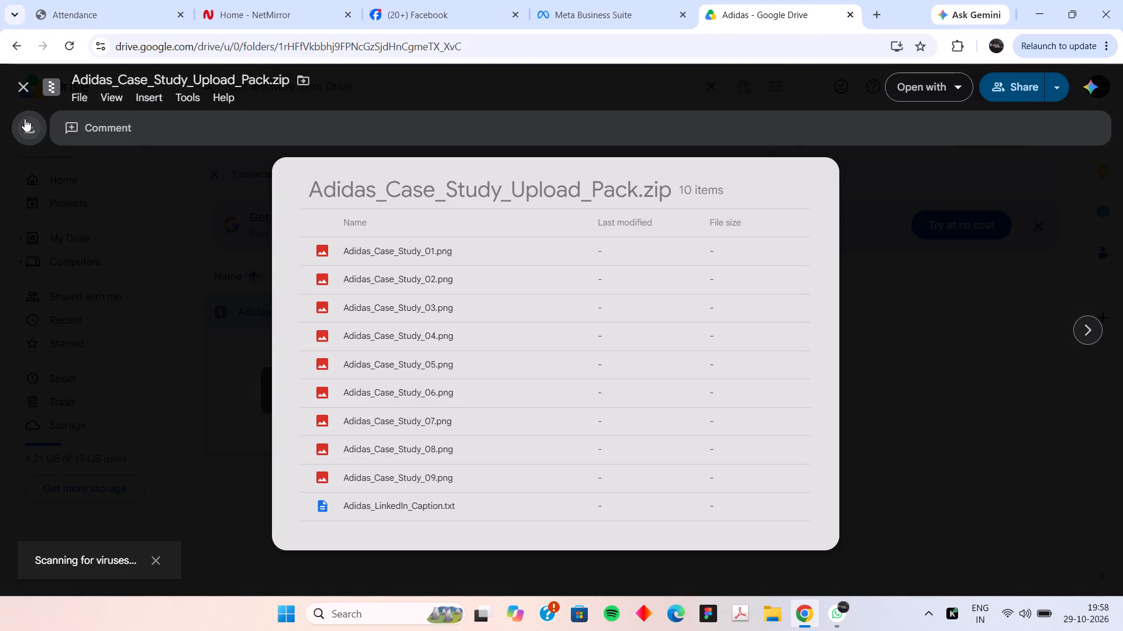
{"action": "left_click", "coordinate": [329, 214]}
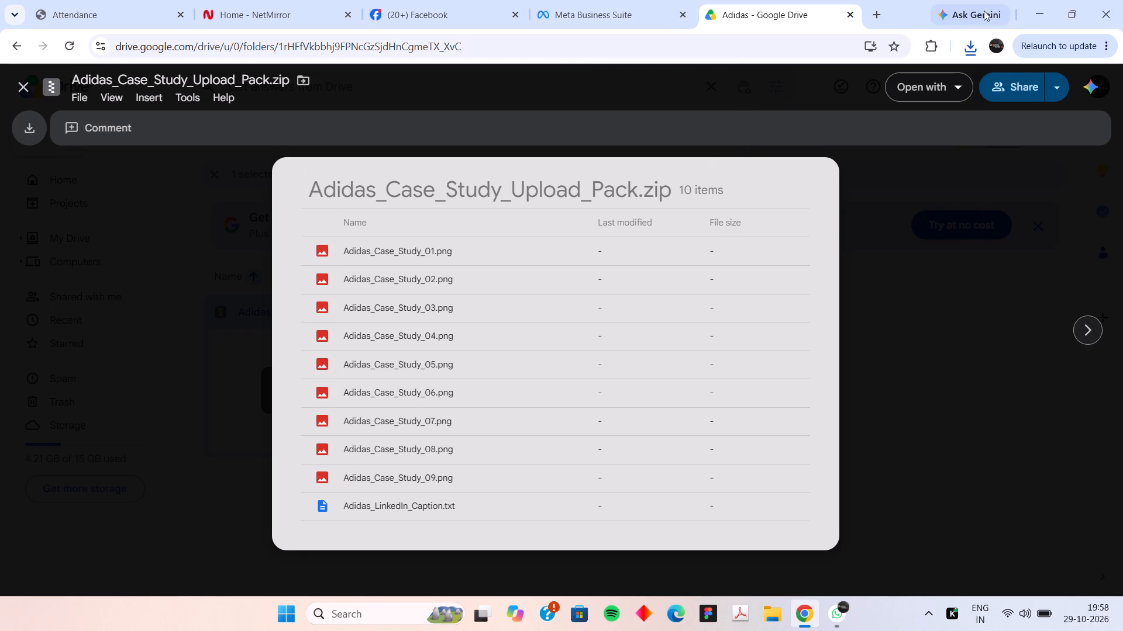
Open the downloaded Adidas_Case_Study_Upload_Pack archive in File Explorer and view the Adidas_Case_Study_01 image.
{"action": "left_click", "coordinate": [974, 39]}
{"action": "double_click", "coordinate": [848, 106]}
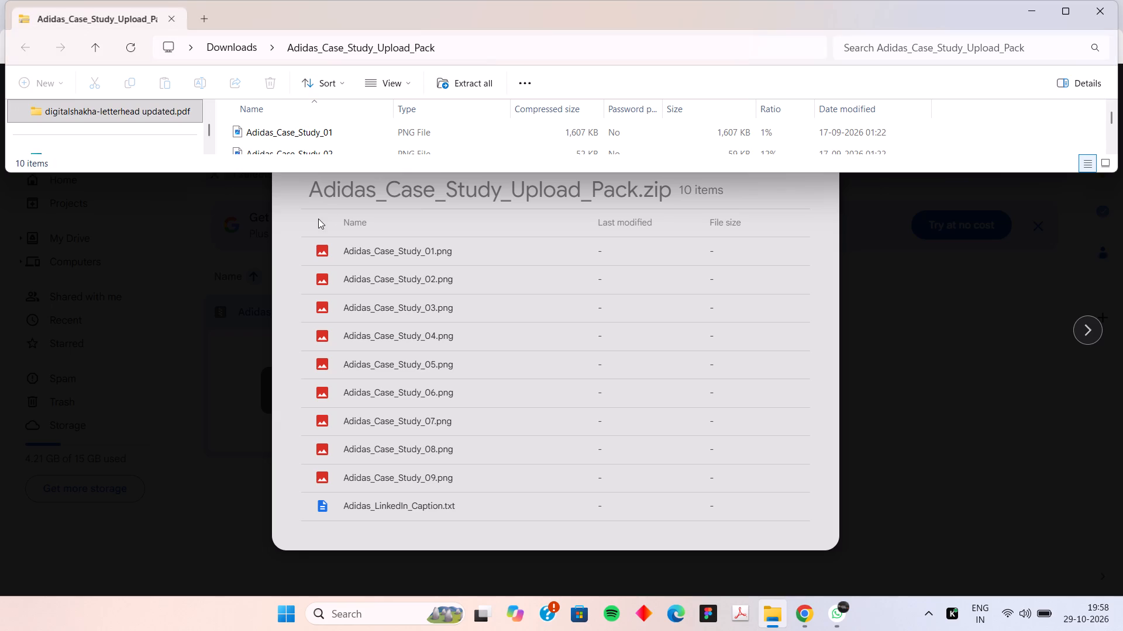
{"action": "double_click", "coordinate": [325, 136]}
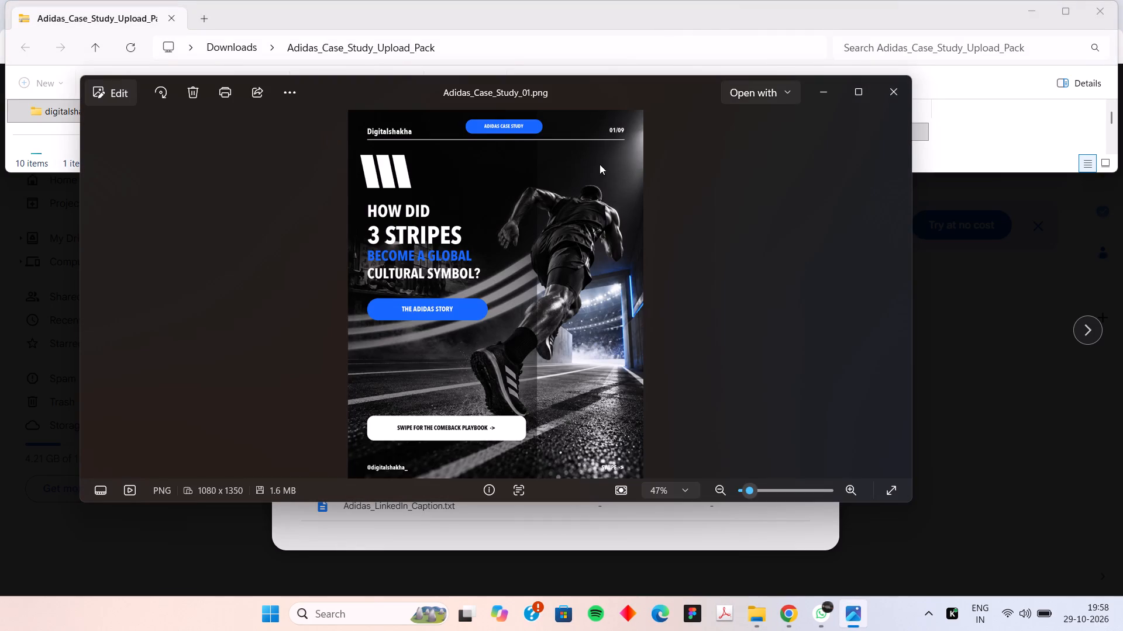
Close the Adidas_Case_Study_01 image, the extracted-pack File Explorer window and the zip preview to return to the Adidas folder in Drive.
{"action": "left_click", "coordinate": [881, 84]}
{"action": "left_click", "coordinate": [1095, 6]}
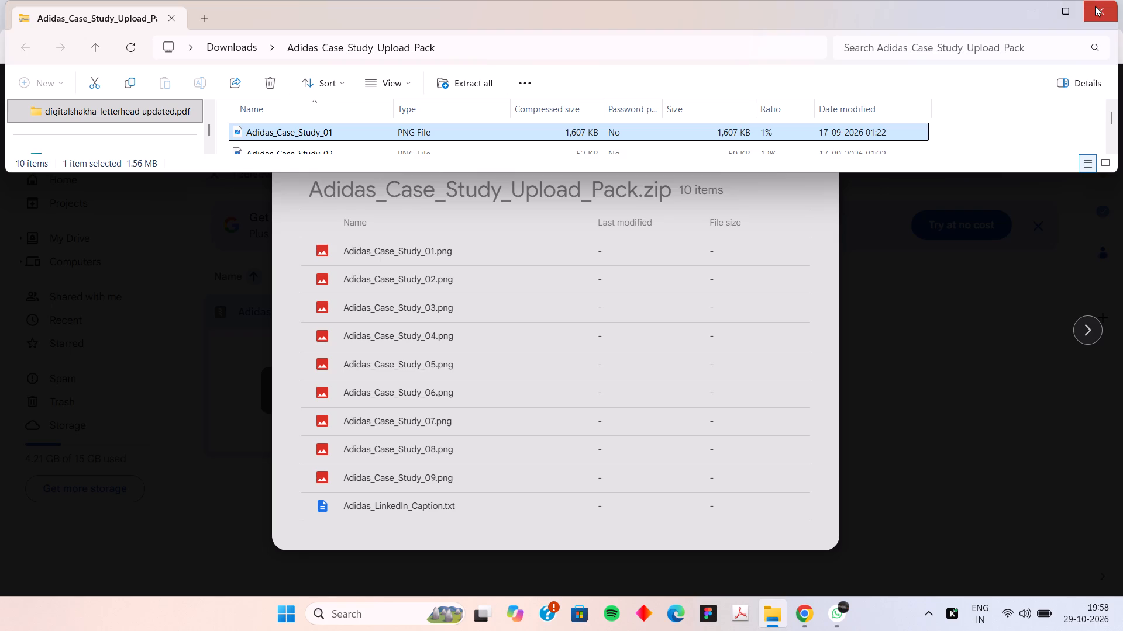
{"action": "left_click", "coordinate": [967, 285]}
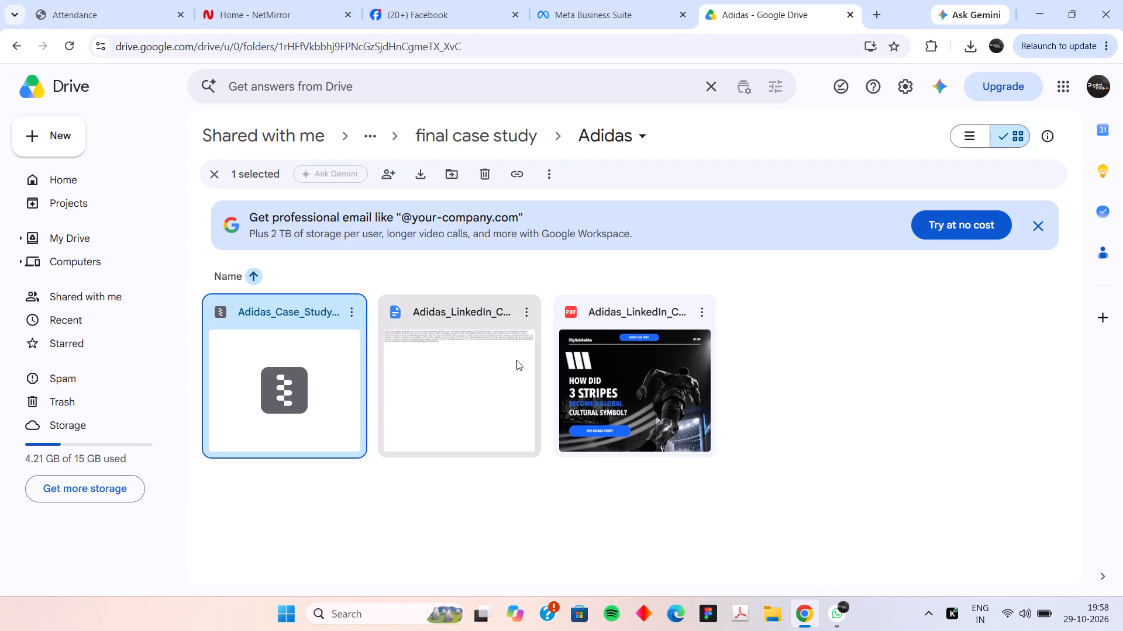
Open Adidas_LinkedIn_Caption.txt from the Adidas folder and copy its entire caption, including the hashtags.
{"action": "double_click", "coordinate": [509, 412]}
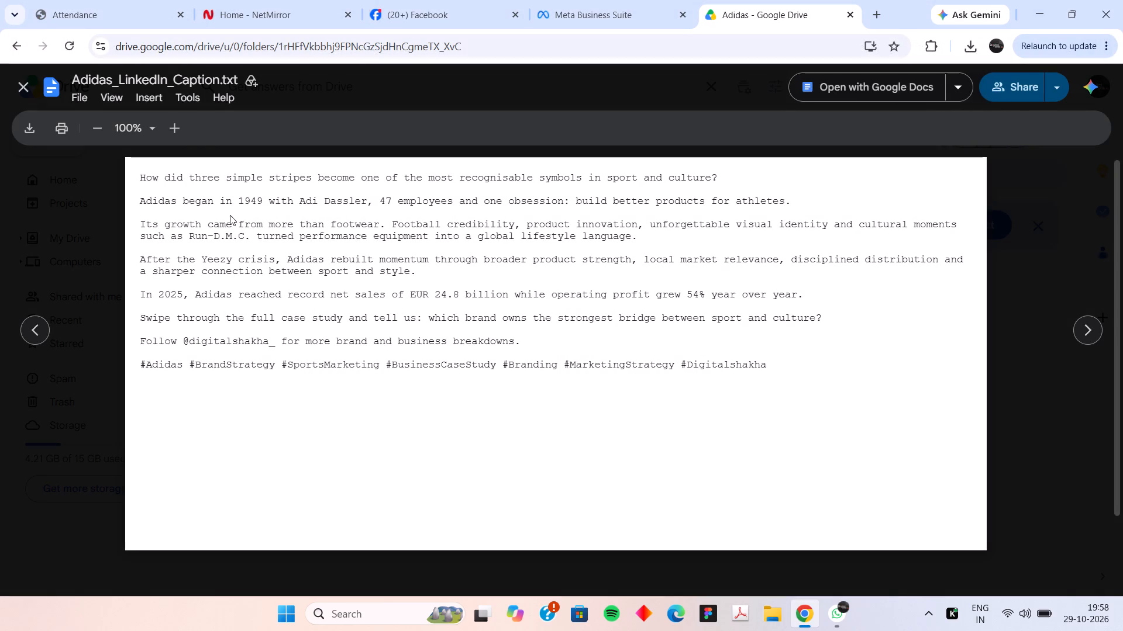
{"action": "left_click_drag", "start_coordinate": [141, 176], "coordinate": [783, 356]}
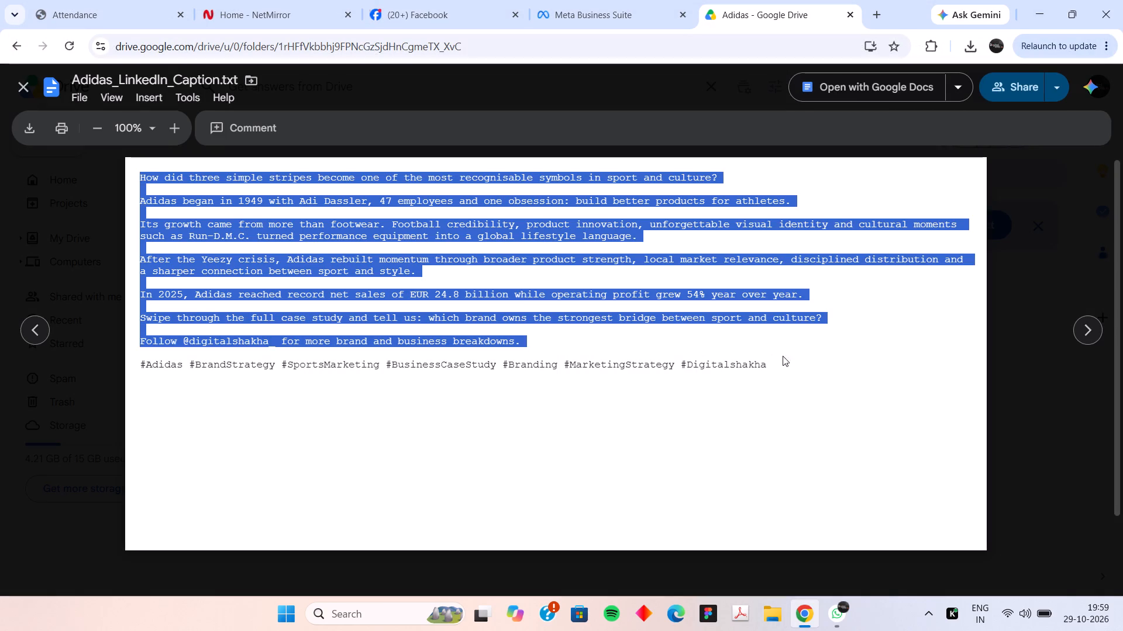
{"action": "left_click_drag", "start_coordinate": [783, 356], "coordinate": [838, 359]}
{"action": "right_click", "coordinate": [515, 230]}
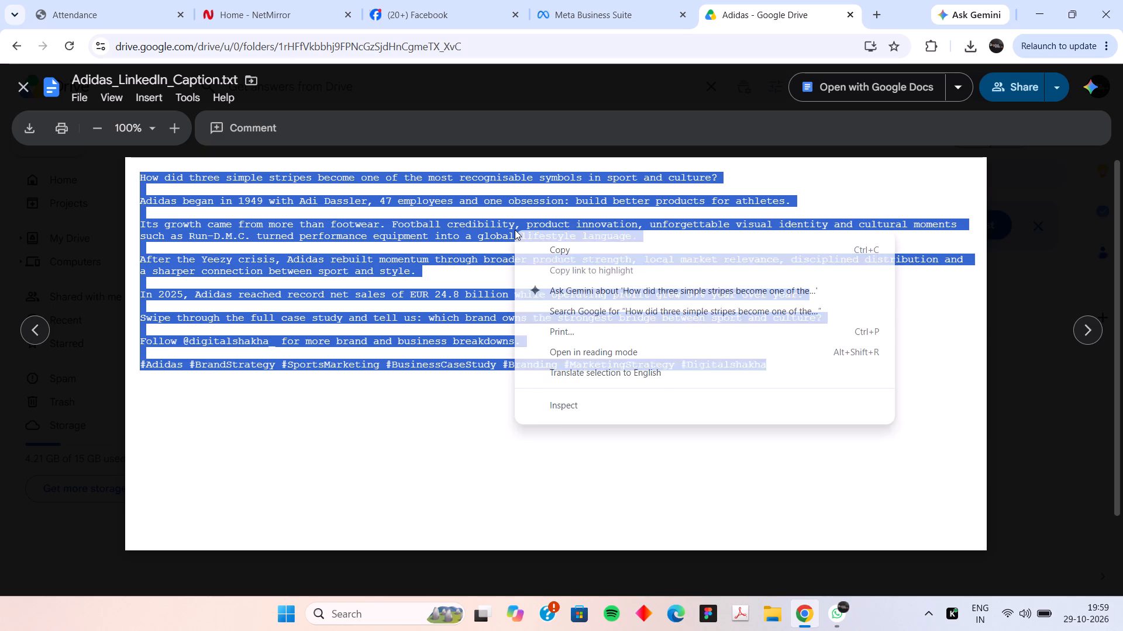
{"action": "left_click", "coordinate": [550, 257]}
Paste the copied Adidas caption into the text of the new post in Meta Business Suite and review it.
{"action": "left_click_drag", "start_coordinate": [565, 44], "coordinate": [574, 10]}
{"action": "left_click", "coordinate": [574, 10]}
{"action": "left_click", "coordinate": [91, 469]}
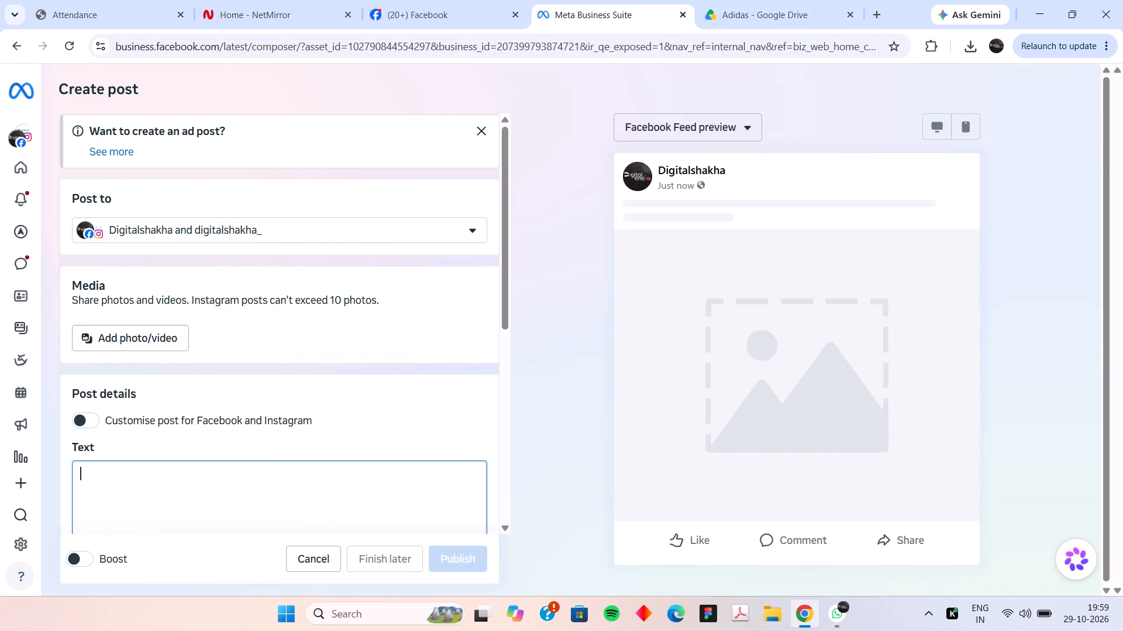
{"action": "right_click", "coordinate": [91, 469]}
{"action": "left_click", "coordinate": [129, 301]}
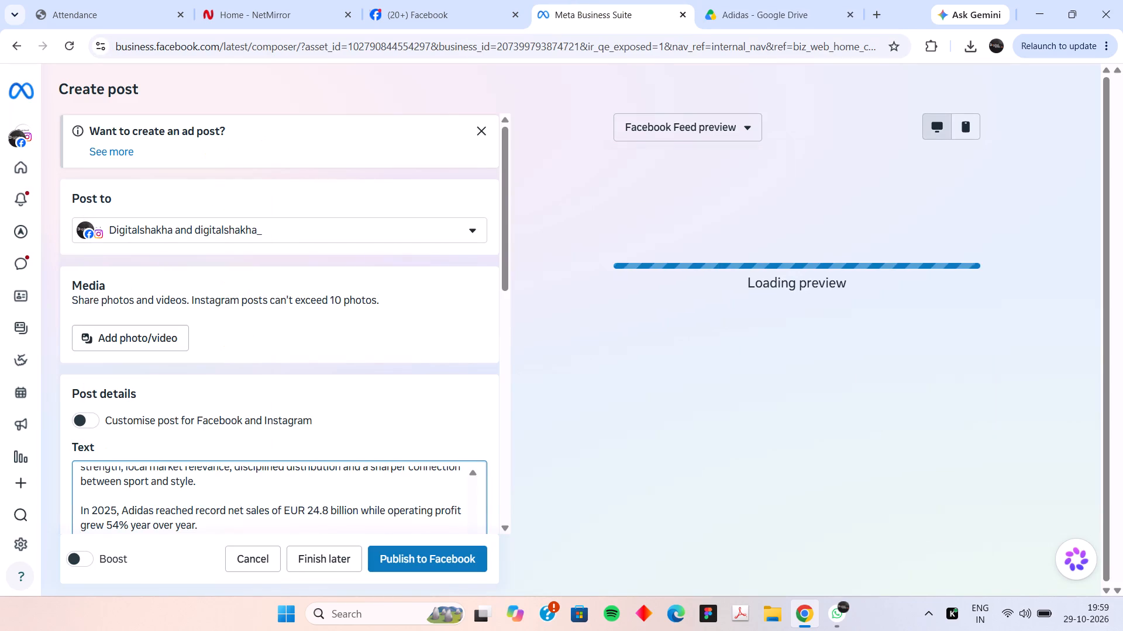
{"action": "scroll", "coordinate": [102, 506], "scroll_direction": "up", "scroll_amount": 3}
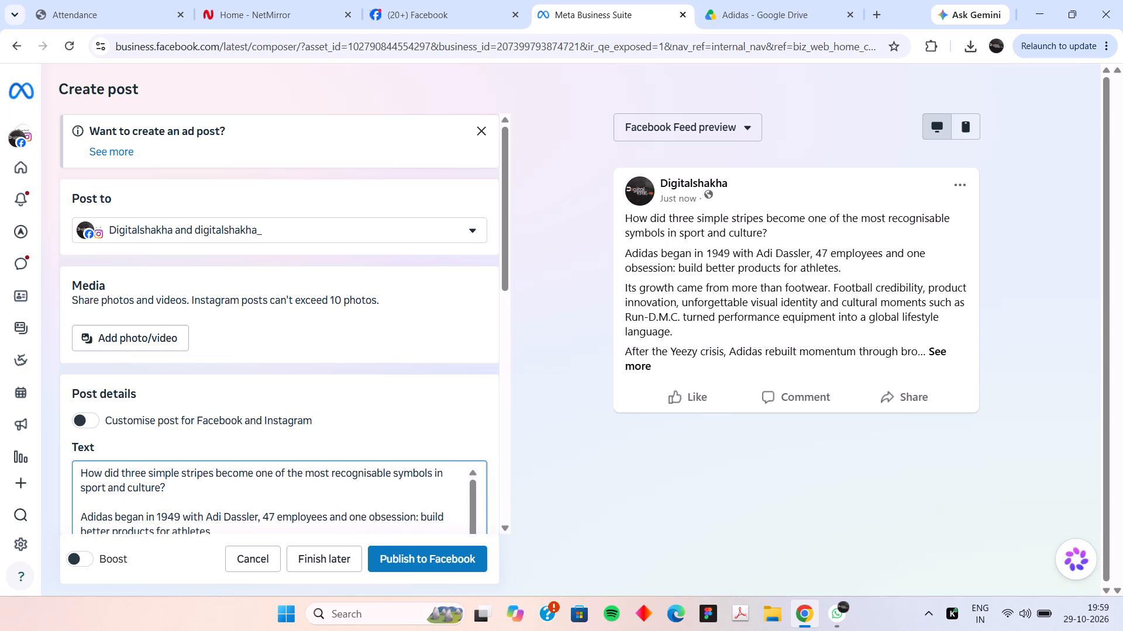
{"action": "scroll", "coordinate": [140, 481], "scroll_direction": "down", "scroll_amount": 1}
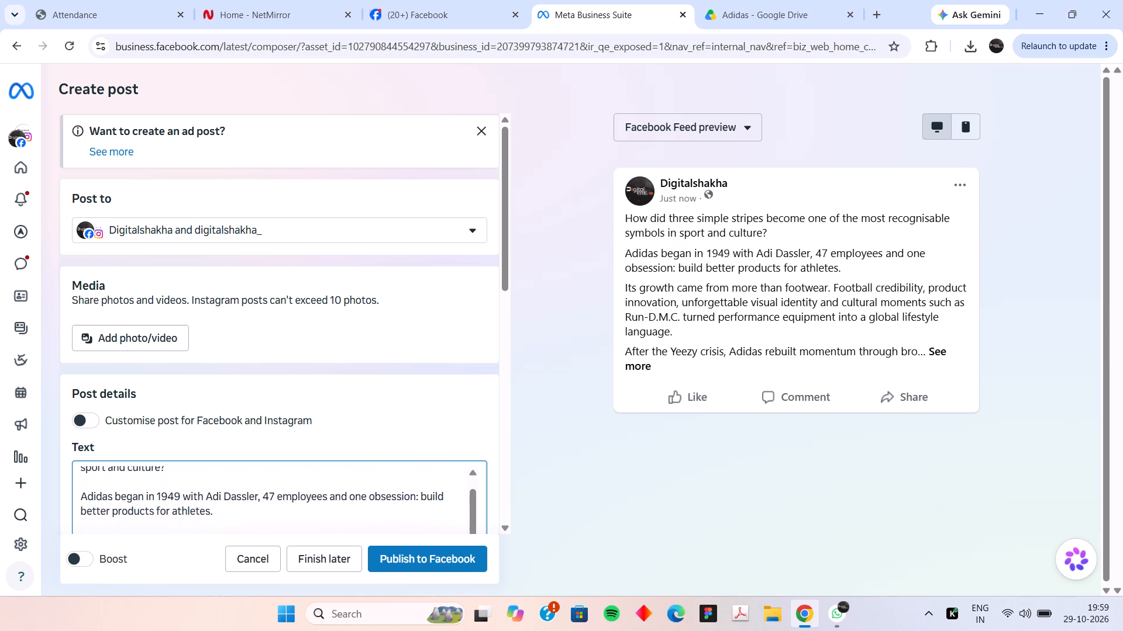
{"action": "scroll", "coordinate": [140, 481], "scroll_direction": "down", "scroll_amount": 1}
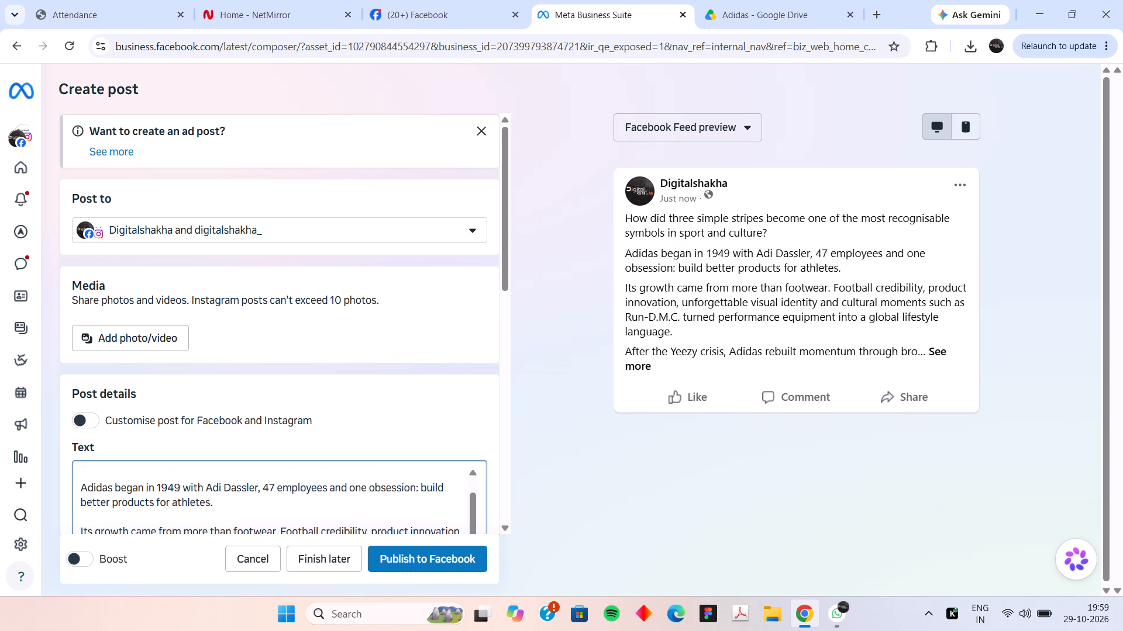
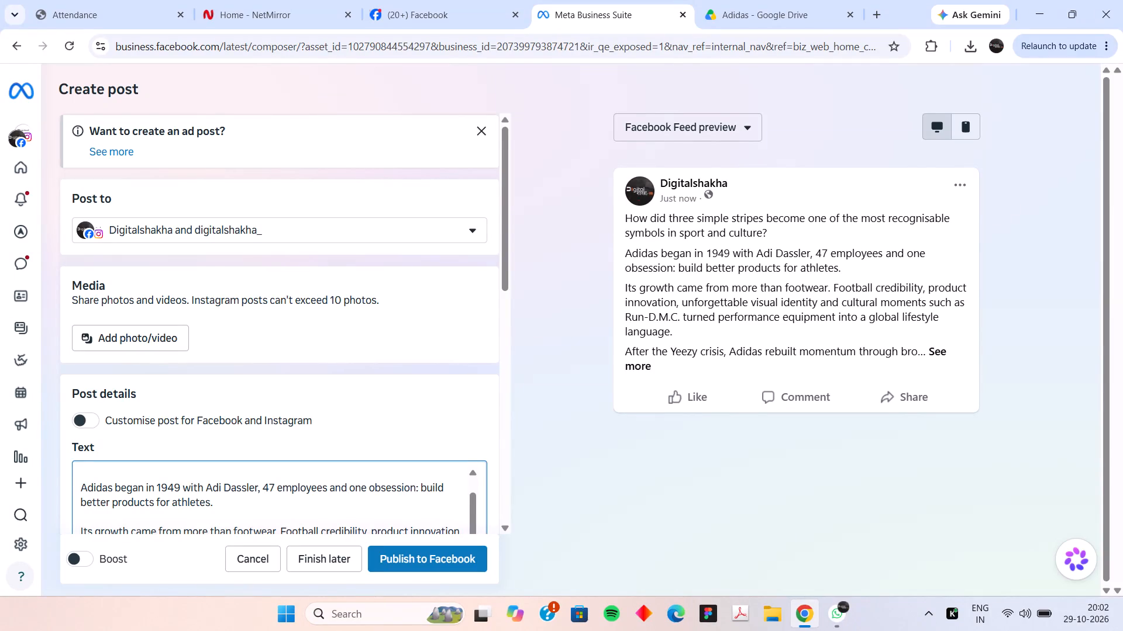
Read through the Adidas caption in the post text, from the opening paragraphs down to the closing hashtags.
{"action": "scroll", "coordinate": [140, 481], "scroll_direction": "down", "scroll_amount": 1}
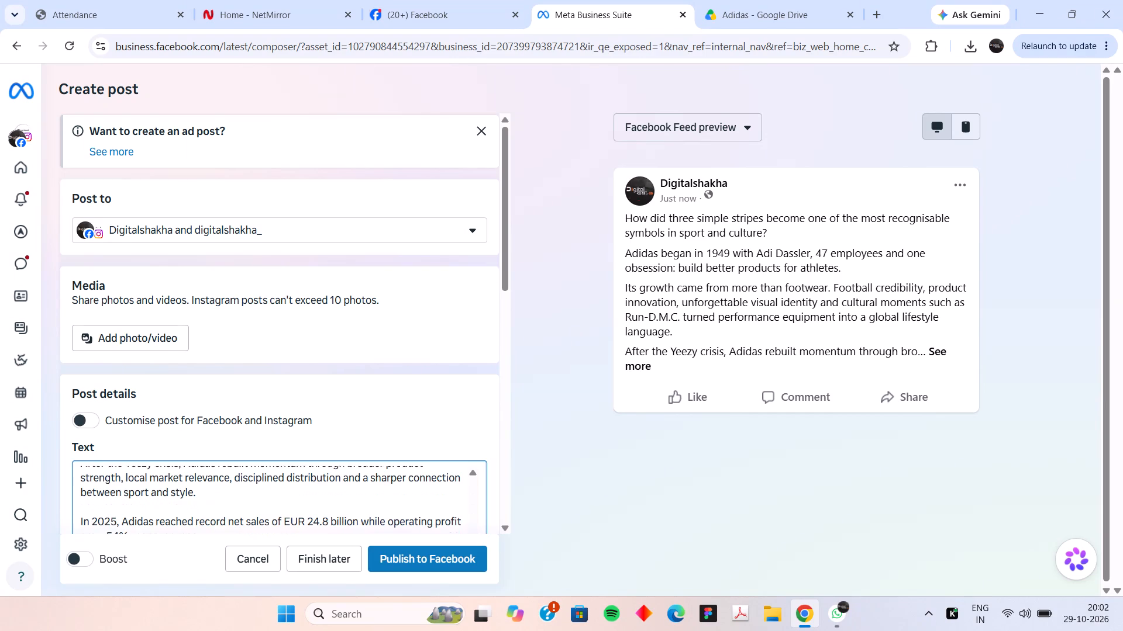
{"action": "scroll", "coordinate": [140, 481], "scroll_direction": "down", "scroll_amount": 1}
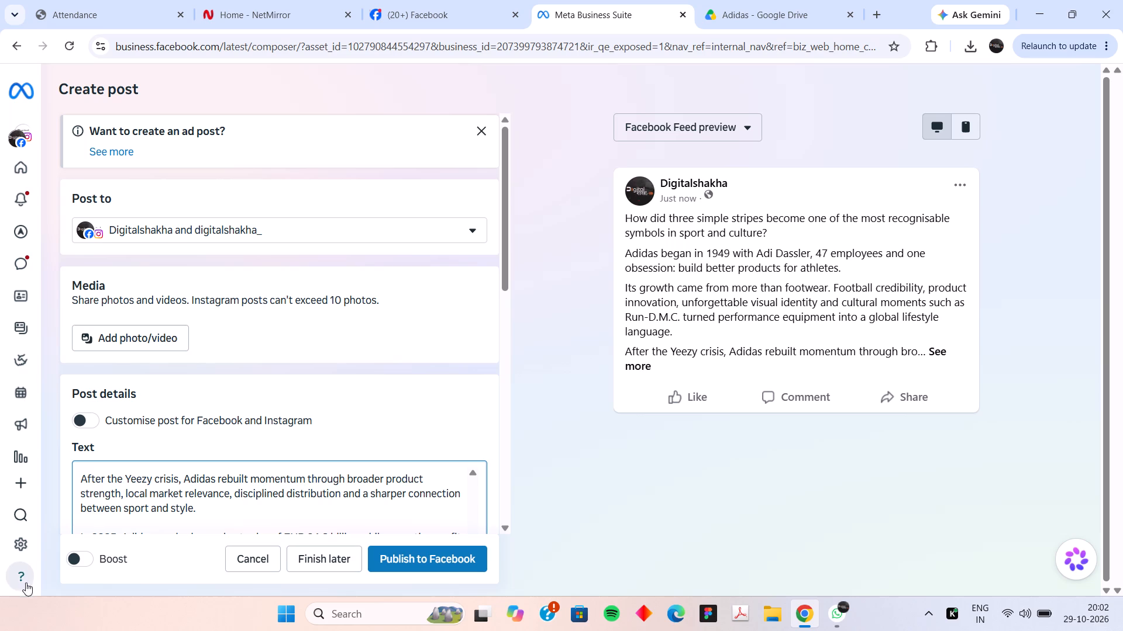
{"action": "scroll", "coordinate": [151, 509], "scroll_direction": "up", "scroll_amount": 2}
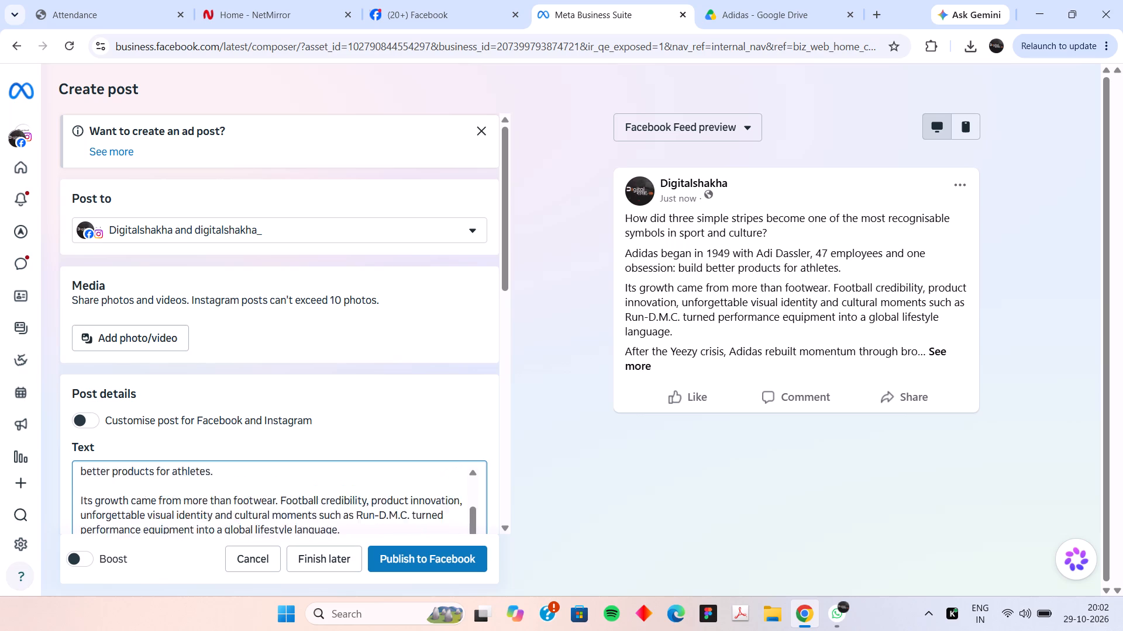
{"action": "scroll", "coordinate": [151, 509], "scroll_direction": "up", "scroll_amount": 1}
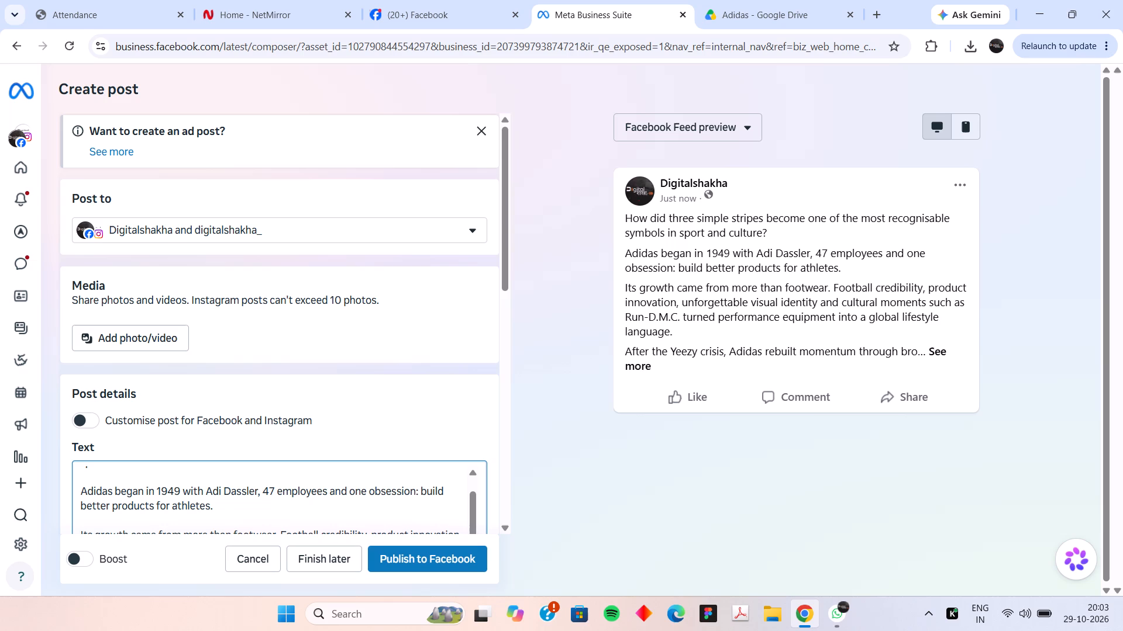
{"action": "scroll", "coordinate": [151, 509], "scroll_direction": "down", "scroll_amount": 1}
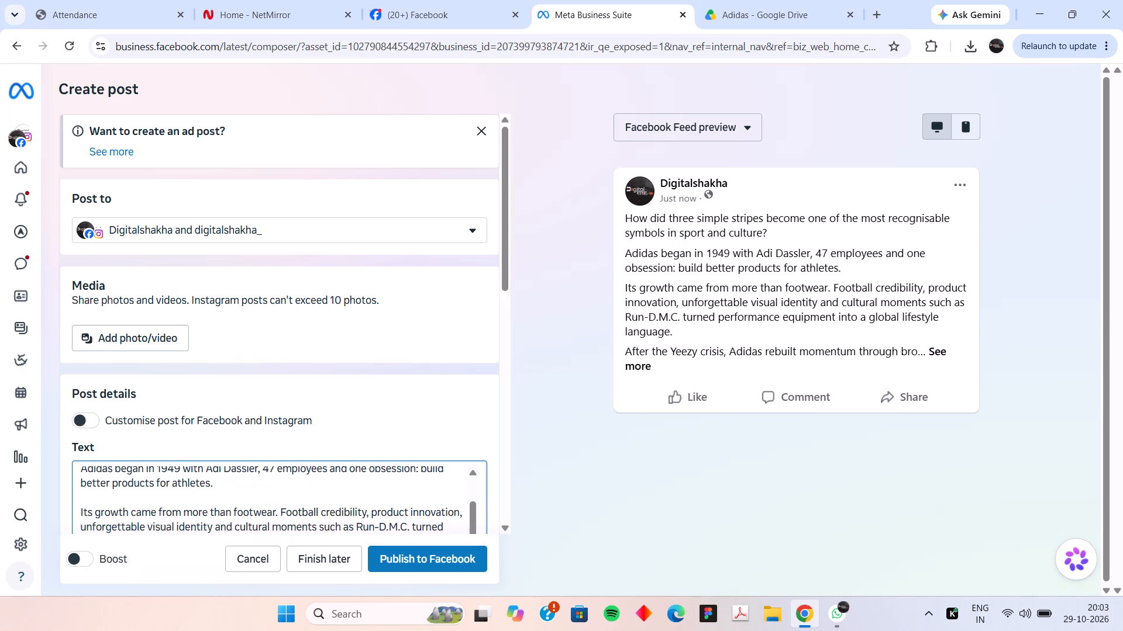
{"action": "scroll", "coordinate": [151, 509], "scroll_direction": "down", "scroll_amount": 2}
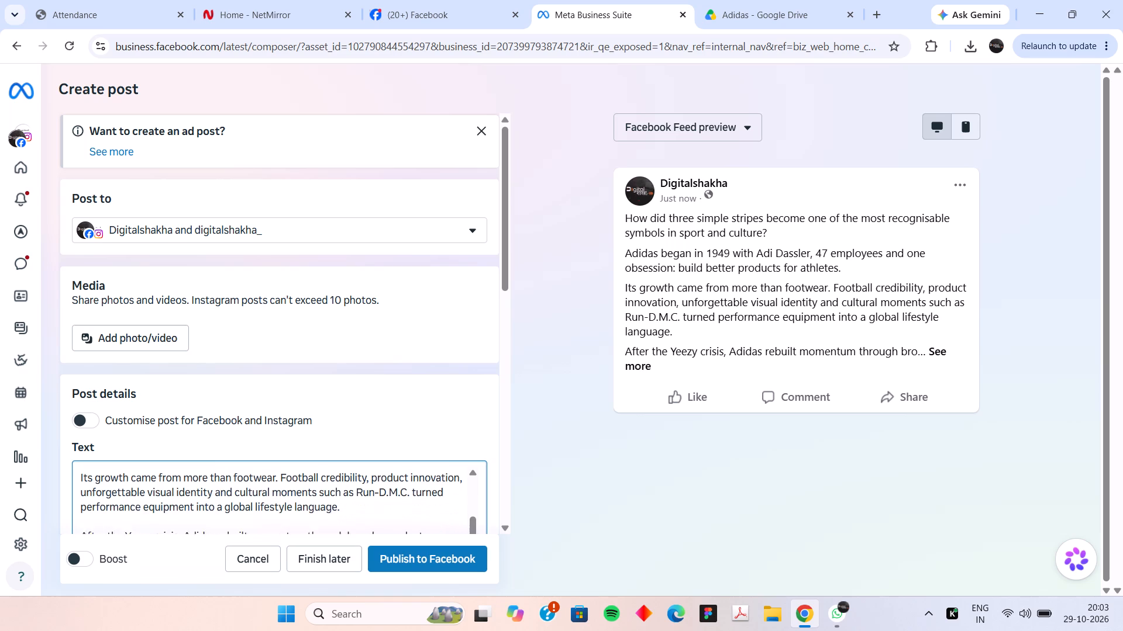
{"action": "scroll", "coordinate": [151, 509], "scroll_direction": "down", "scroll_amount": 4}
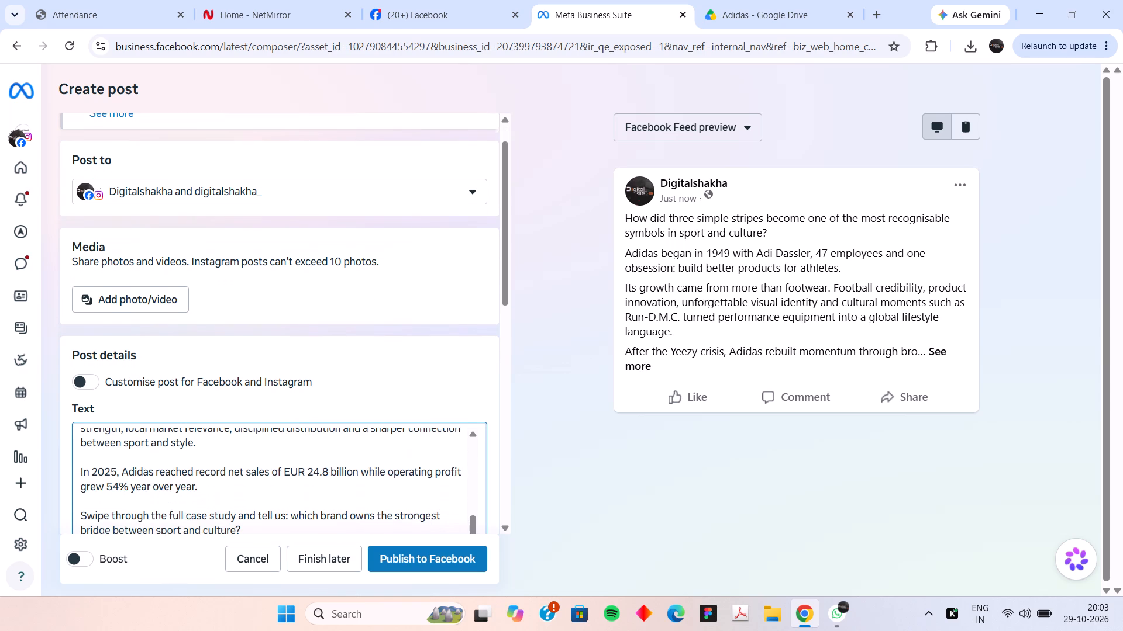
{"action": "scroll", "coordinate": [151, 509], "scroll_direction": "down", "scroll_amount": 2}
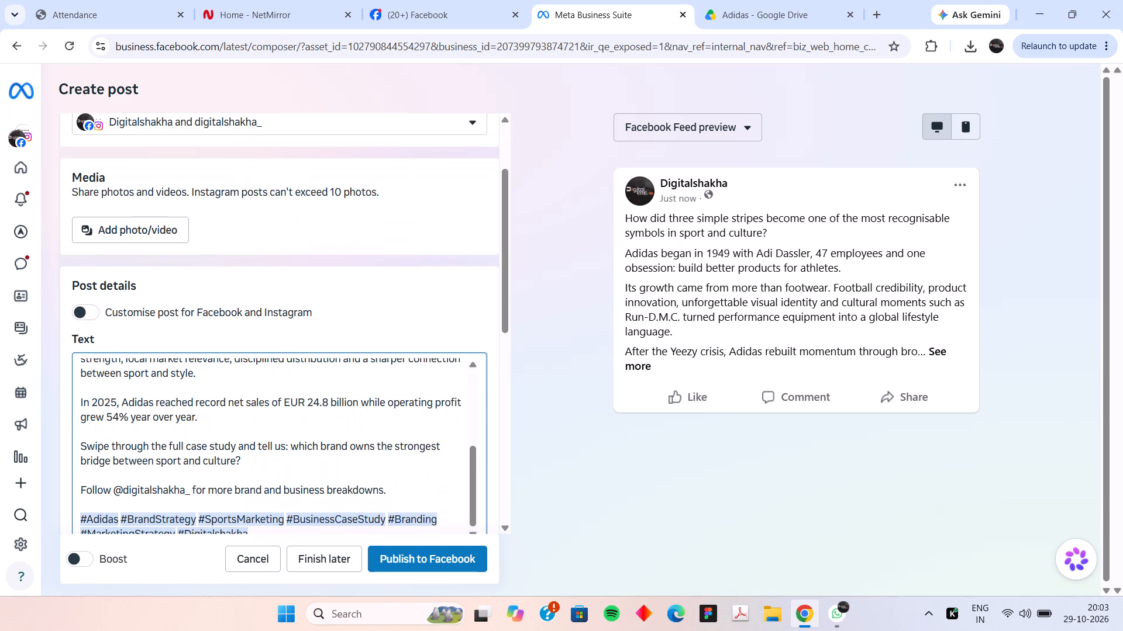
{"action": "scroll", "coordinate": [151, 509], "scroll_direction": "down", "scroll_amount": 2}
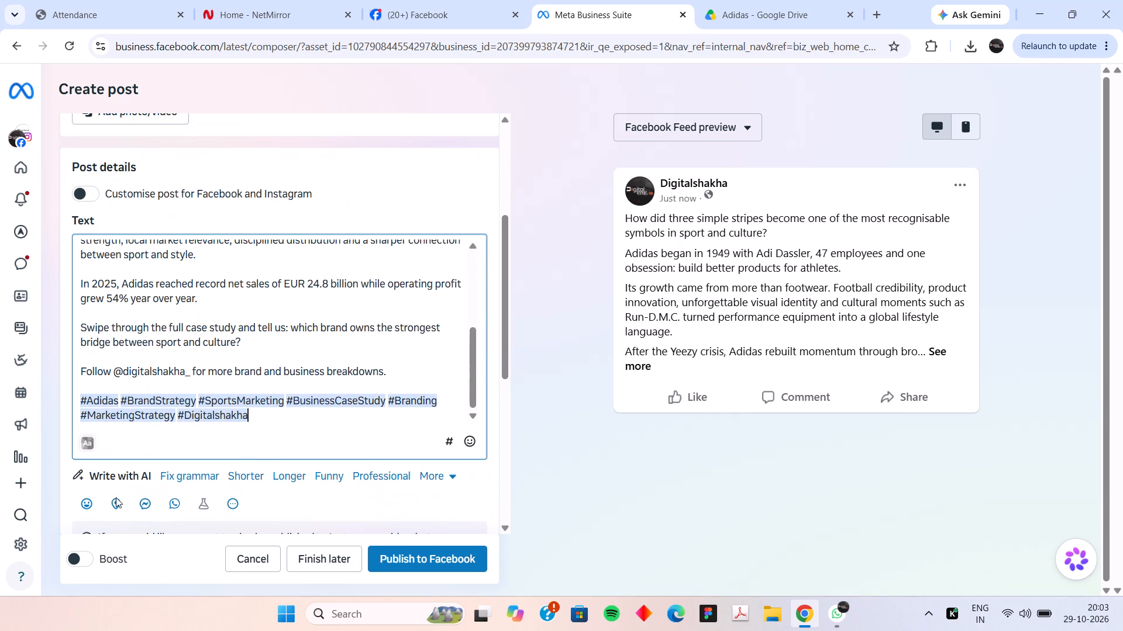
Lowercase the first two hashtags at the end of the caption to #adidas and #brandstrategy.
{"action": "left_click", "coordinate": [95, 401]}
{"action": "key", "text": "BackSpace"}
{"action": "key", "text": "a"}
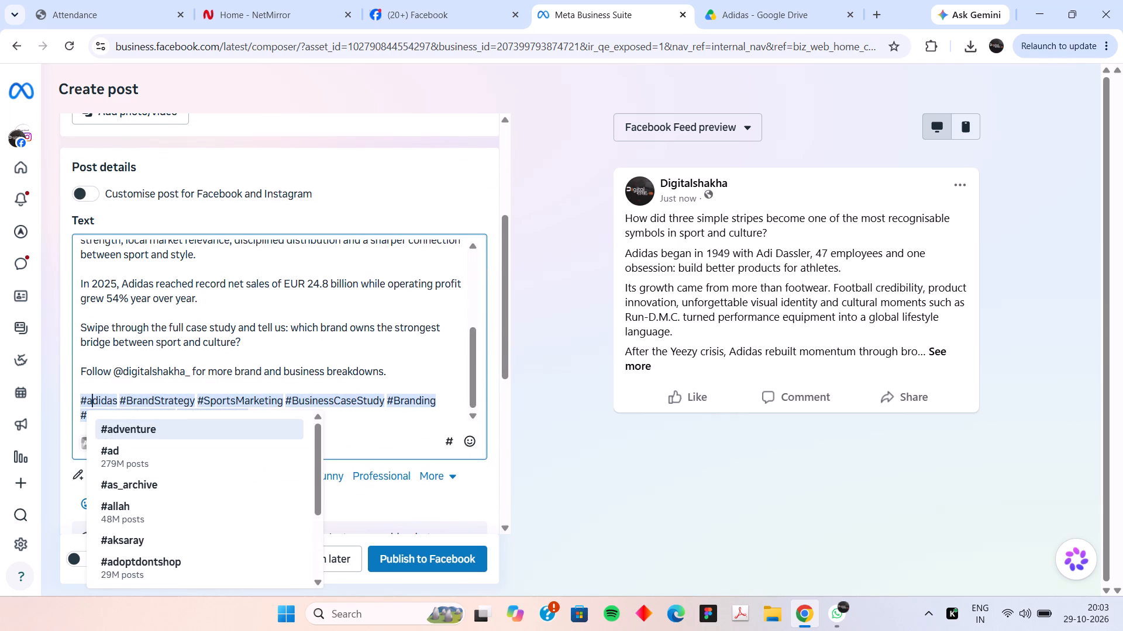
{"action": "left_click", "coordinate": [132, 399]}
{"action": "key", "text": "BackSpace"}
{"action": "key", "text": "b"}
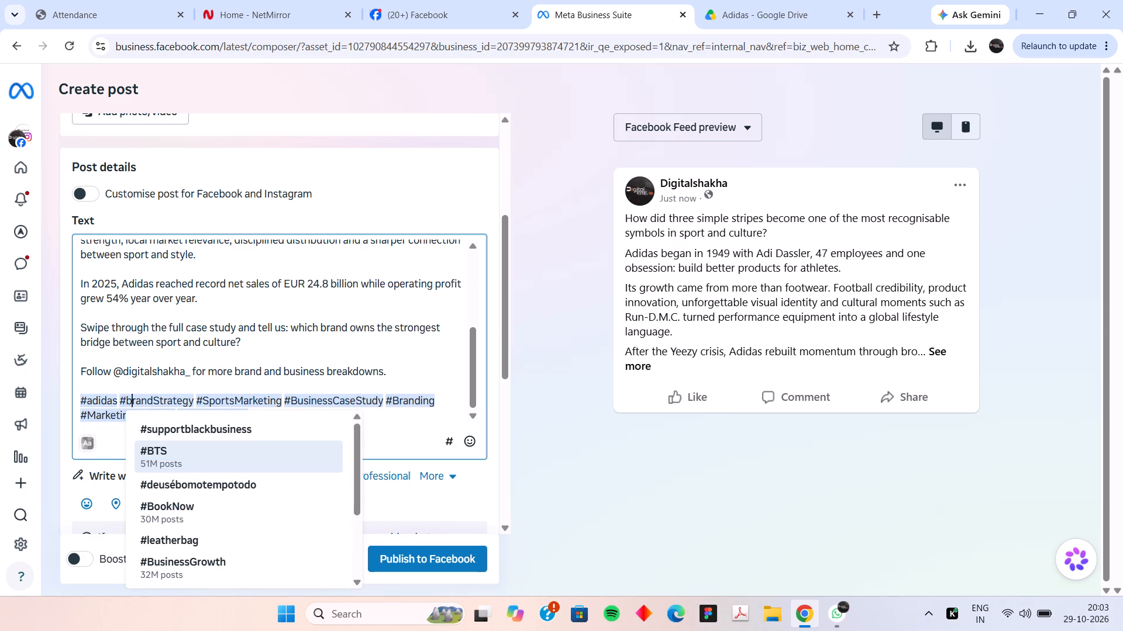
{"action": "left_click", "coordinate": [160, 396]}
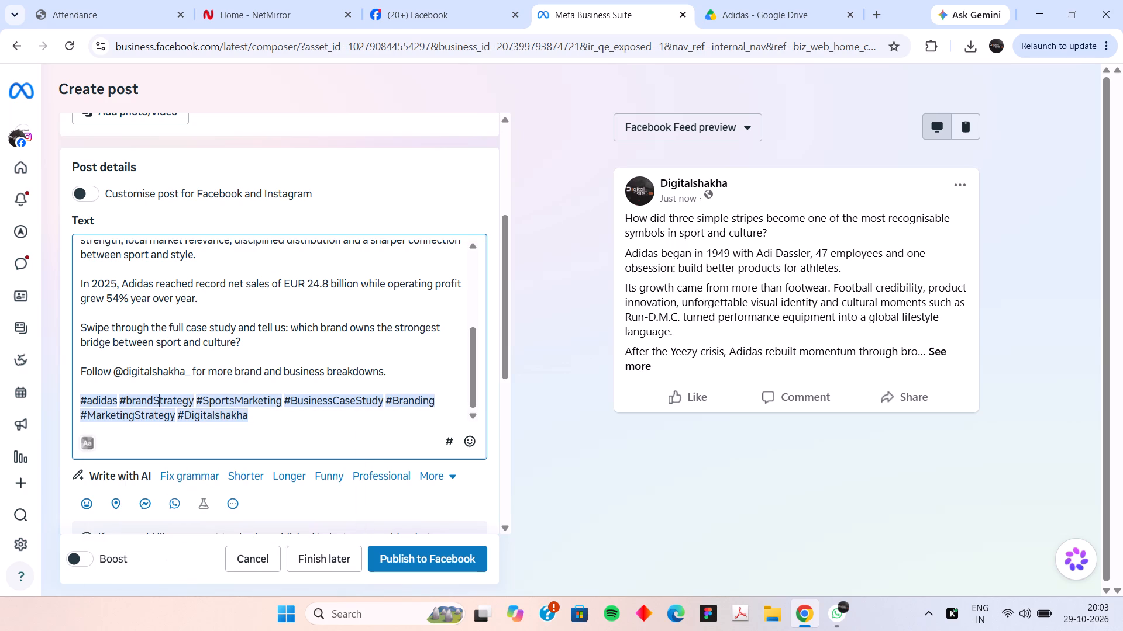
{"action": "key", "text": "BackSpace"}
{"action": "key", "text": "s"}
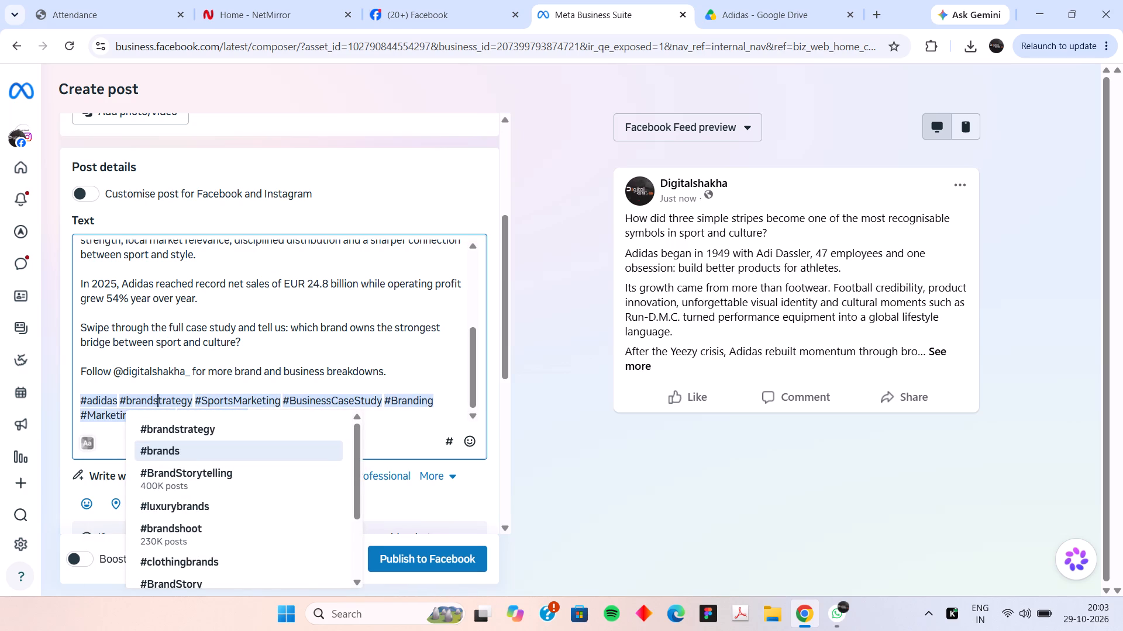
Lowercase both capitals of the third hashtag in the caption so it reads #sportsmarketing.
{"action": "left_click", "coordinate": [209, 403]}
{"action": "key", "text": "BackSpace"}
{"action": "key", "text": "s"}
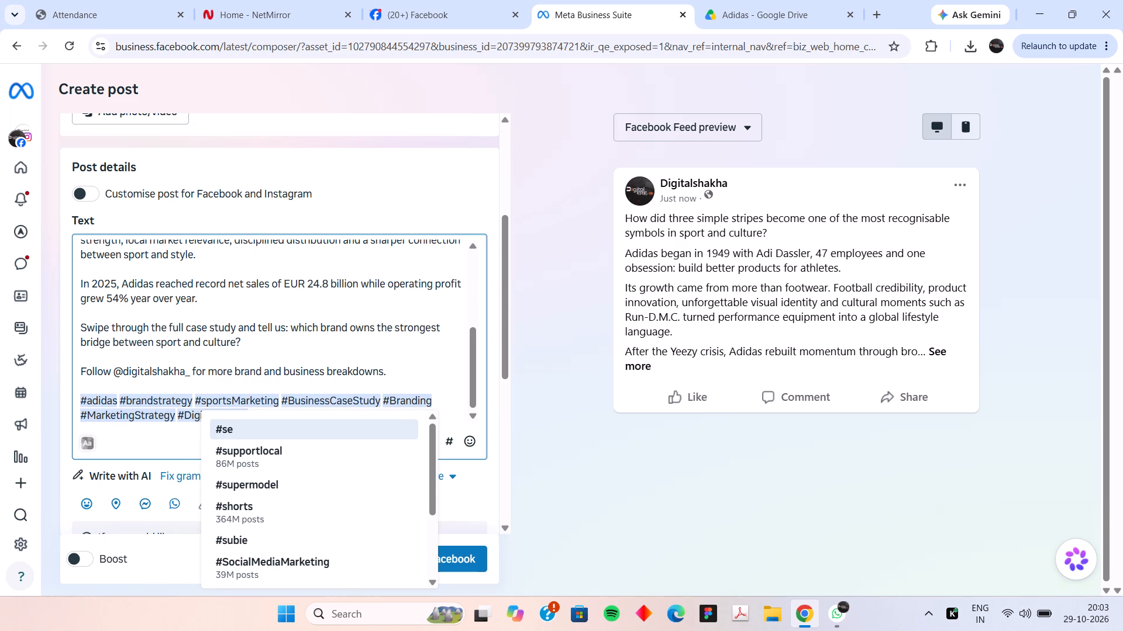
{"action": "left_click", "coordinate": [239, 400]}
{"action": "key", "text": "BackSpace"}
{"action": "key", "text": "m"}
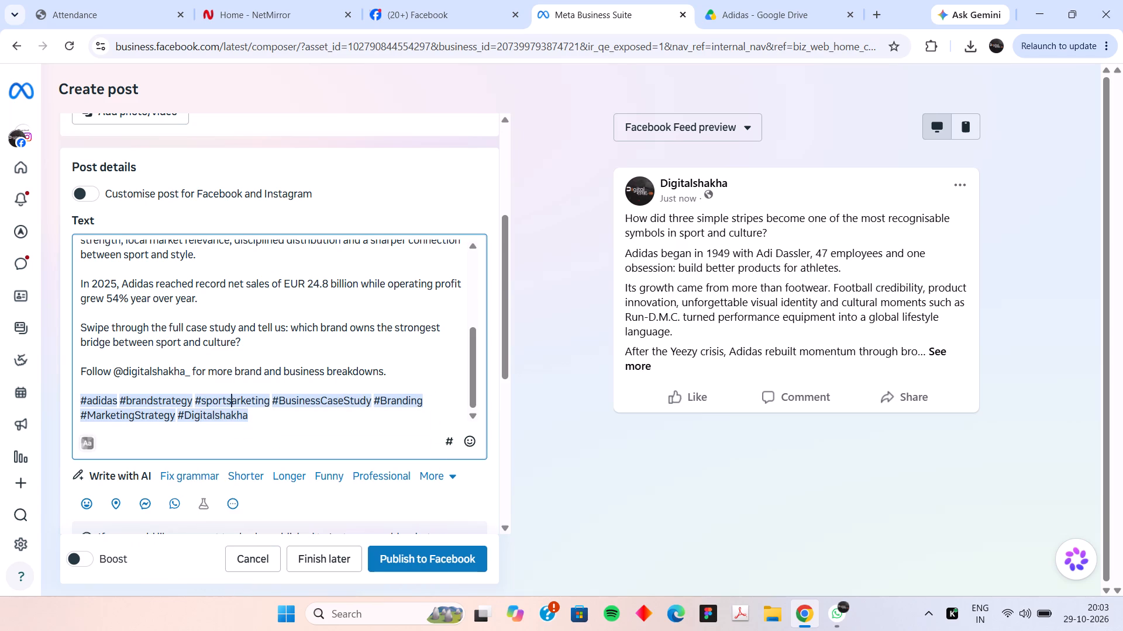
Lowercase the capitals in the fourth and fifth caption hashtags so they read #businesscasestudy and #branding.
{"action": "left_click", "coordinate": [292, 399]}
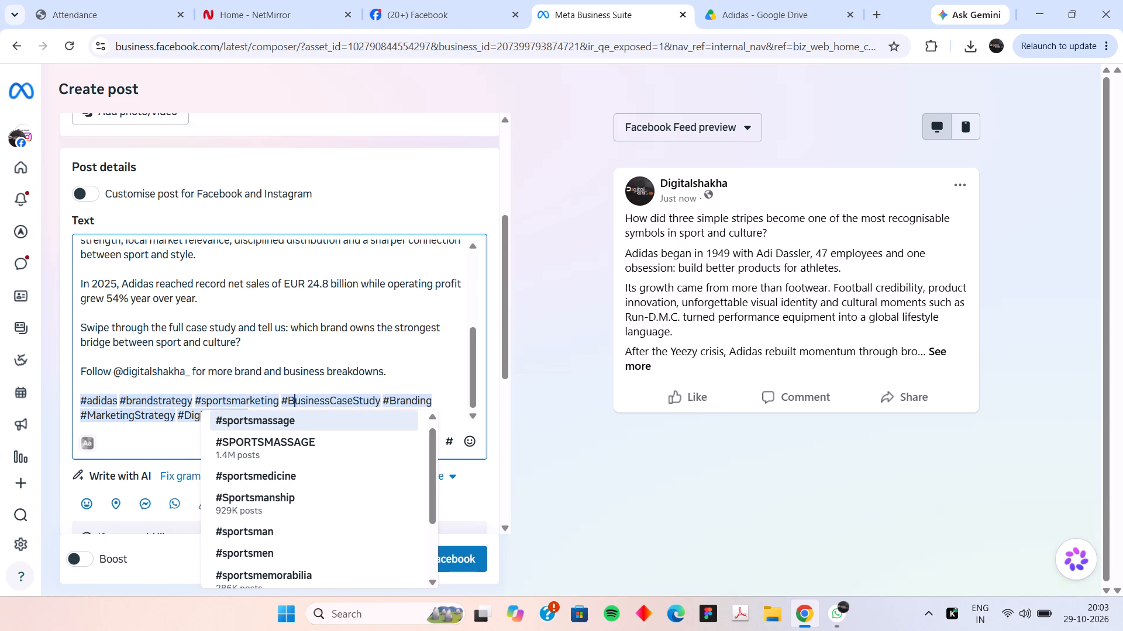
{"action": "key", "text": "BackSpace"}
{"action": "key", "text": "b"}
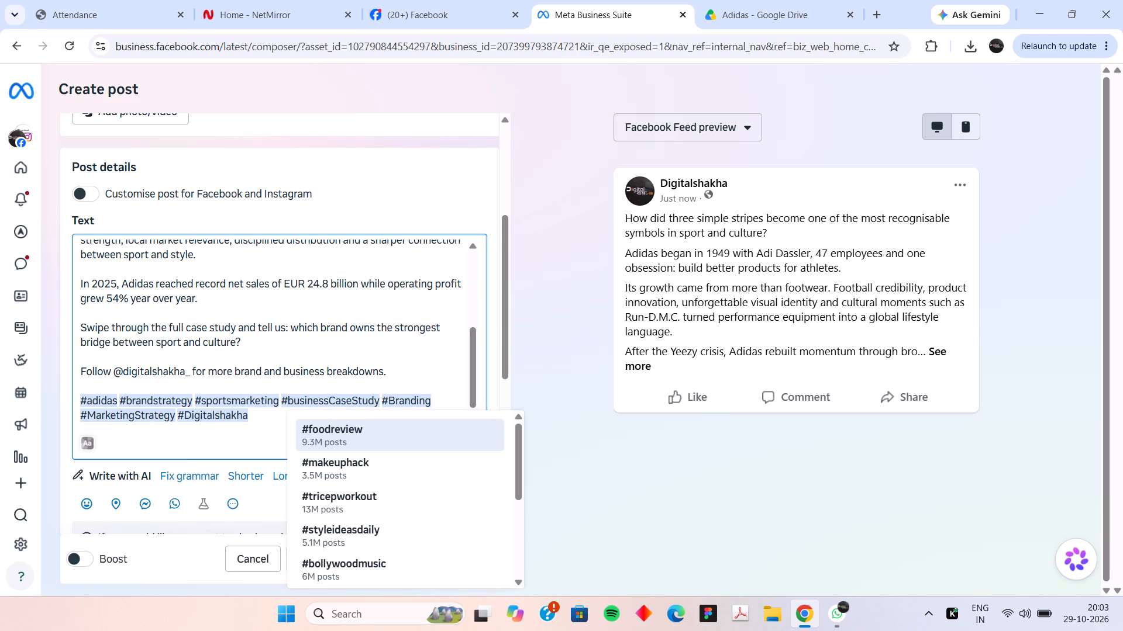
{"action": "left_click", "coordinate": [337, 400]}
{"action": "key", "text": "BackSpace"}
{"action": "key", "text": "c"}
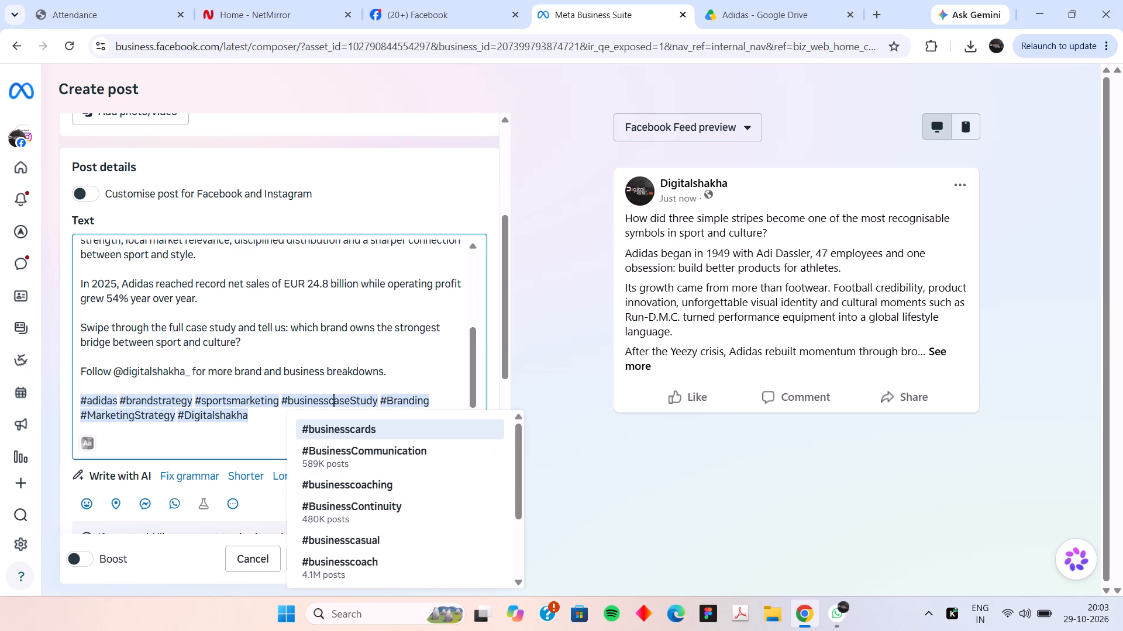
{"action": "left_click", "coordinate": [354, 400]}
{"action": "key", "text": "BackSpace"}
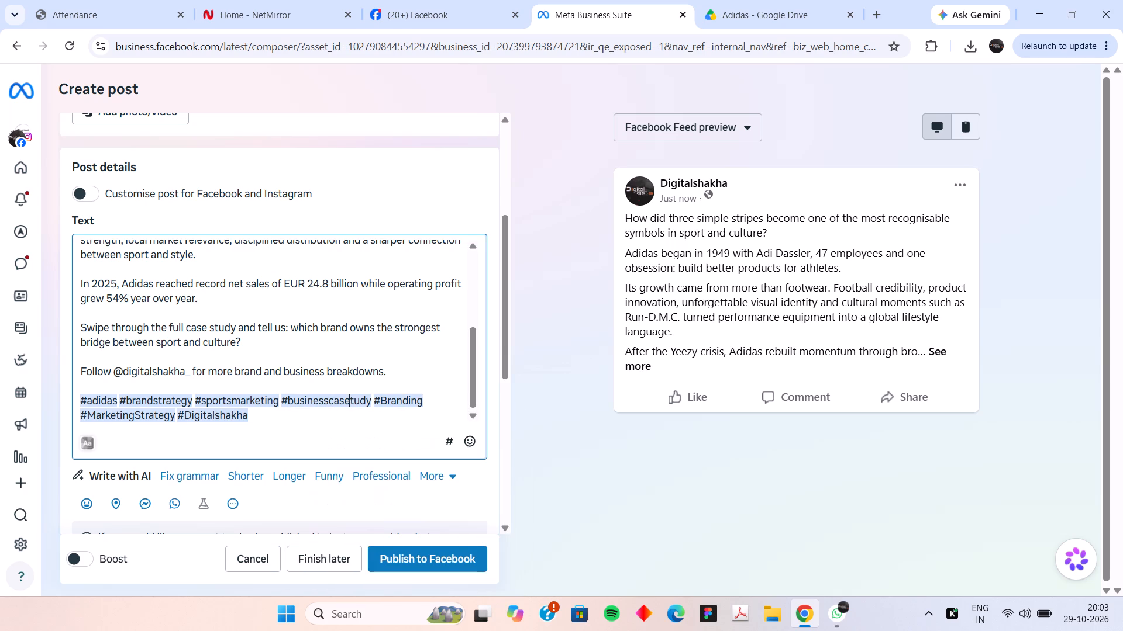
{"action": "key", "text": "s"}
{"action": "left_click", "coordinate": [391, 396]}
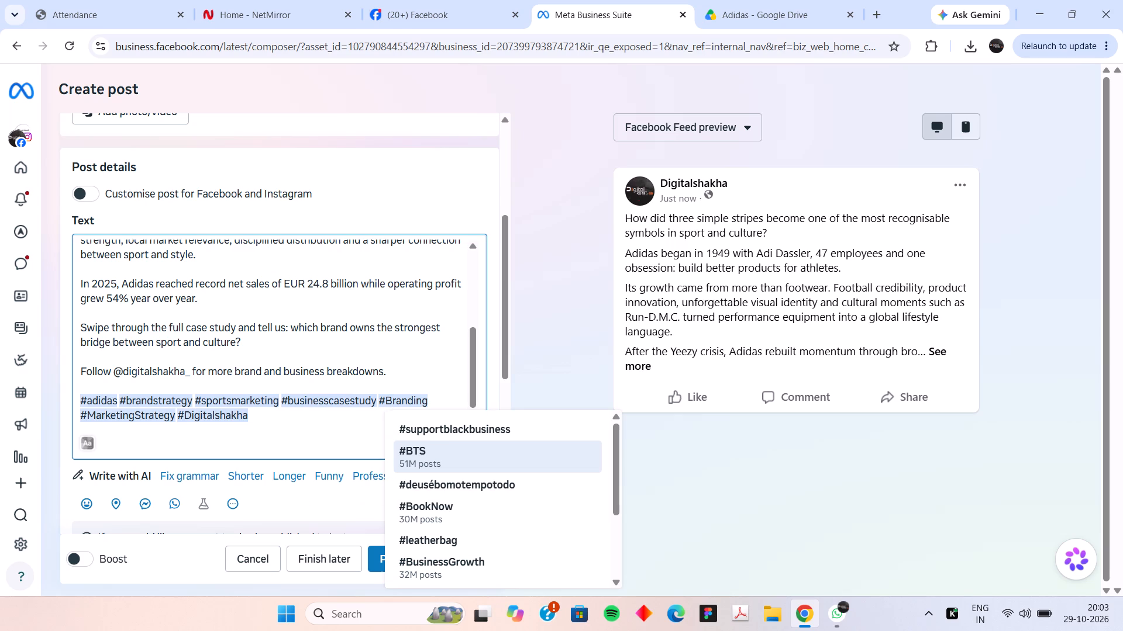
{"action": "key", "text": "BackSpace"}
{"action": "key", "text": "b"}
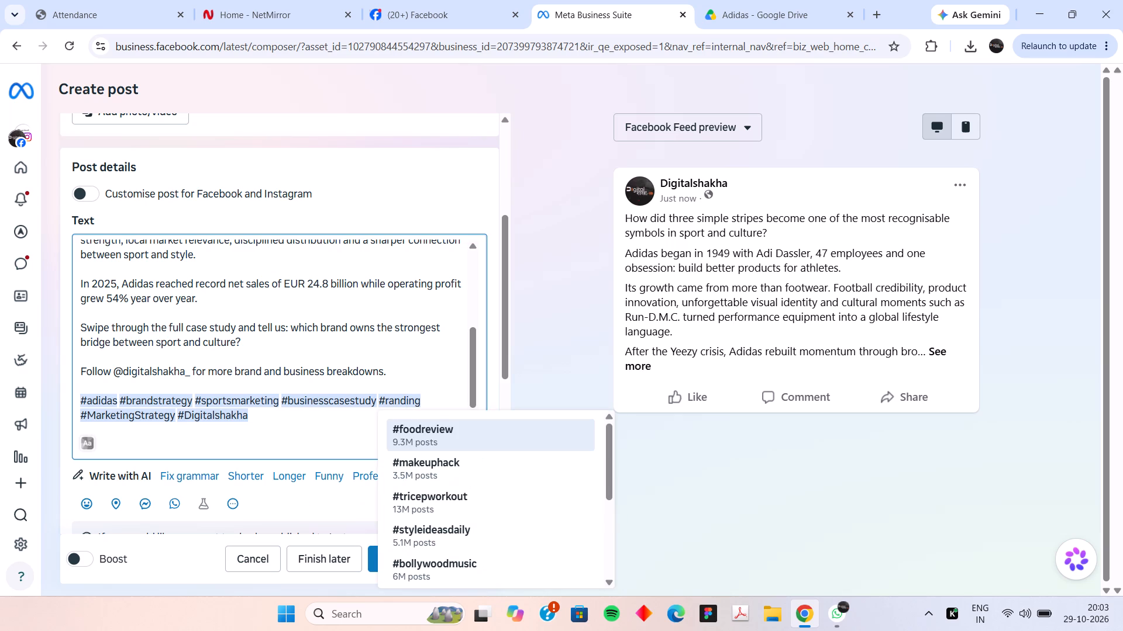
Lowercase the initial M of the #MarketingStrategy hashtag in the caption's last line.
{"action": "left_click", "coordinate": [98, 417]}
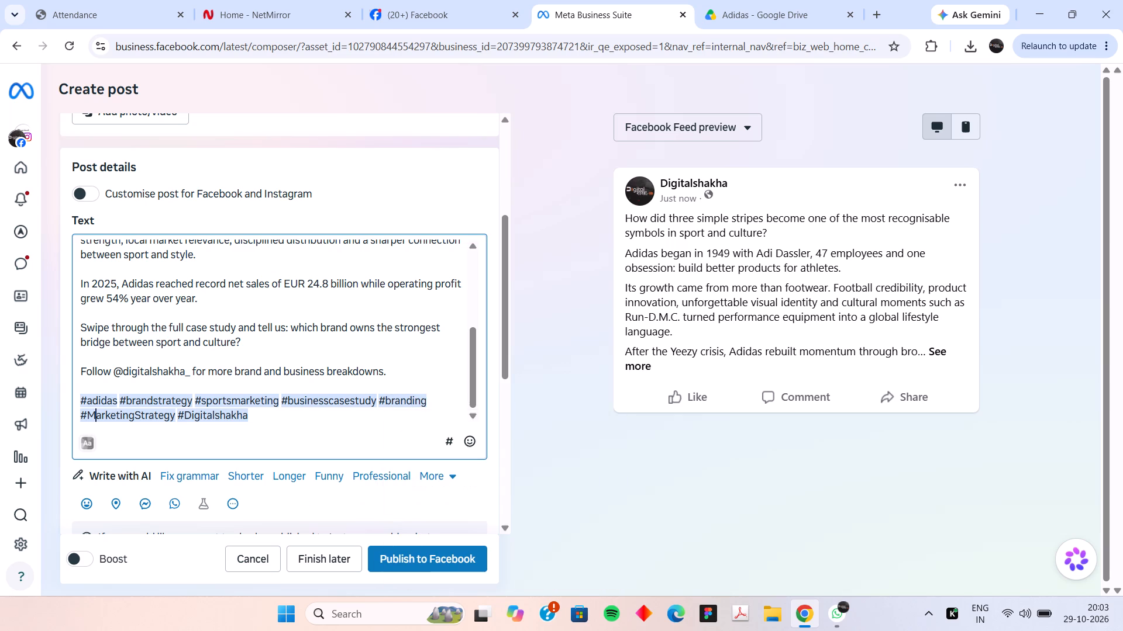
Lowercase the capital letters in the last two hashtags of the post text, making them #marketingstrategy and #digitalshakha.
{"action": "key", "text": "BackSpace"}
{"action": "key", "text": "m"}
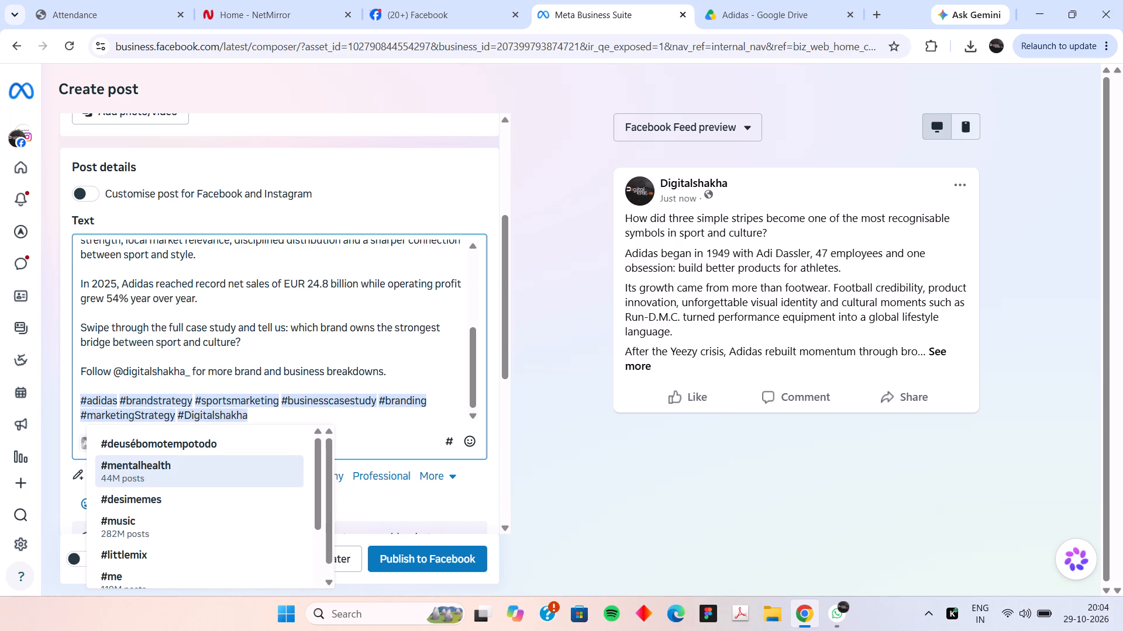
{"action": "left_click", "coordinate": [139, 415]}
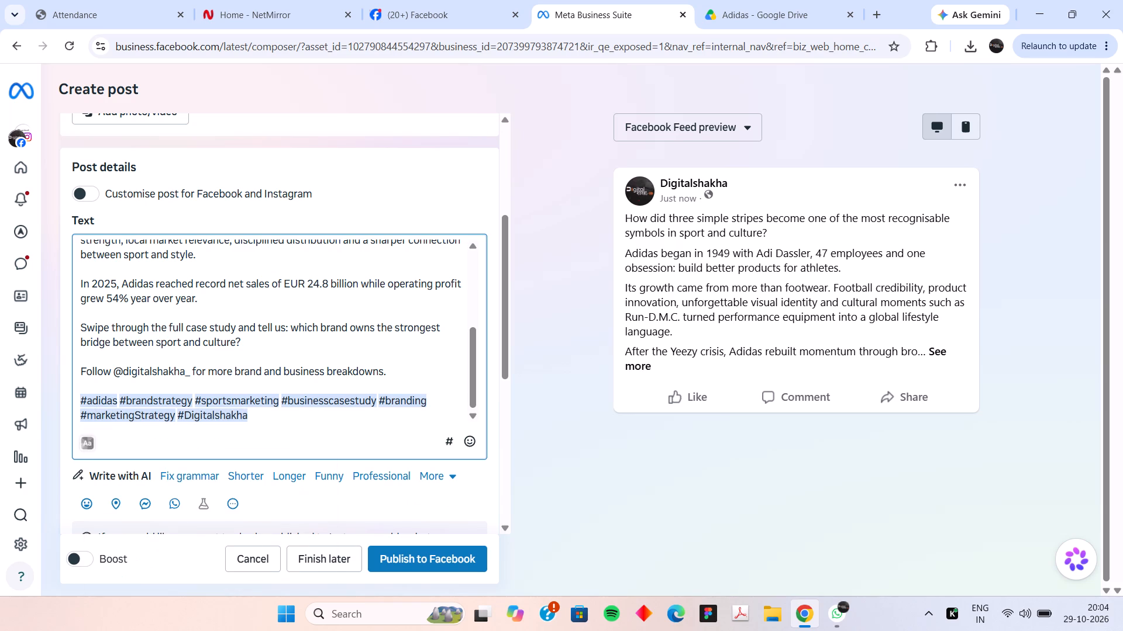
{"action": "key", "text": "BackSpace"}
{"action": "key", "text": "s"}
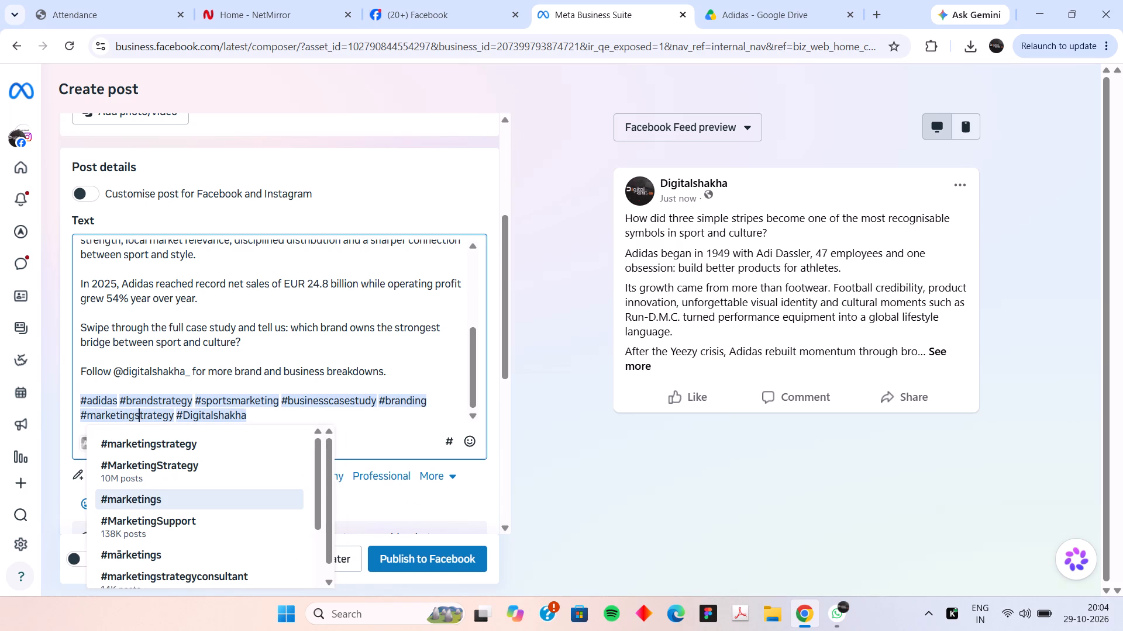
{"action": "scroll", "coordinate": [182, 414], "scroll_direction": "right", "scroll_amount": 1}
{"action": "left_click", "coordinate": [187, 416]}
{"action": "key", "text": "BackSpace"}
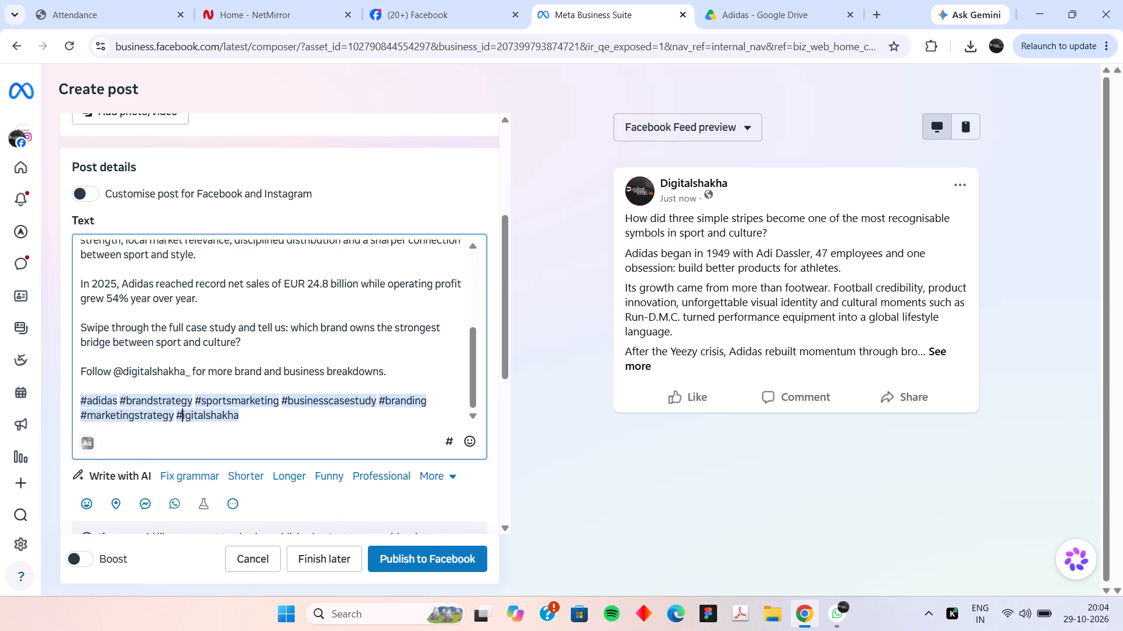
{"action": "key", "text": "d"}
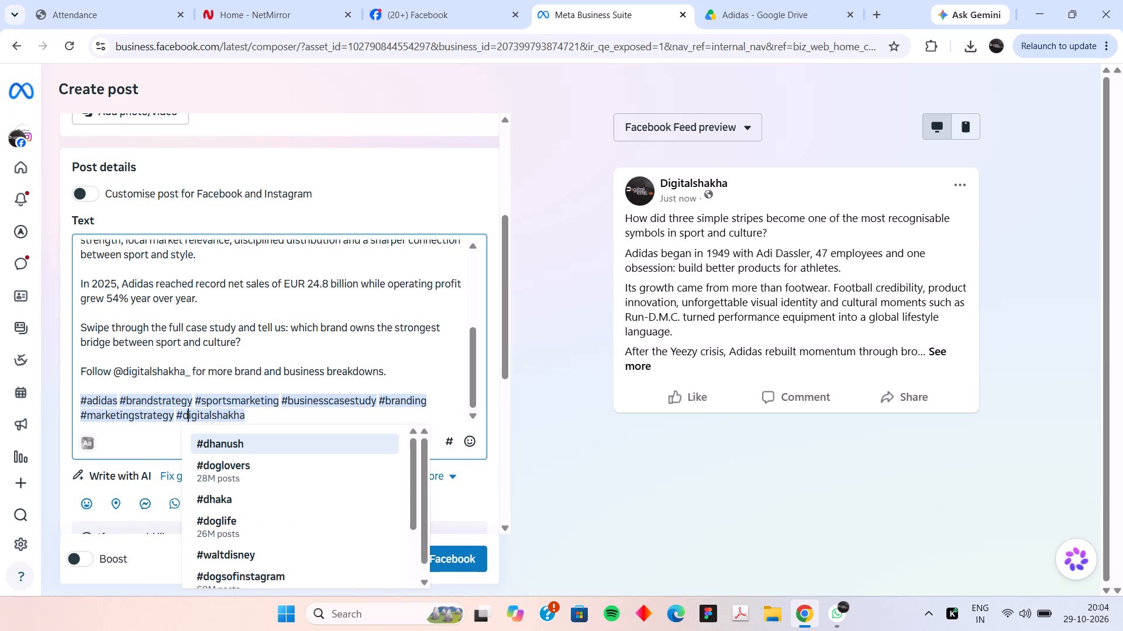
{"action": "left_click", "coordinate": [263, 416]}
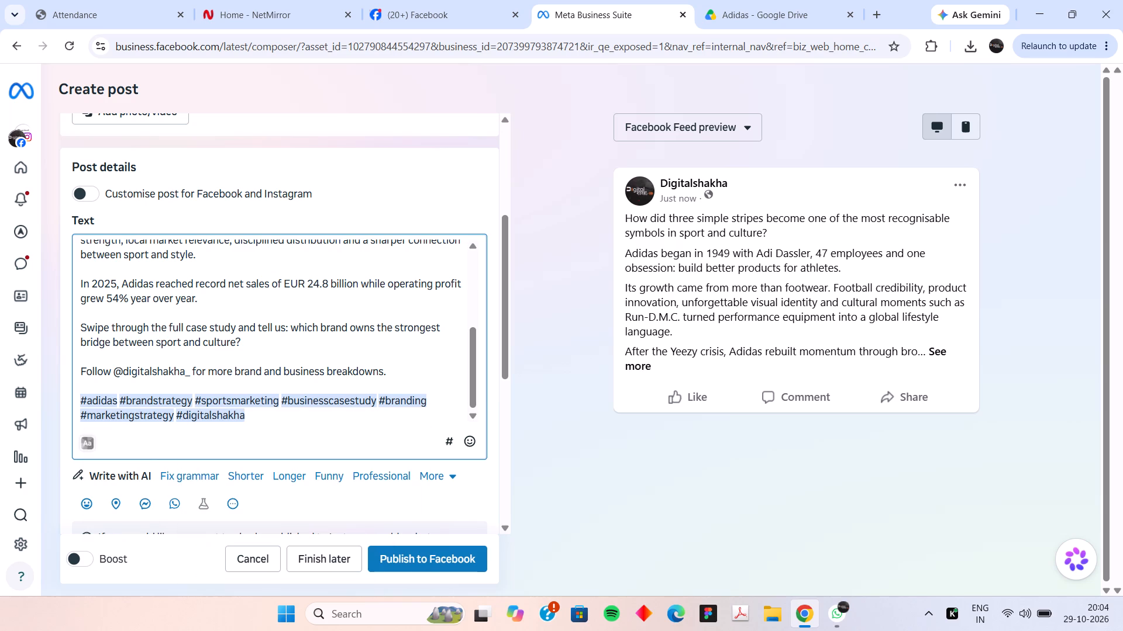
{"action": "left_click", "coordinate": [602, 450]}
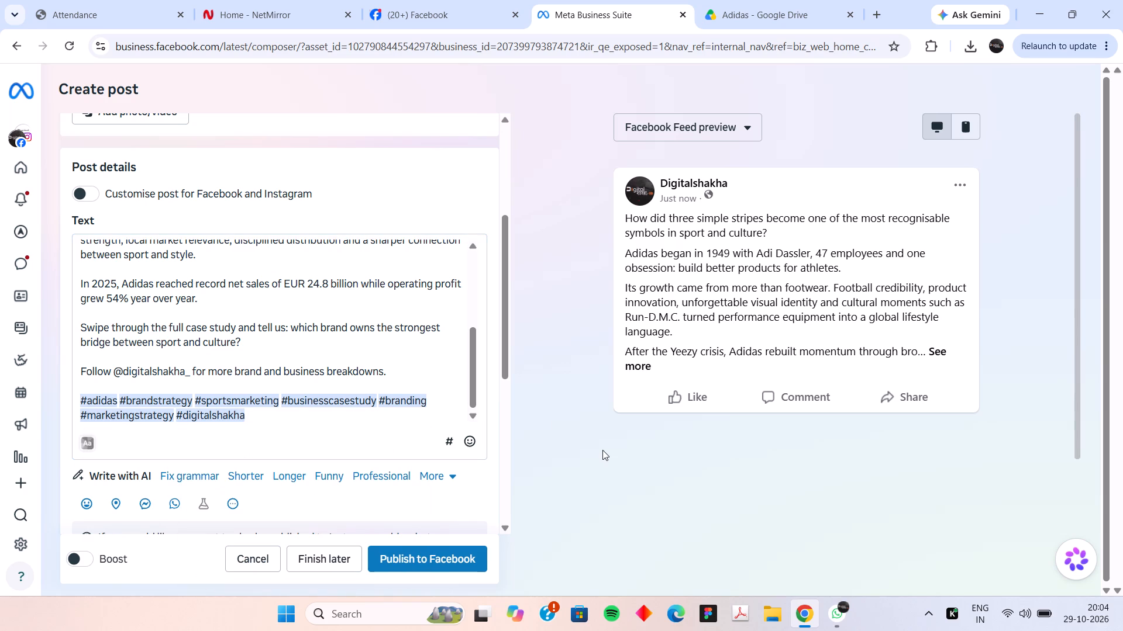
Open the photo/video picker for the post and look through Downloads and Desktop for the Adidas images.
{"action": "scroll", "coordinate": [352, 404], "scroll_direction": "left", "scroll_amount": 1}
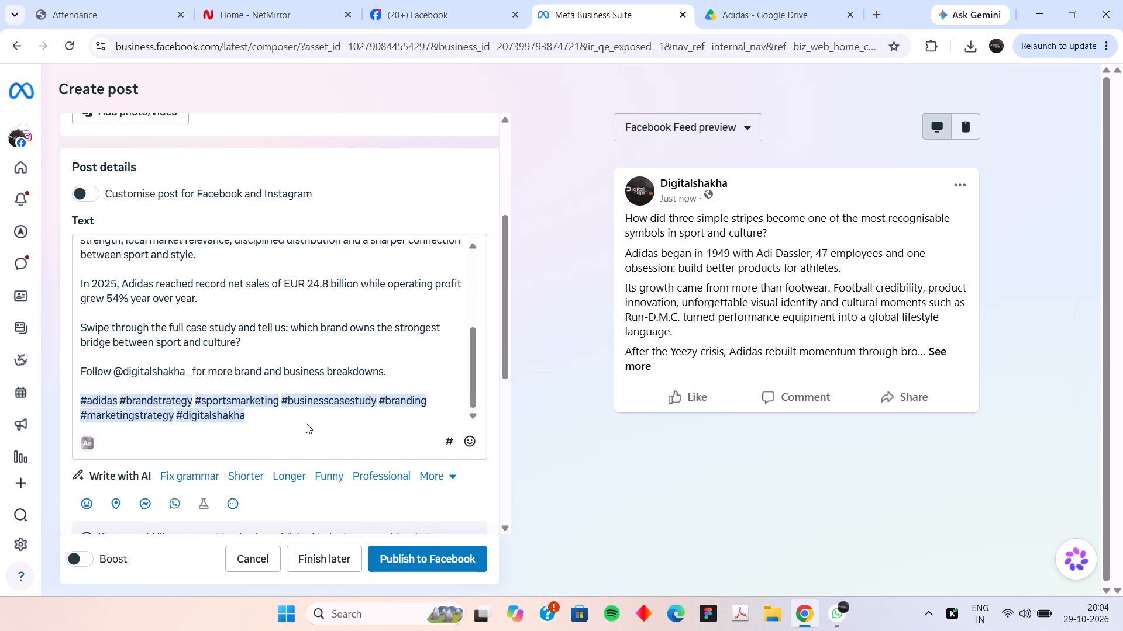
{"action": "scroll", "coordinate": [306, 423], "scroll_direction": "down", "scroll_amount": 1}
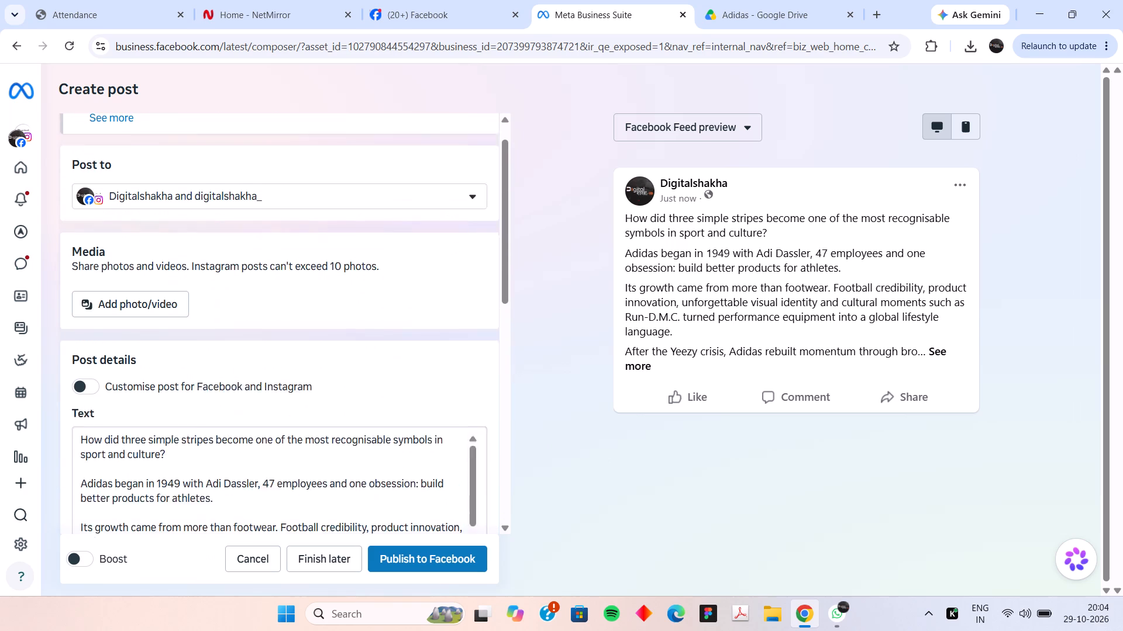
{"action": "left_click", "coordinate": [126, 325]}
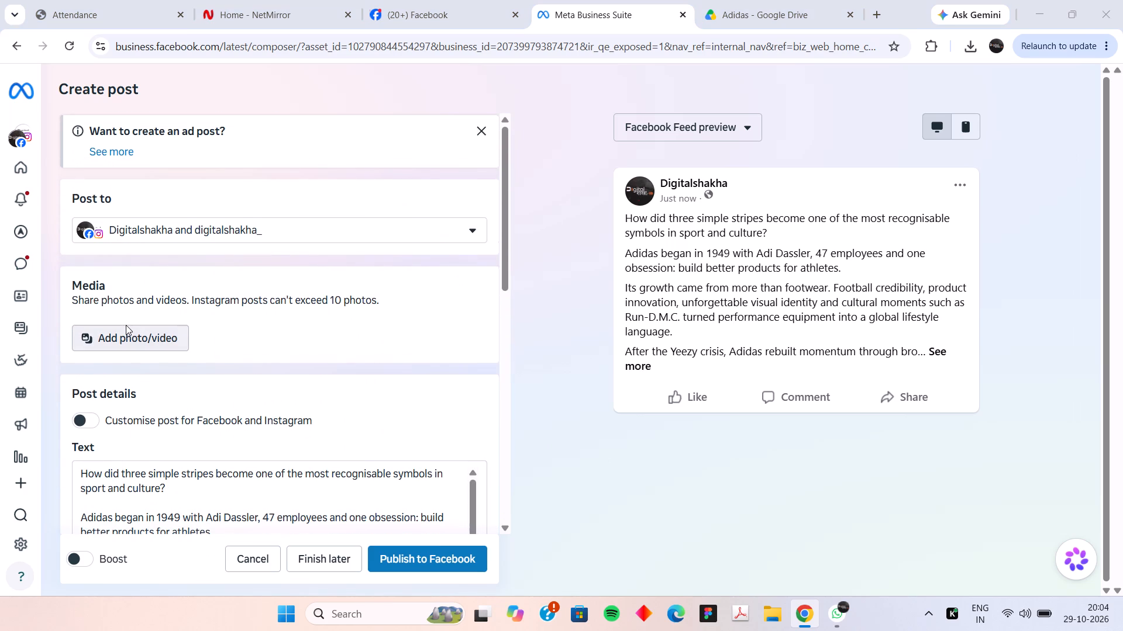
{"action": "left_click", "coordinate": [80, 195]}
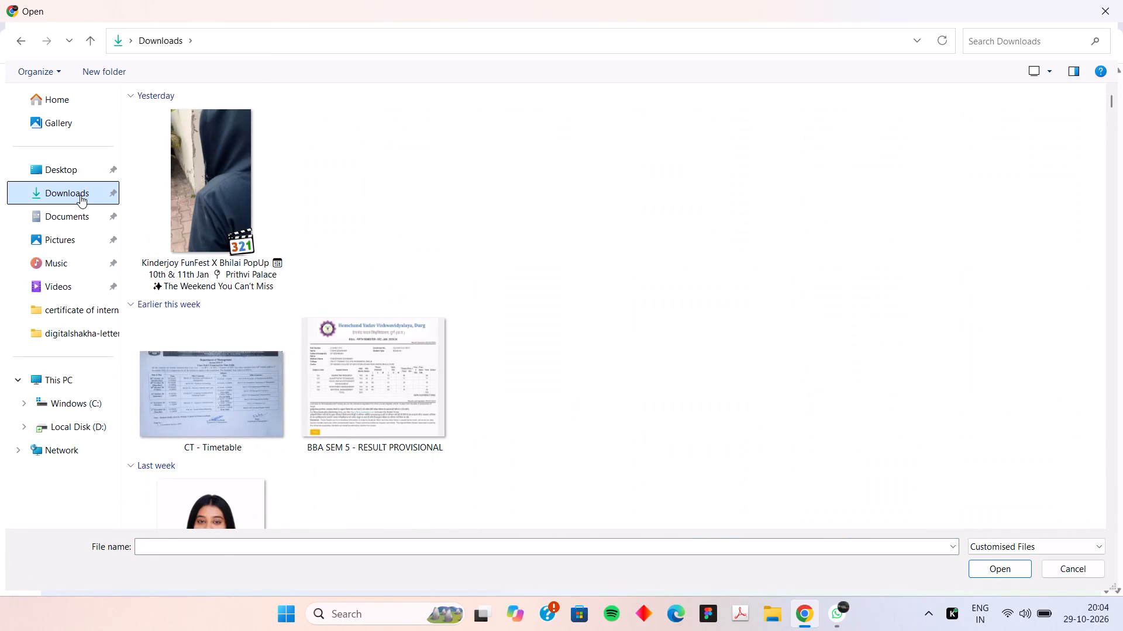
{"action": "scroll", "coordinate": [66, 213], "scroll_direction": "left", "scroll_amount": 1}
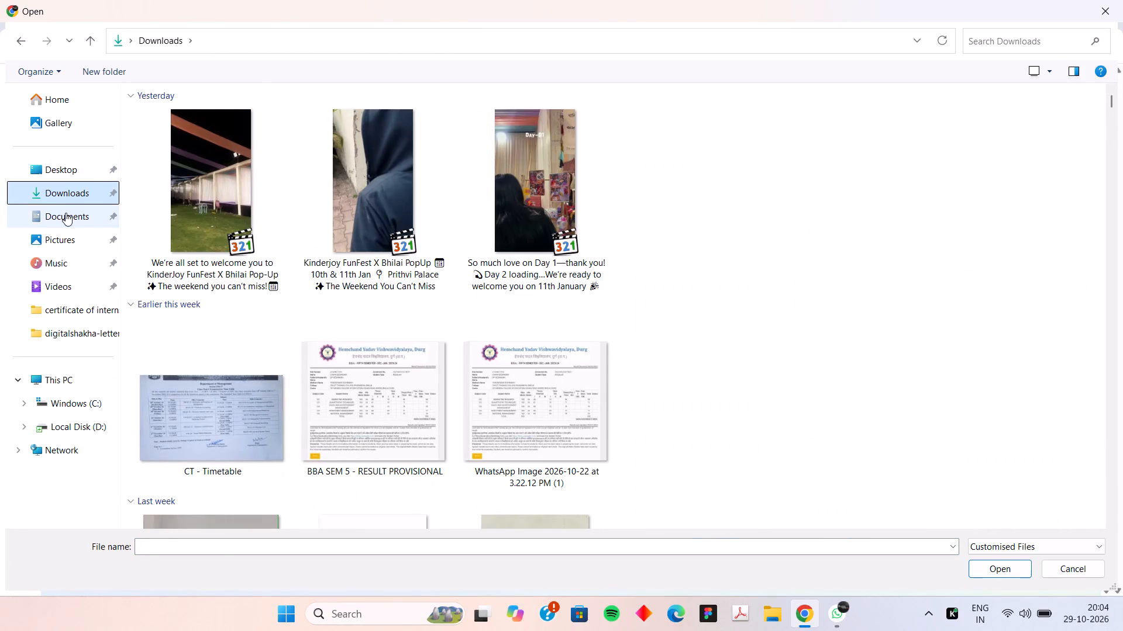
{"action": "left_click", "coordinate": [91, 169]}
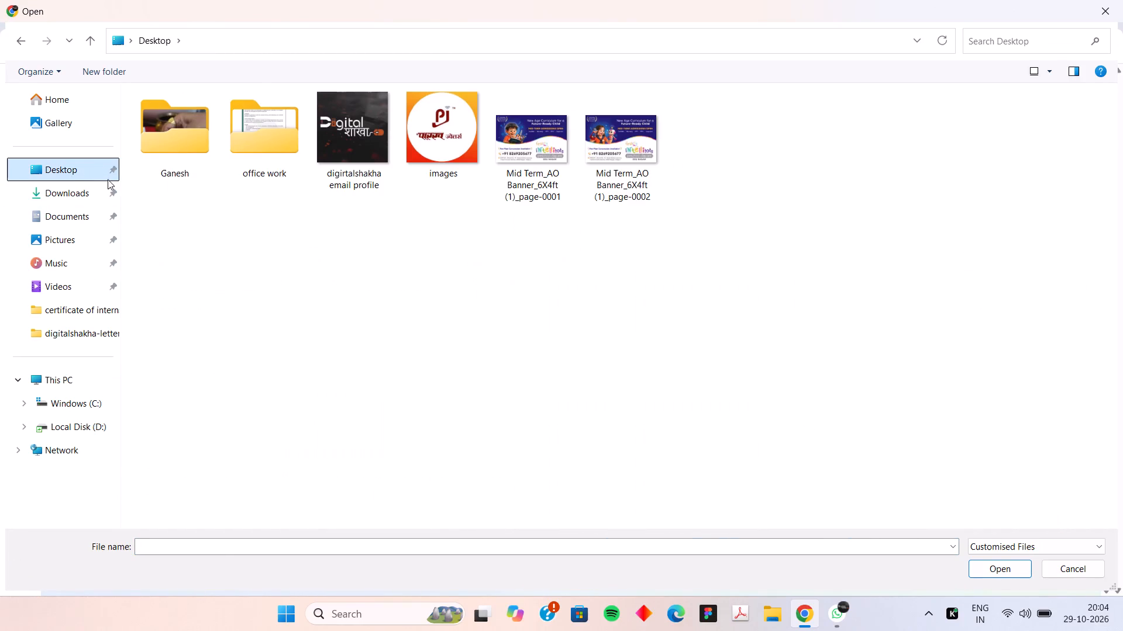
{"action": "left_click", "coordinate": [92, 184]}
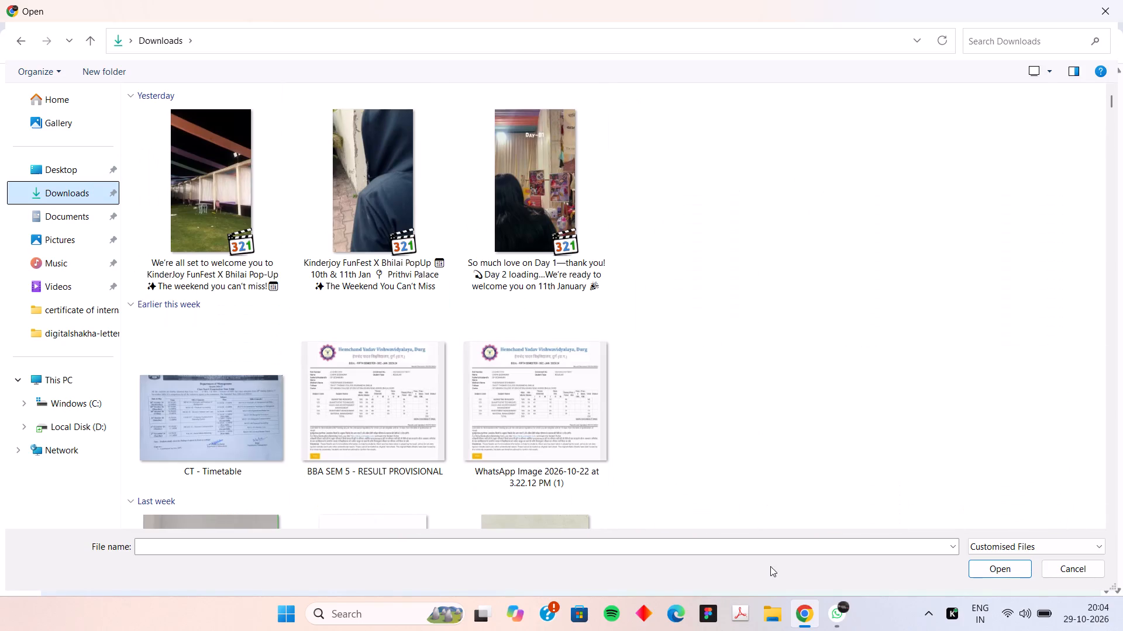
In File Explorer, extract the Adidas_Case_Study_Upload_Pack archive into its own folder within Downloads, and return to the browser.
{"action": "left_click", "coordinate": [776, 603]}
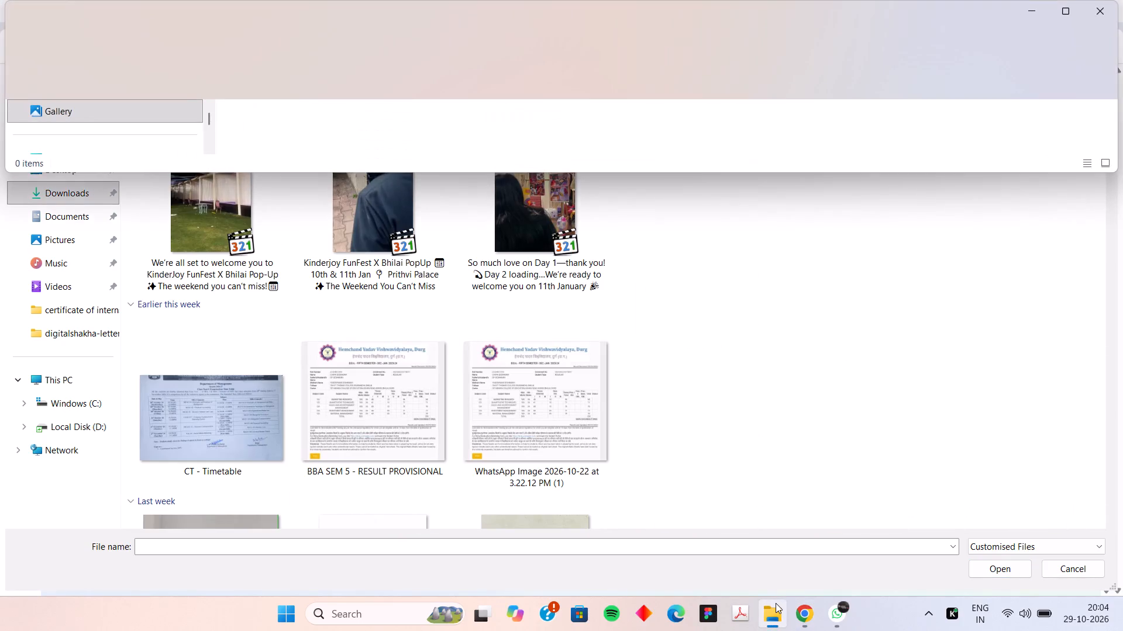
{"action": "scroll", "coordinate": [623, 148], "scroll_direction": "right", "scroll_amount": 4}
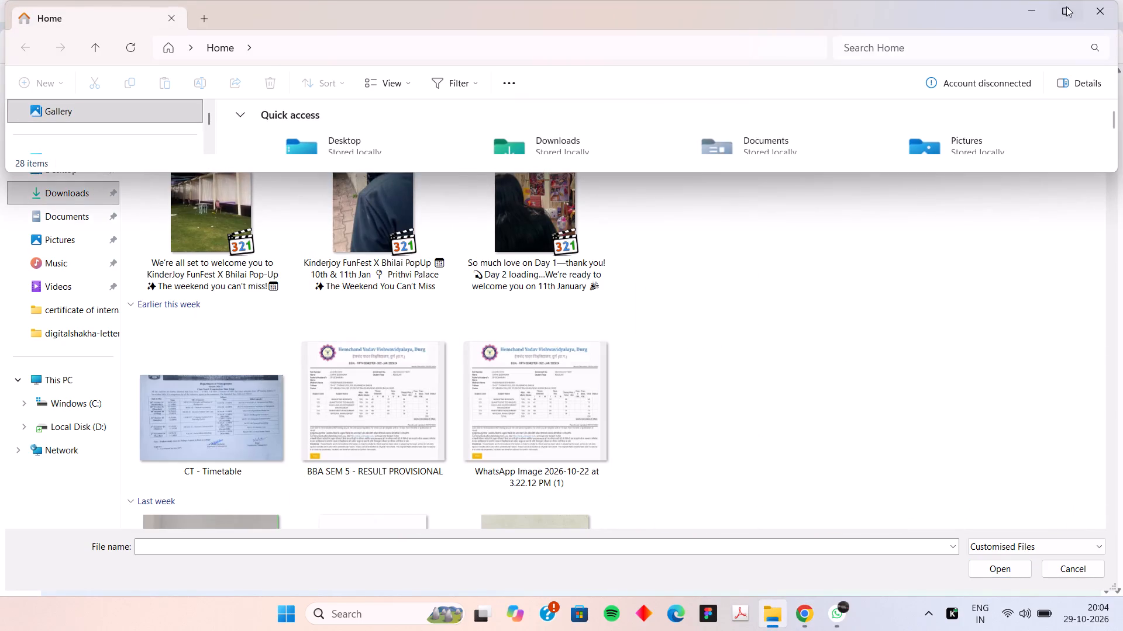
{"action": "left_click", "coordinate": [1067, 8]}
{"action": "scroll", "coordinate": [500, 76], "scroll_direction": "left", "scroll_amount": 2}
{"action": "left_click", "coordinate": [66, 209]}
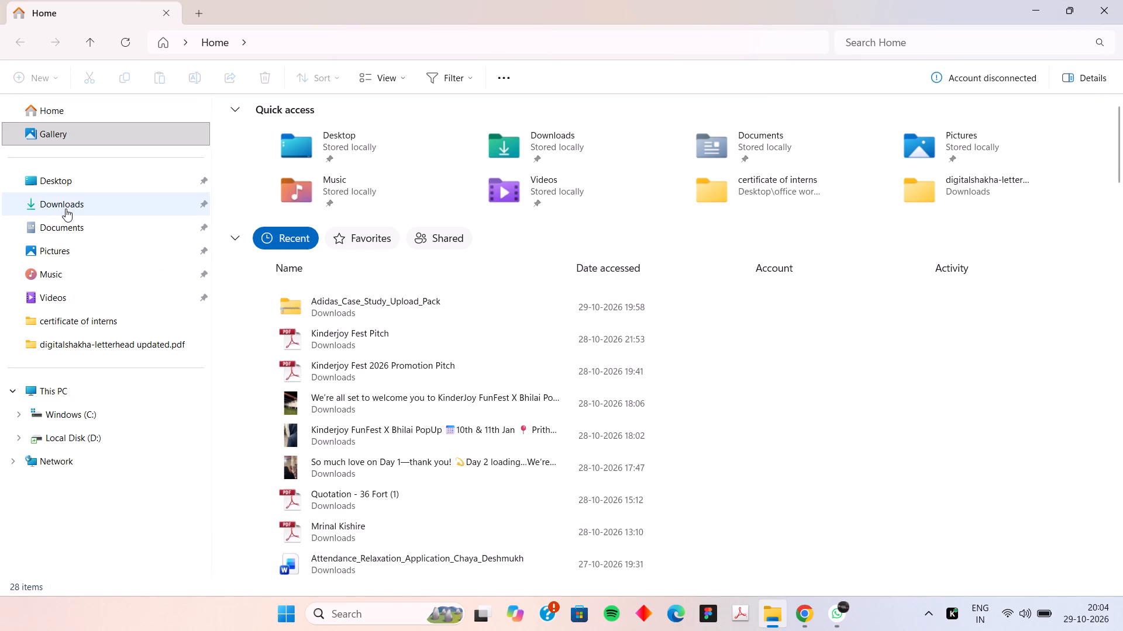
{"action": "scroll", "coordinate": [166, 243], "scroll_direction": "right", "scroll_amount": 2}
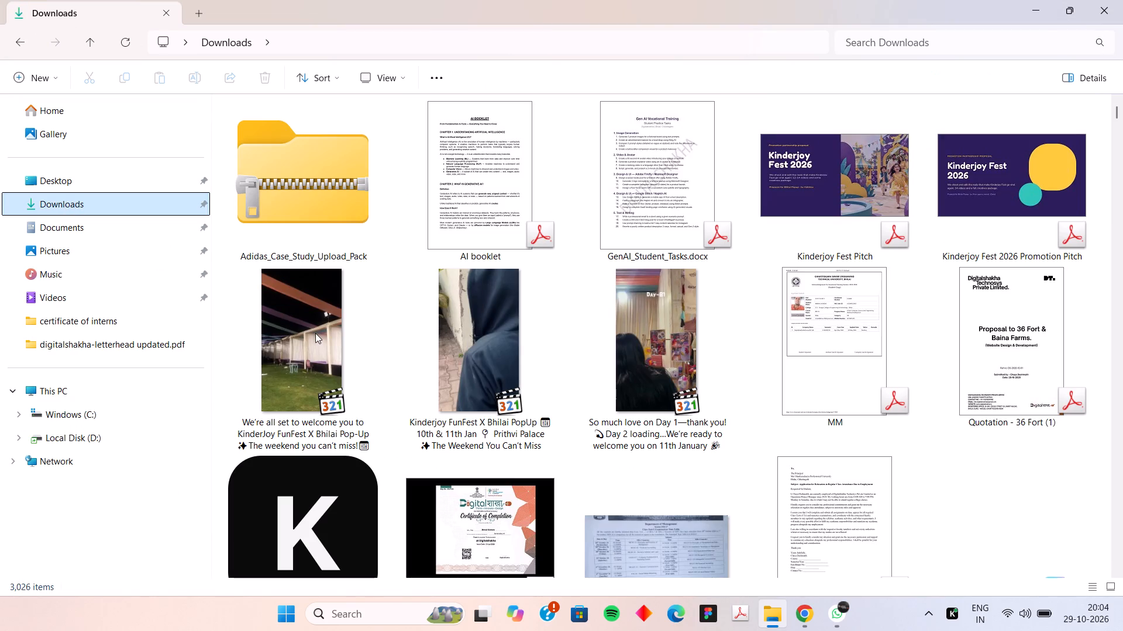
{"action": "left_click", "coordinate": [270, 163]}
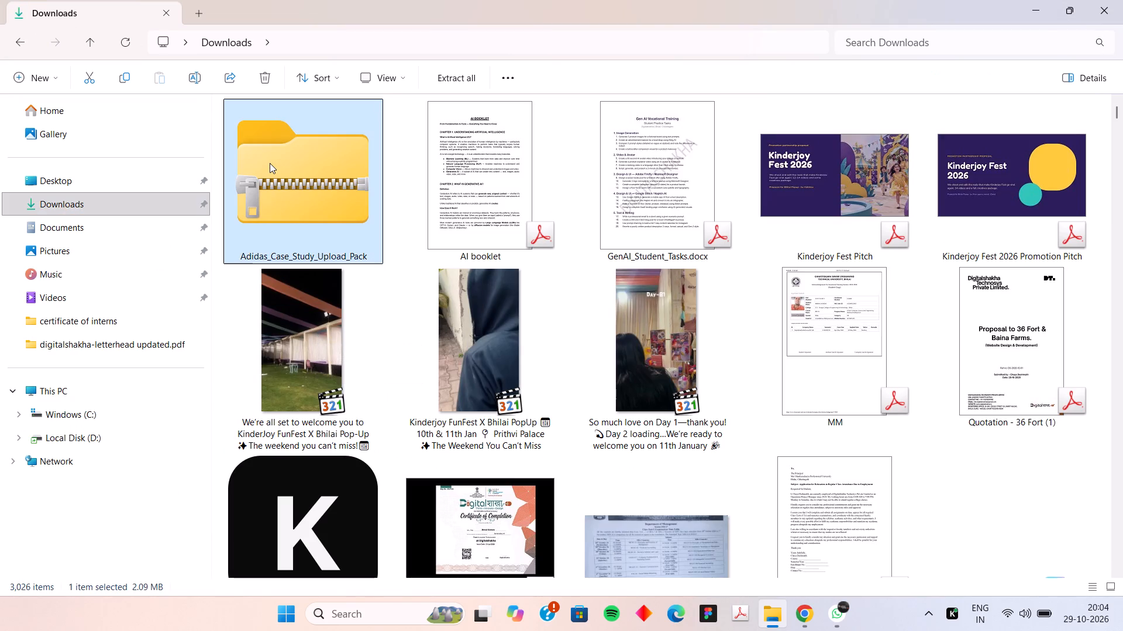
{"action": "right_click", "coordinate": [270, 163]}
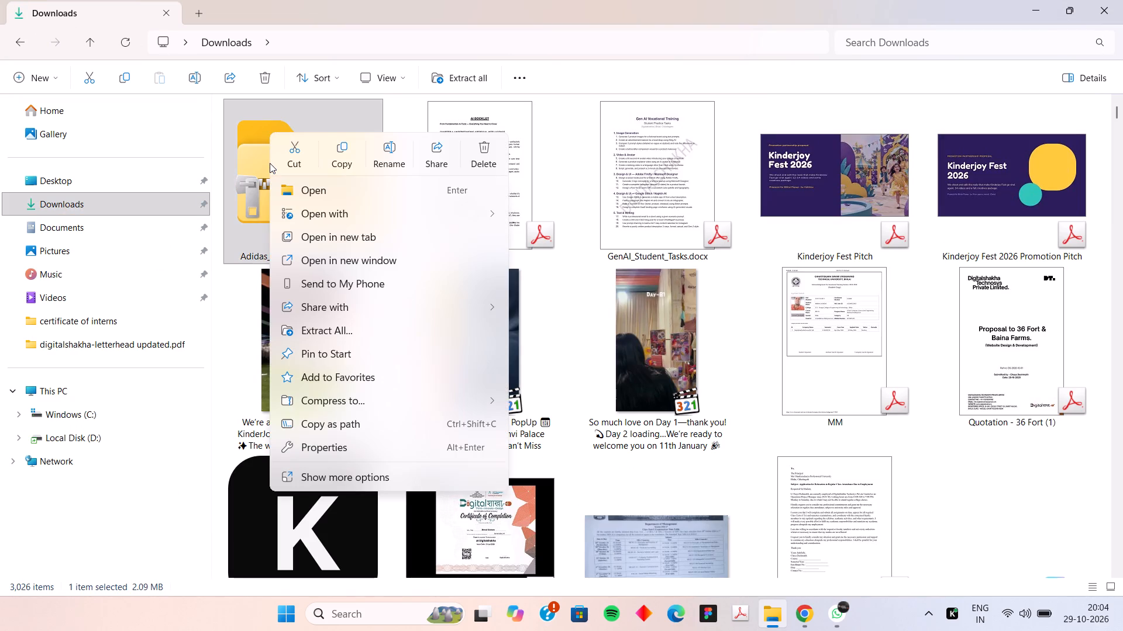
{"action": "left_click", "coordinate": [335, 325]}
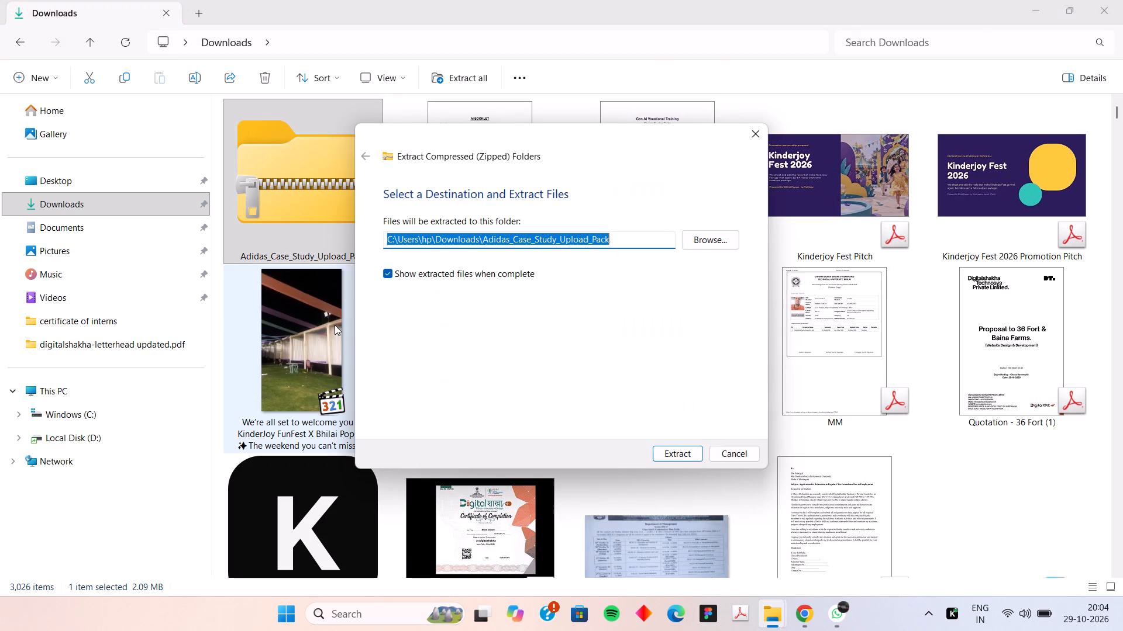
{"action": "left_click", "coordinate": [668, 460]}
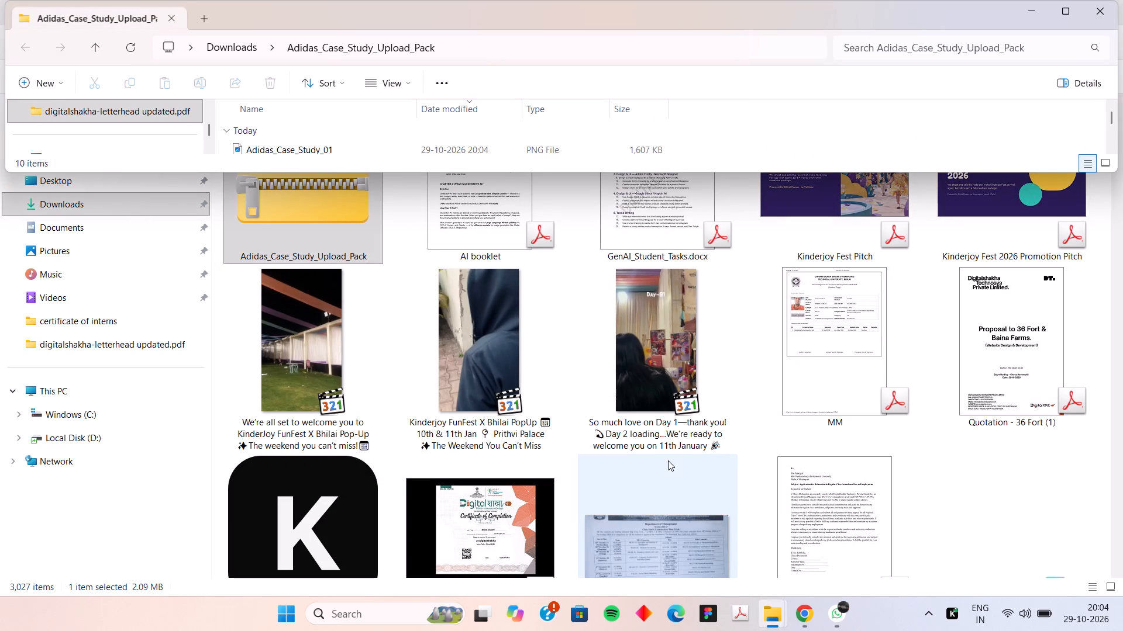
{"action": "left_click", "coordinate": [1099, 5]}
{"action": "left_click", "coordinate": [811, 612]}
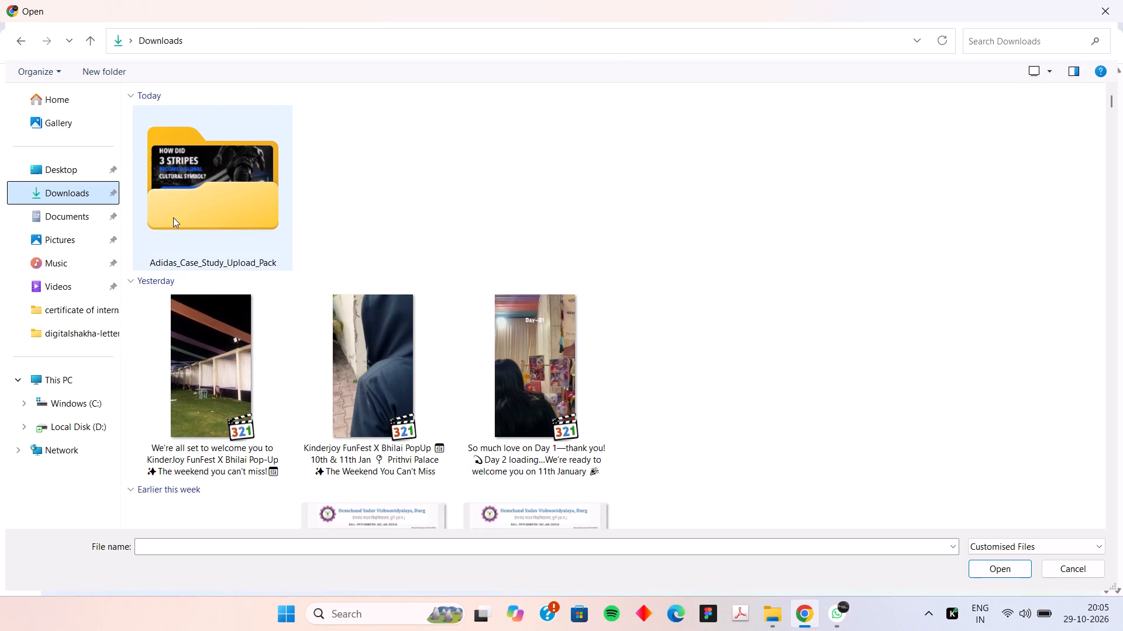
Add the images Adidas_Case_Study_01 through Adidas_Case_Study_09 from the extracted Adidas_Case_Study_Upload_Pack folder to the post's media.
{"action": "left_click", "coordinate": [194, 202]}
{"action": "scroll", "coordinate": [246, 230], "scroll_direction": "right", "scroll_amount": 4}
{"action": "scroll", "coordinate": [832, 562], "scroll_direction": "right", "scroll_amount": 1}
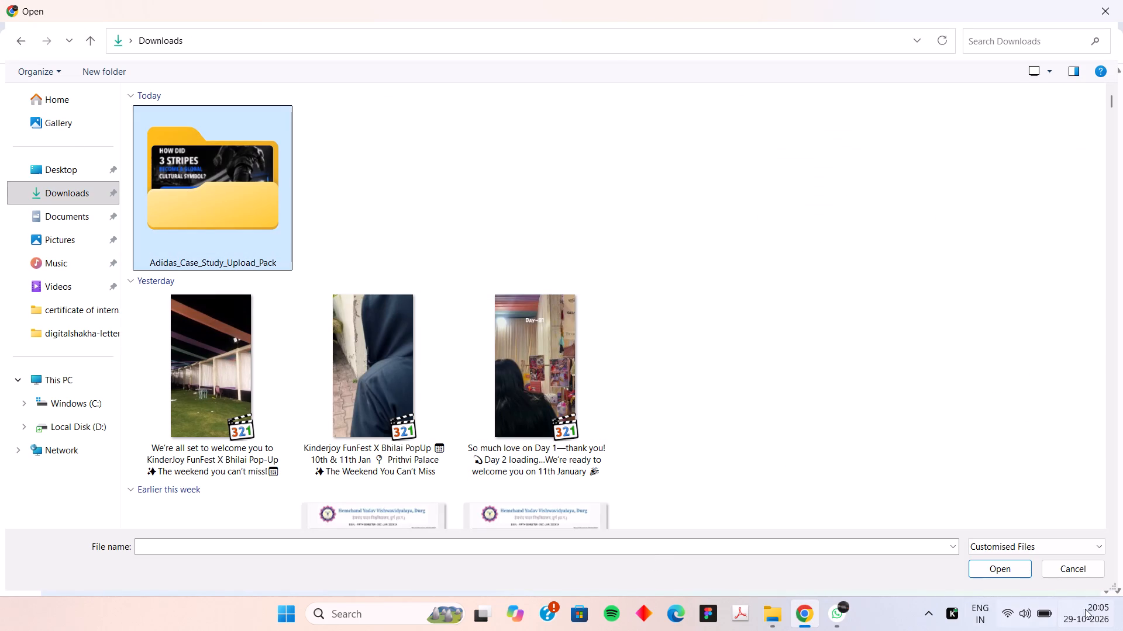
{"action": "scroll", "coordinate": [1085, 609], "scroll_direction": "right", "scroll_amount": 1}
{"action": "left_click", "coordinate": [986, 571]}
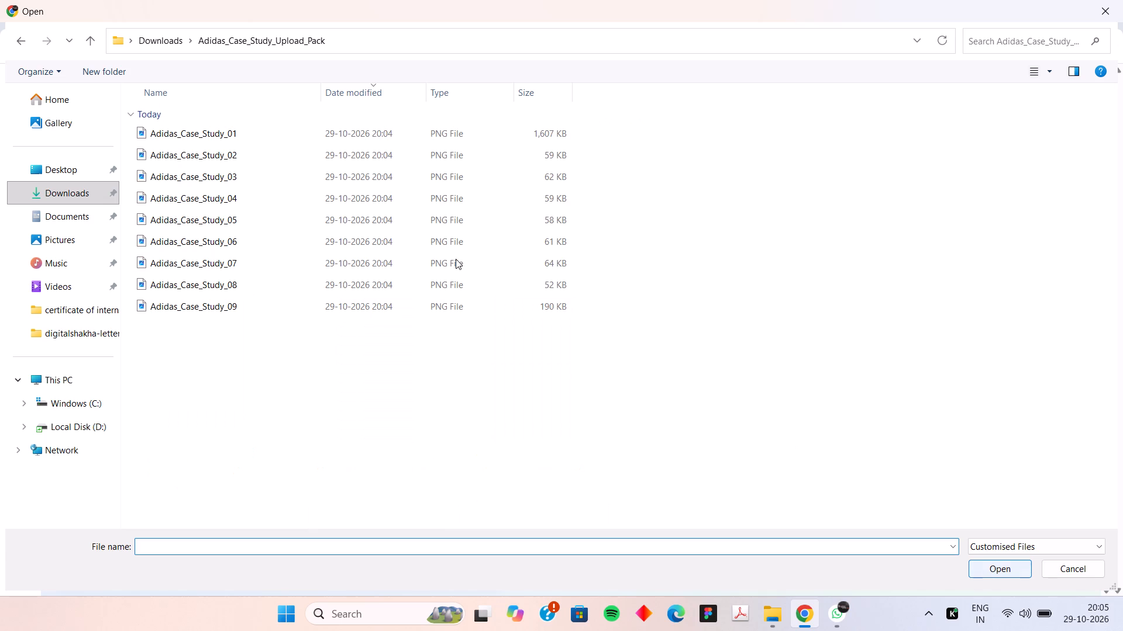
{"action": "left_click", "coordinate": [294, 130]}
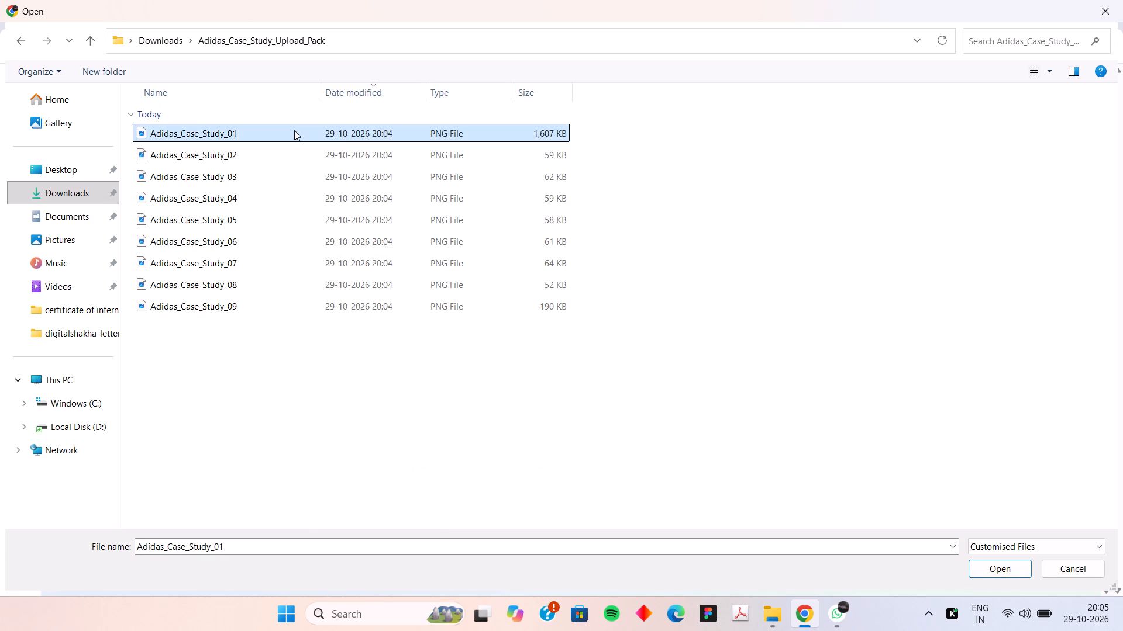
{"action": "left_click", "coordinate": [197, 308], "text": "shift"}
{"action": "scroll", "coordinate": [253, 310], "scroll_direction": "right", "scroll_amount": 3}
{"action": "scroll", "coordinate": [657, 494], "scroll_direction": "right", "scroll_amount": 3}
{"action": "left_click", "coordinate": [1005, 561]}
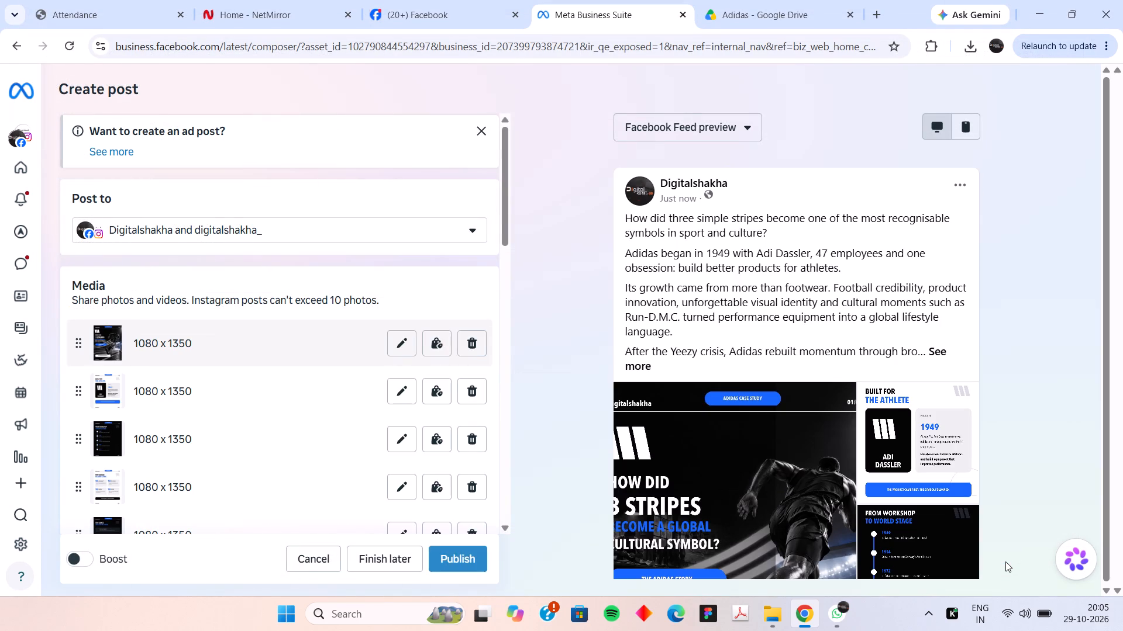
Switch the post preview to the Instagram feed and review how the image carousel and caption look.
{"action": "left_click", "coordinate": [725, 124]}
{"action": "left_click", "coordinate": [669, 185]}
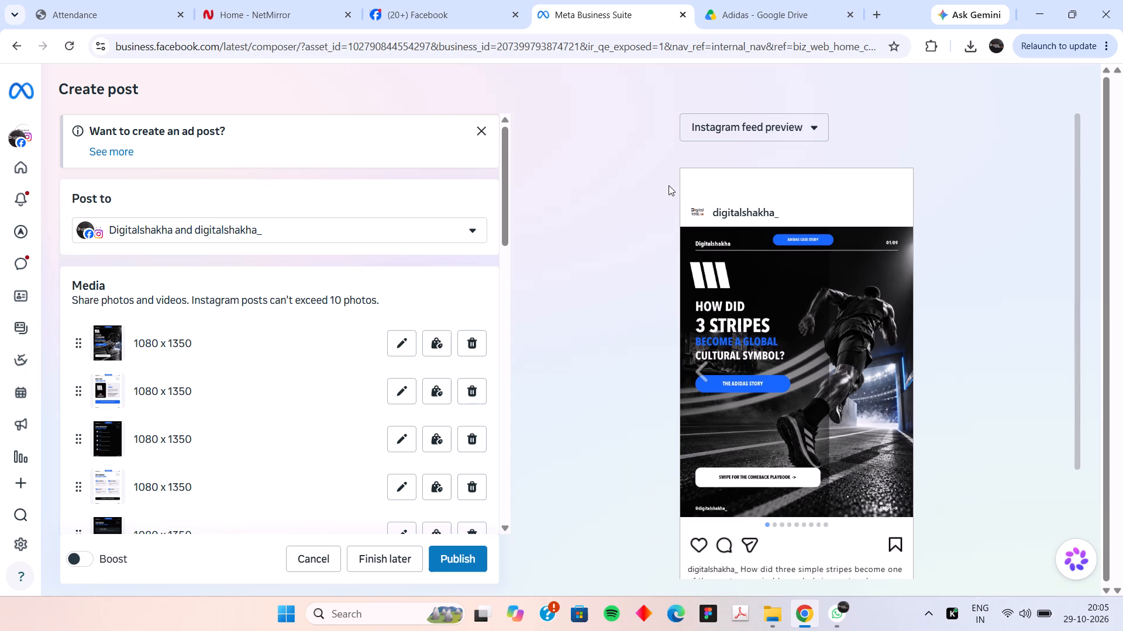
{"action": "scroll", "coordinate": [708, 220], "scroll_direction": "right", "scroll_amount": 3}
{"action": "scroll", "coordinate": [866, 363], "scroll_direction": "up", "scroll_amount": 1}
{"action": "scroll", "coordinate": [794, 538], "scroll_direction": "up", "scroll_amount": 1}
In File Explorer, check the Desktop and look through the files in the Downloads folder.
{"action": "left_click", "coordinate": [764, 613]}
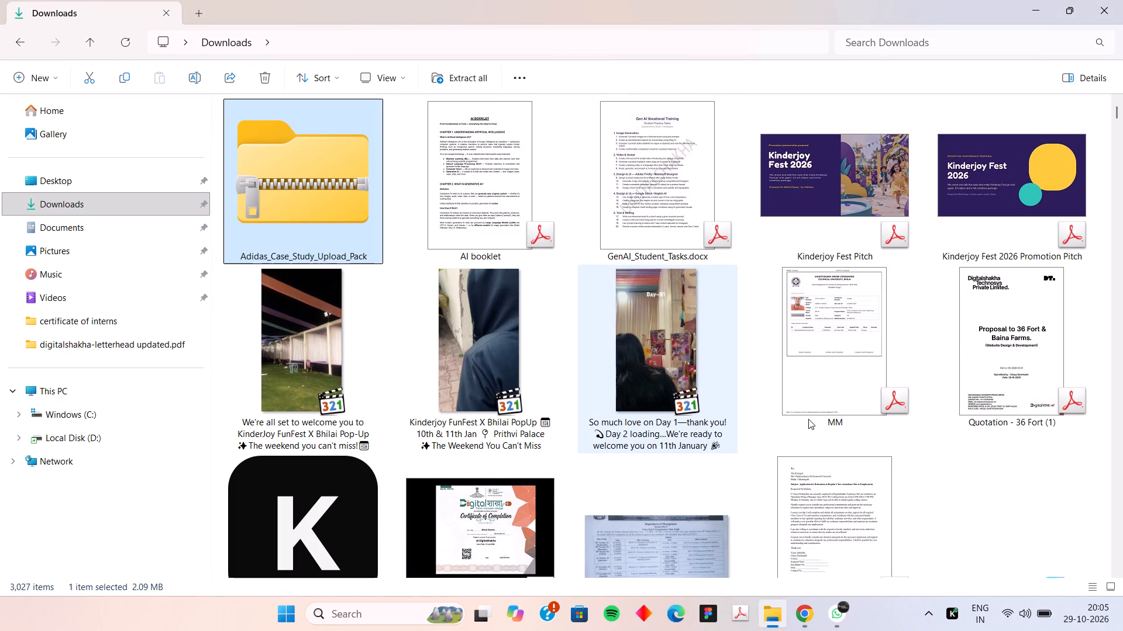
{"action": "left_click", "coordinate": [132, 176]}
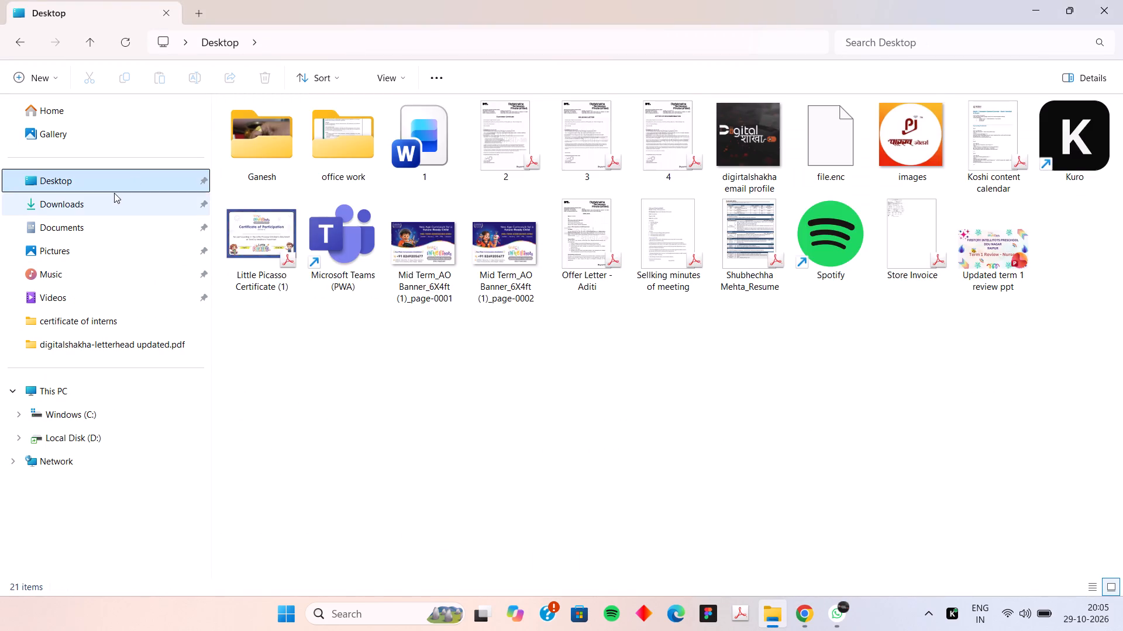
{"action": "left_click", "coordinate": [114, 193]}
{"action": "scroll", "coordinate": [274, 182], "scroll_direction": "down", "scroll_amount": 3}
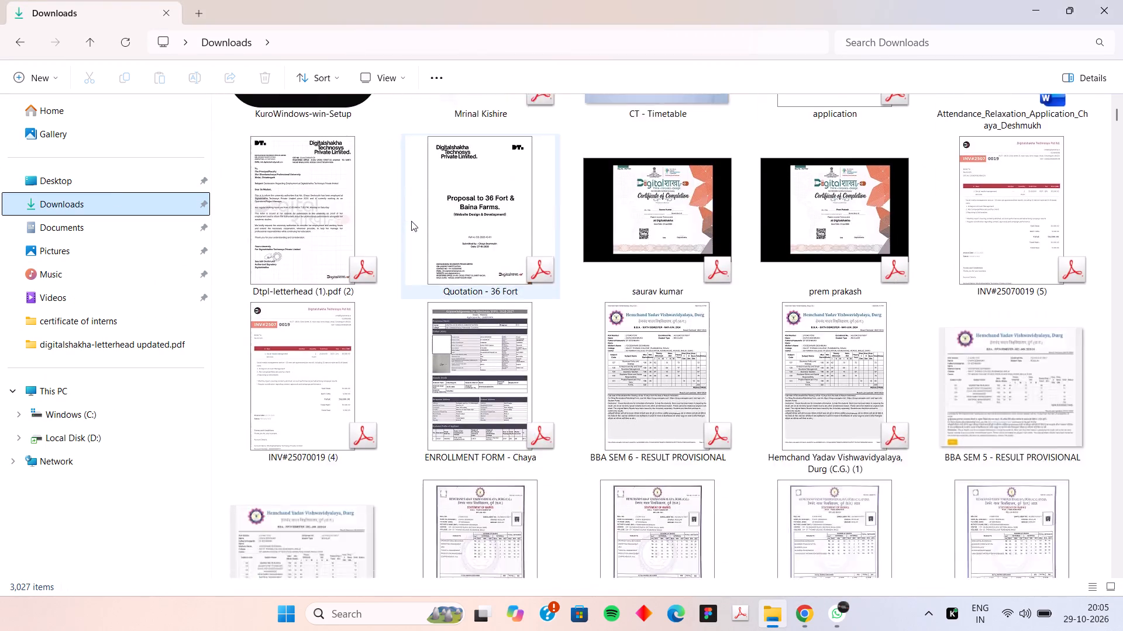
{"action": "scroll", "coordinate": [411, 221], "scroll_direction": "down", "scroll_amount": 14}
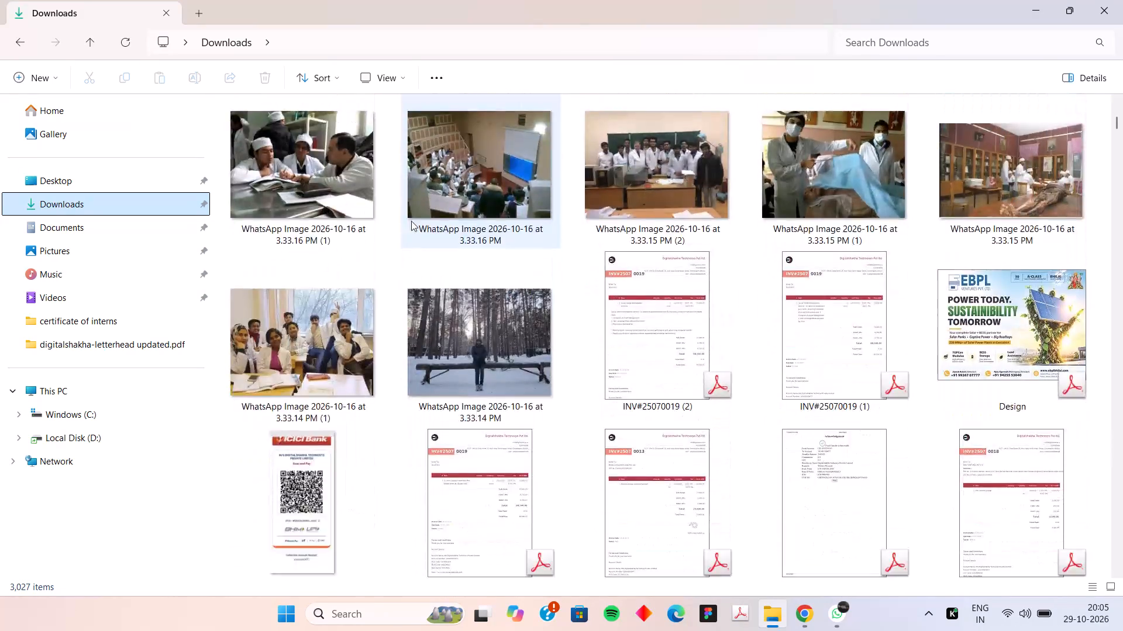
{"action": "scroll", "coordinate": [411, 221], "scroll_direction": "down", "scroll_amount": 7}
{"action": "scroll", "coordinate": [411, 221], "scroll_direction": "up", "scroll_amount": 5}
{"action": "scroll", "coordinate": [411, 221], "scroll_direction": "down", "scroll_amount": 6}
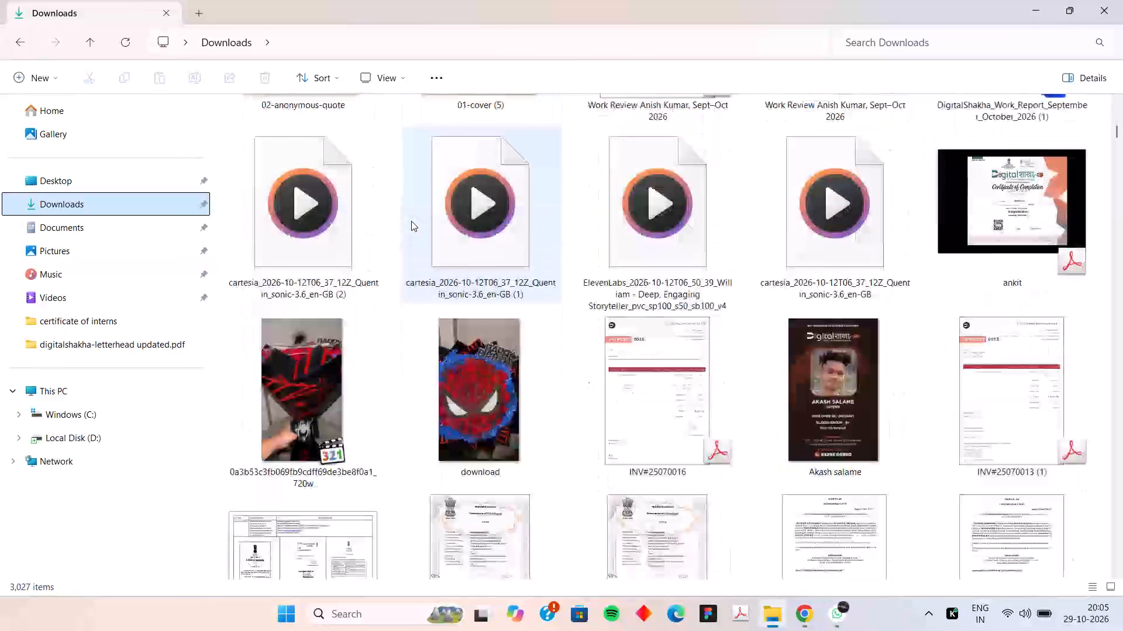
{"action": "scroll", "coordinate": [411, 221], "scroll_direction": "up", "scroll_amount": 20}
{"action": "scroll", "coordinate": [411, 221], "scroll_direction": "up", "scroll_amount": 9}
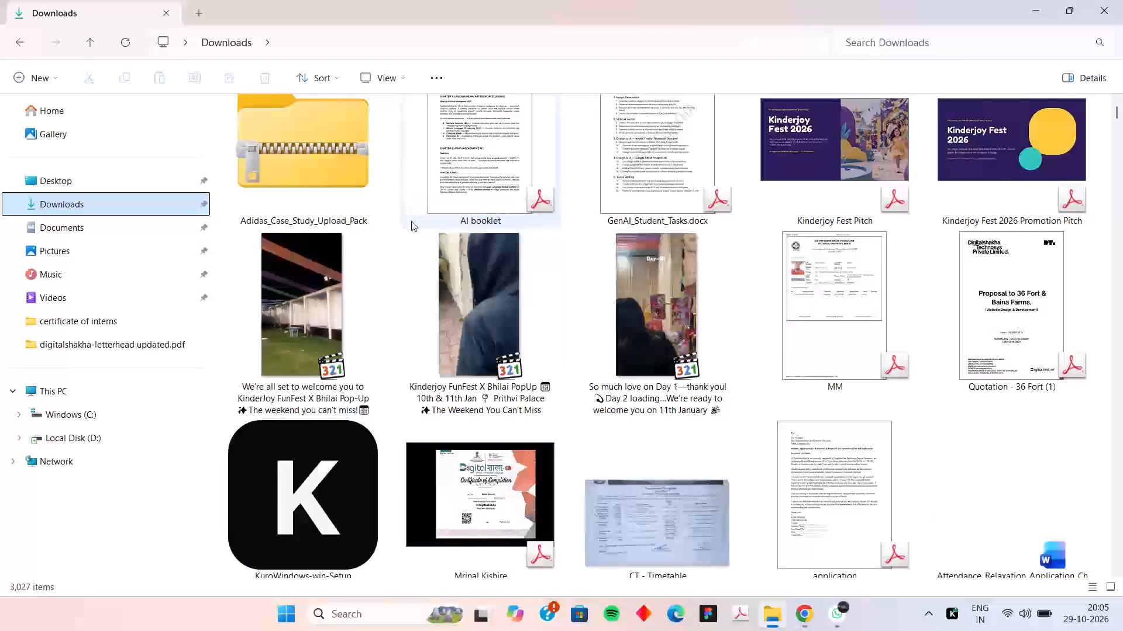
Search Downloads for "adid" in File Explorer and open the extracted Adidas_Case_Study_Upload_Pack folder.
{"action": "left_click", "coordinate": [847, 43]}
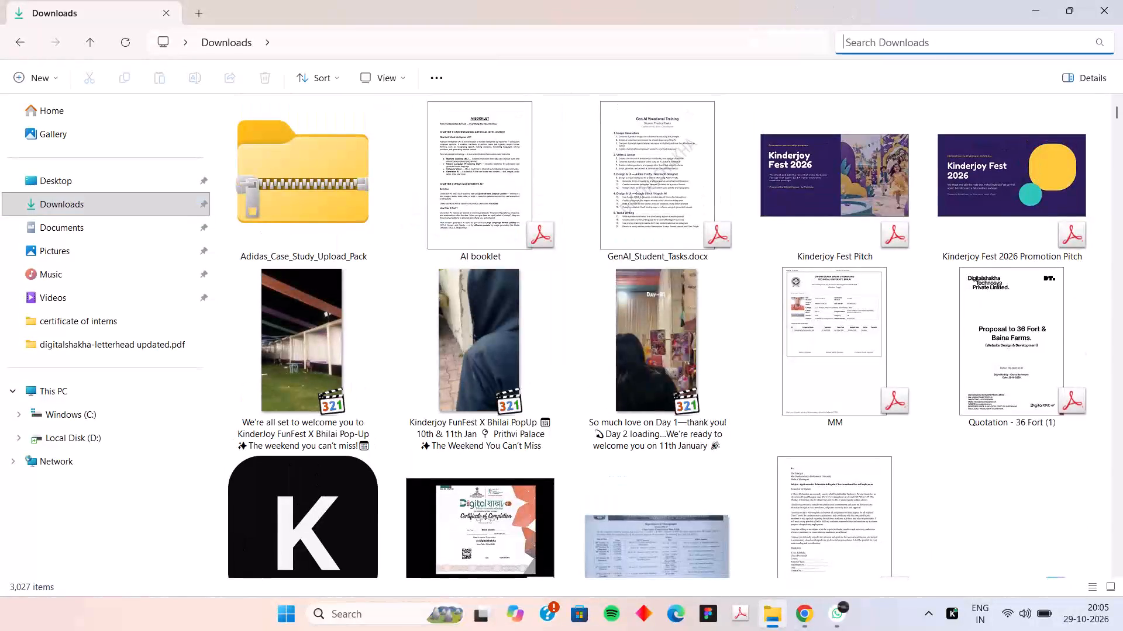
{"action": "type", "text": "adid"}
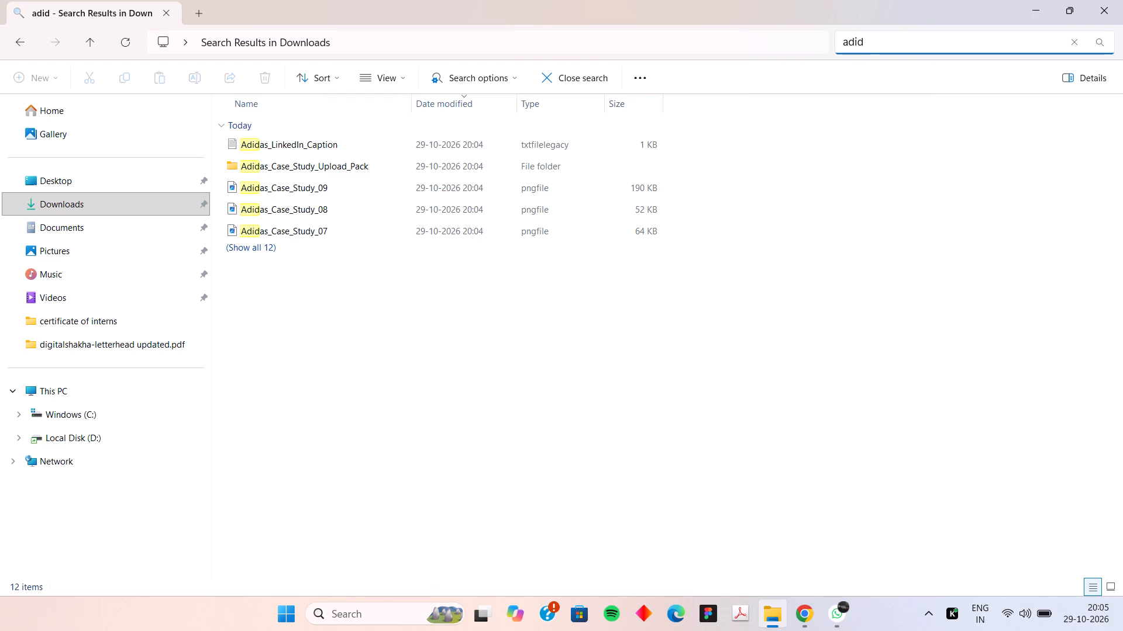
{"action": "double_click", "coordinate": [242, 164]}
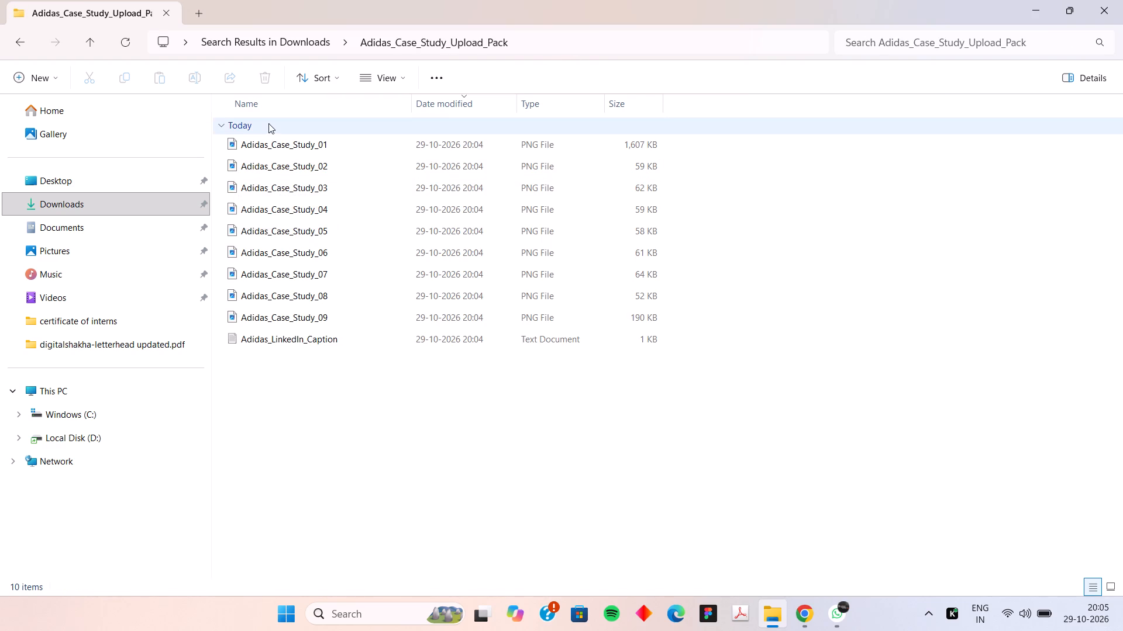
Open Adidas_Case_Study_01 from the extracted folder in the Photos app, enlarge it to full window, examine it and close it.
{"action": "double_click", "coordinate": [265, 141]}
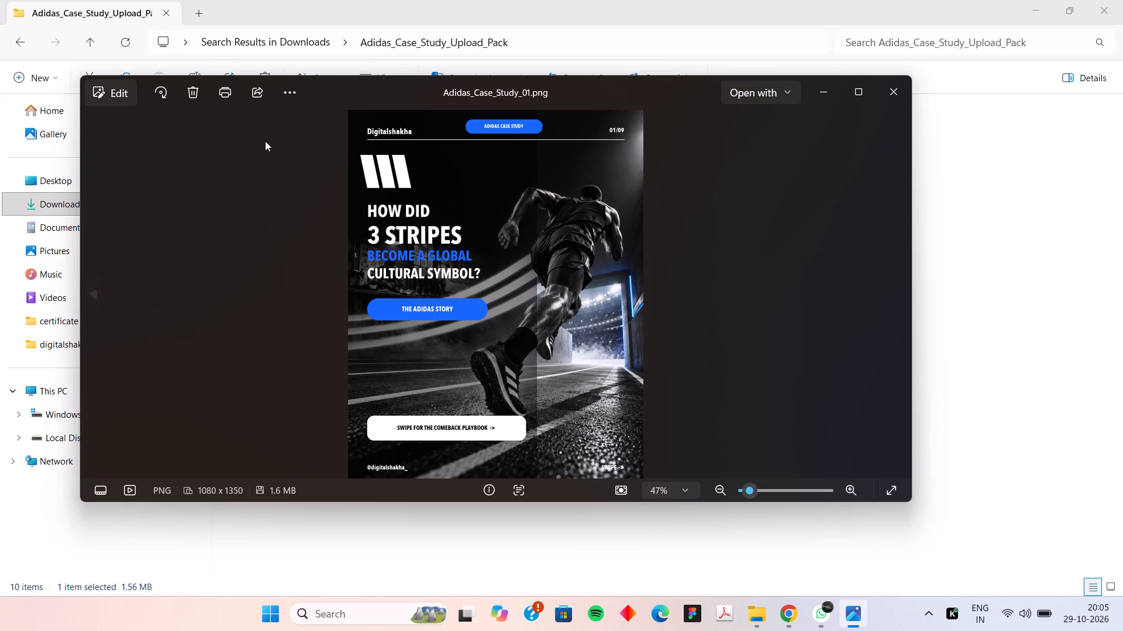
{"action": "key", "text": "Right"}
{"action": "key", "text": "Right"}
{"action": "left_click", "coordinate": [849, 100]}
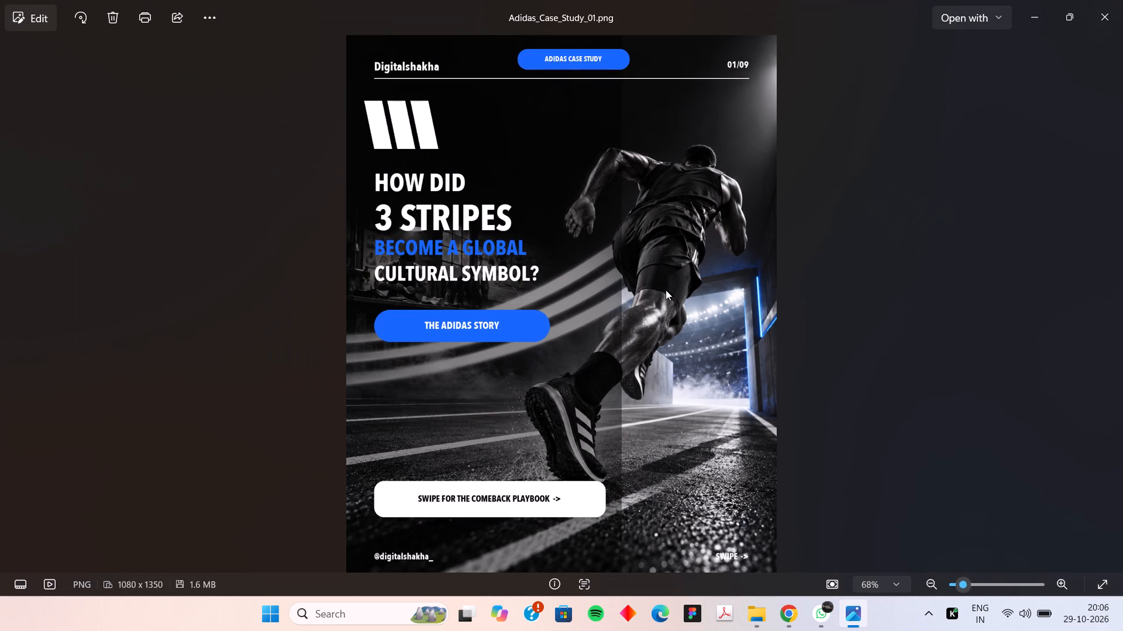
{"action": "key", "text": "Right"}
{"action": "left_click", "coordinate": [1032, 19]}
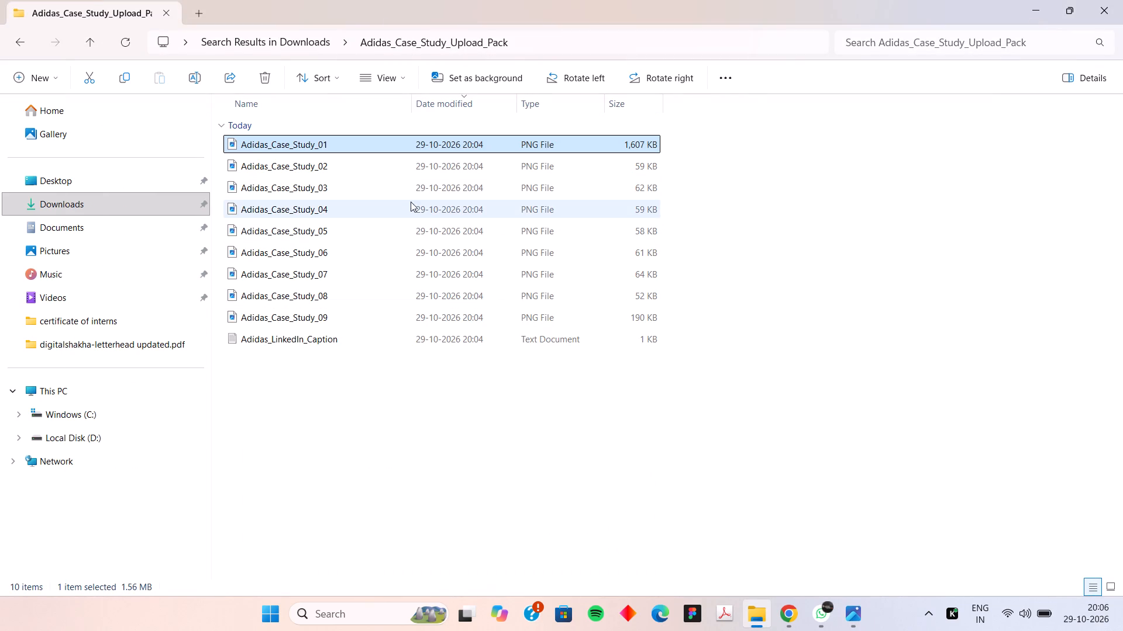
{"action": "left_click", "coordinate": [855, 606]}
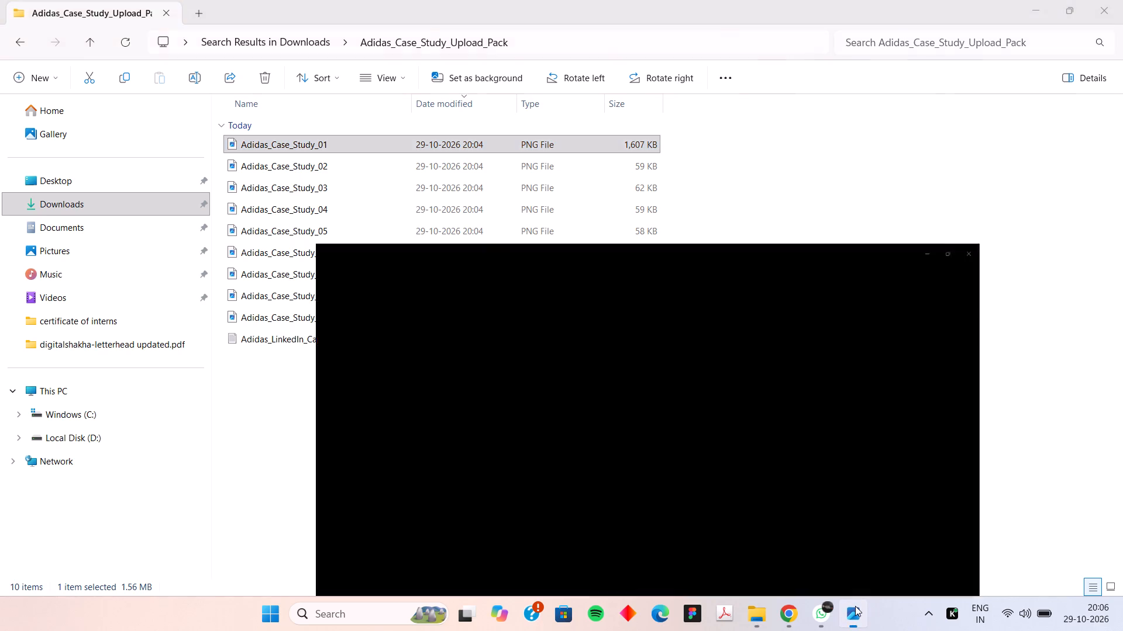
{"action": "left_click", "coordinate": [1122, 0]}
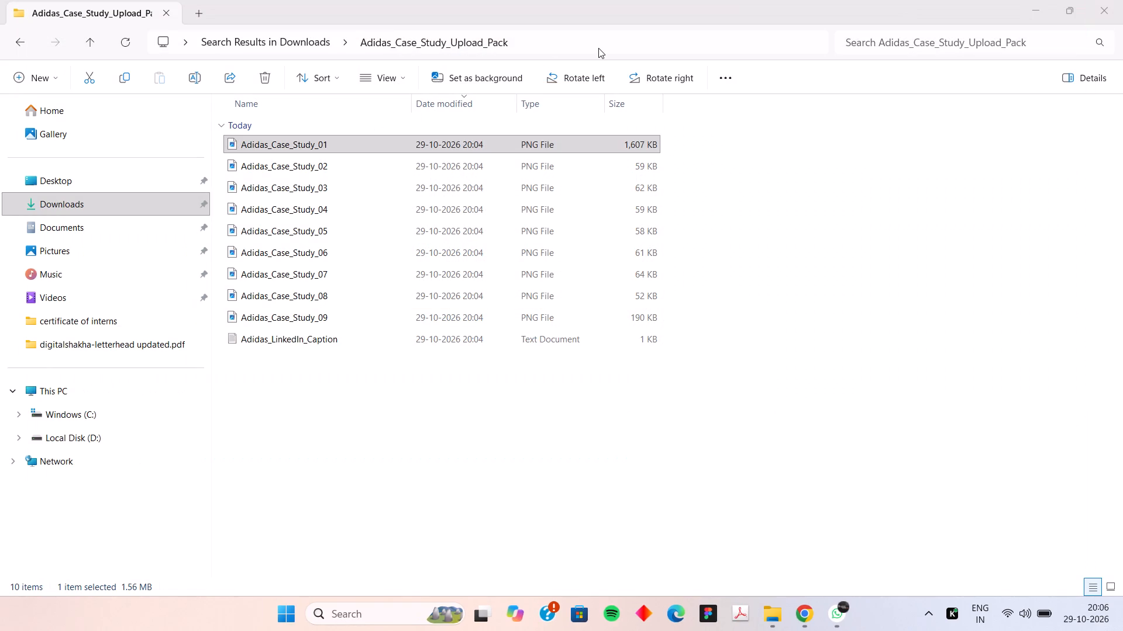
Open Adidas_Case_Study_02 and compare it with the second slide of the post's Instagram feed preview in the browser.
{"action": "left_click", "coordinate": [285, 155]}
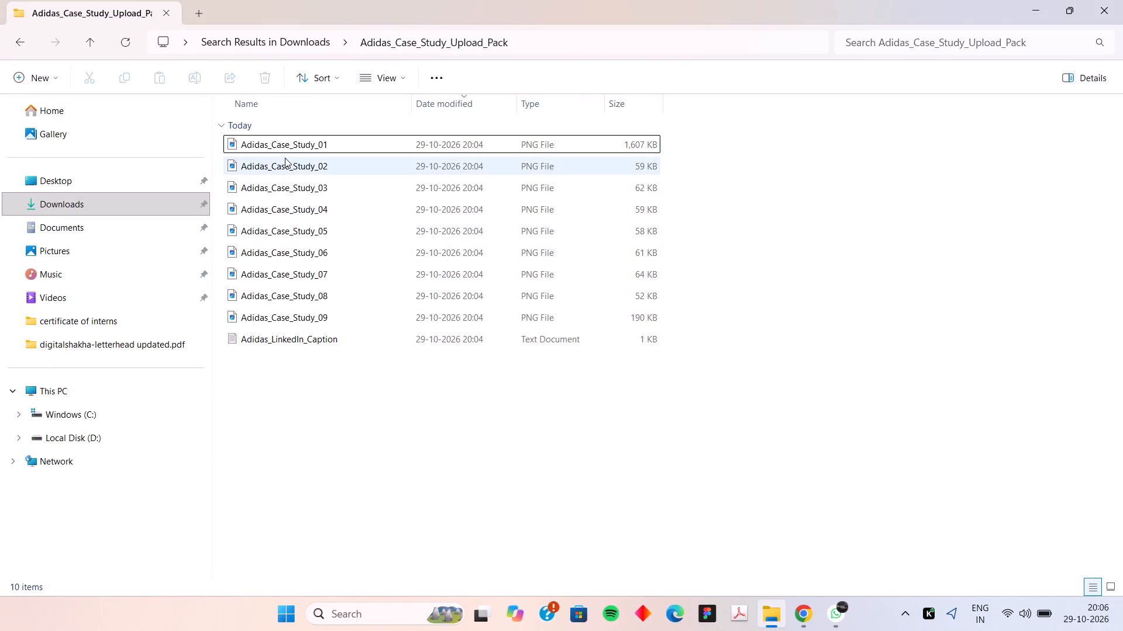
{"action": "double_click", "coordinate": [285, 158]}
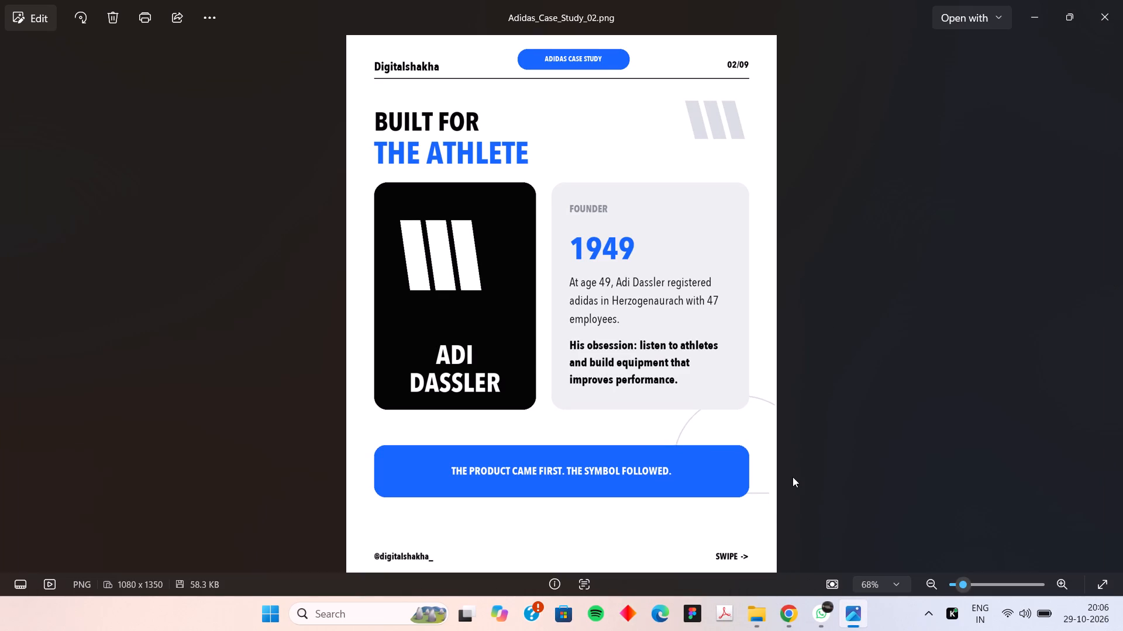
{"action": "left_click", "coordinate": [784, 615]}
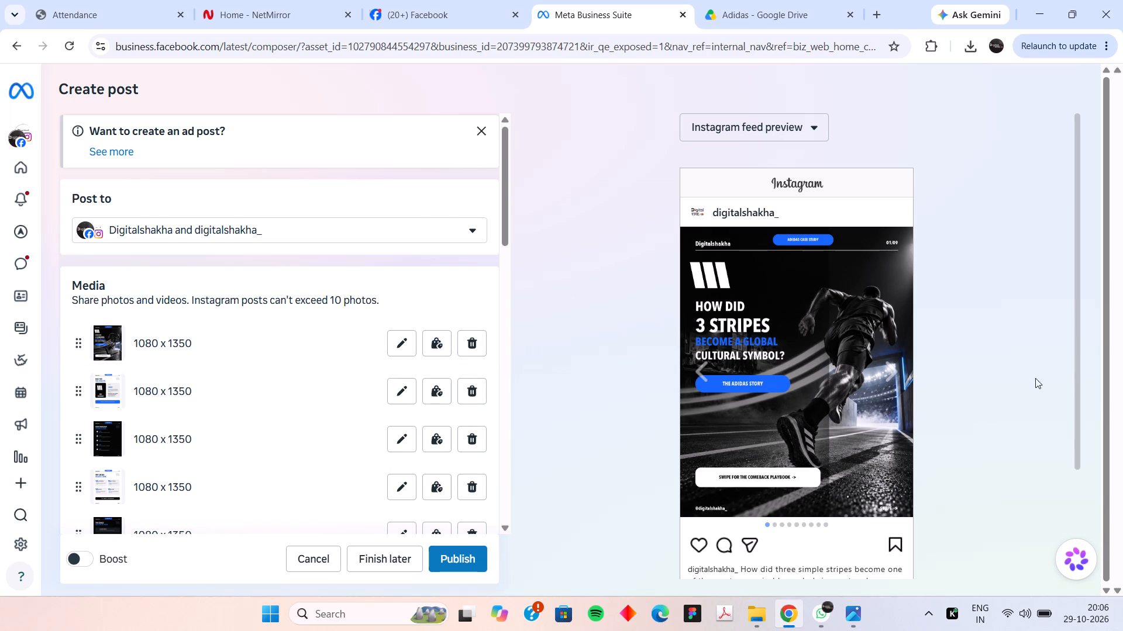
{"action": "left_click", "coordinate": [887, 375]}
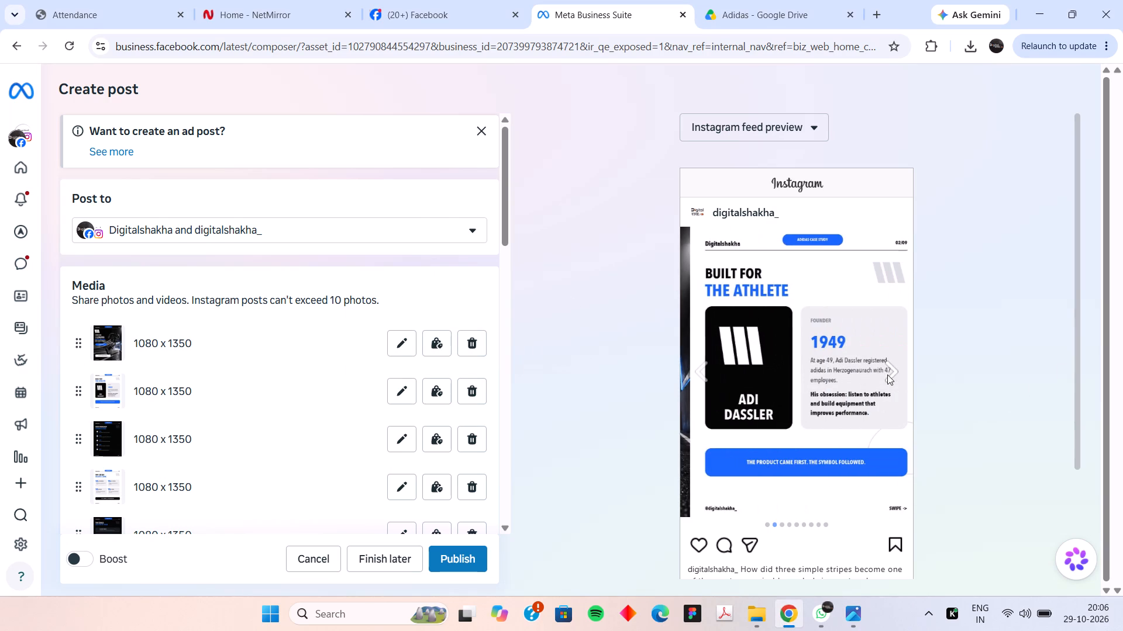
{"action": "left_click", "coordinate": [887, 375]}
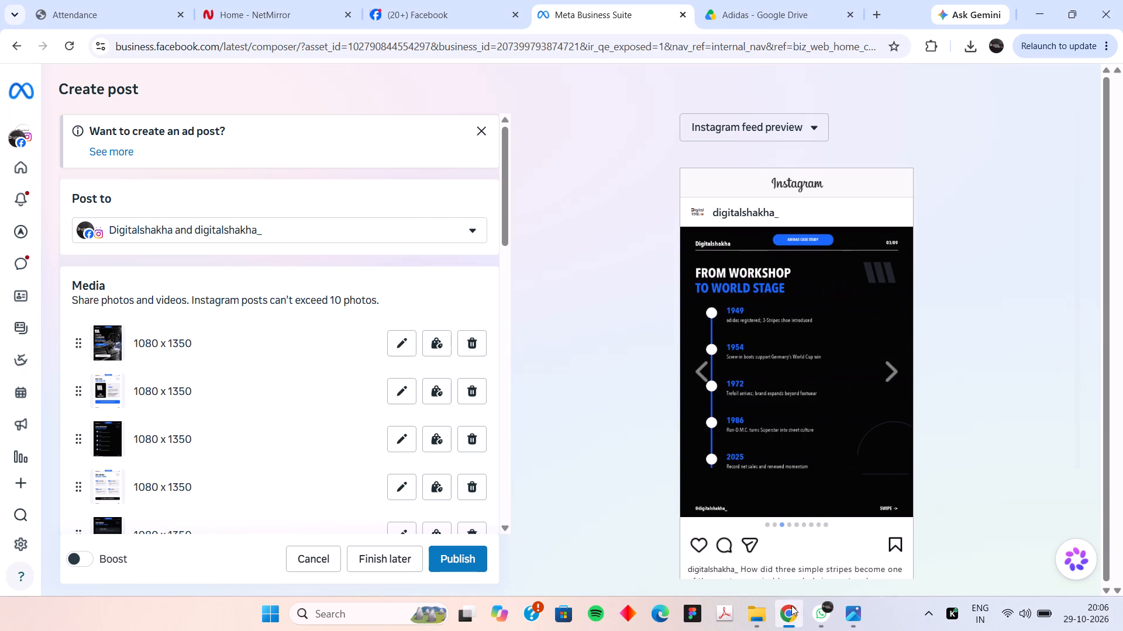
{"action": "left_click", "coordinate": [785, 610]}
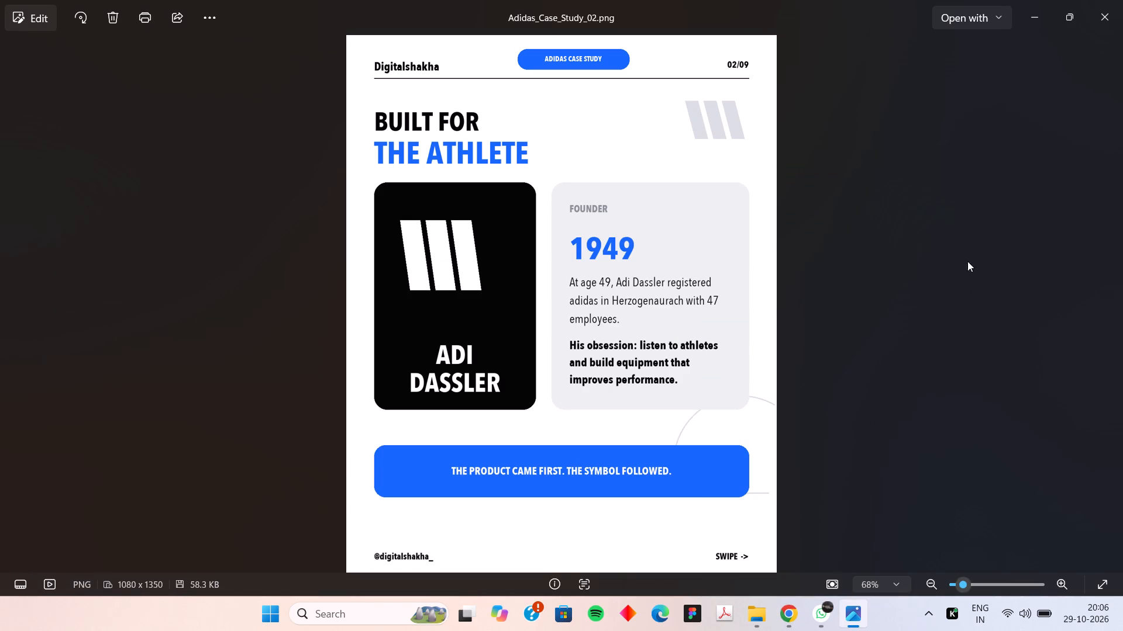
{"action": "left_click", "coordinate": [1122, 0]}
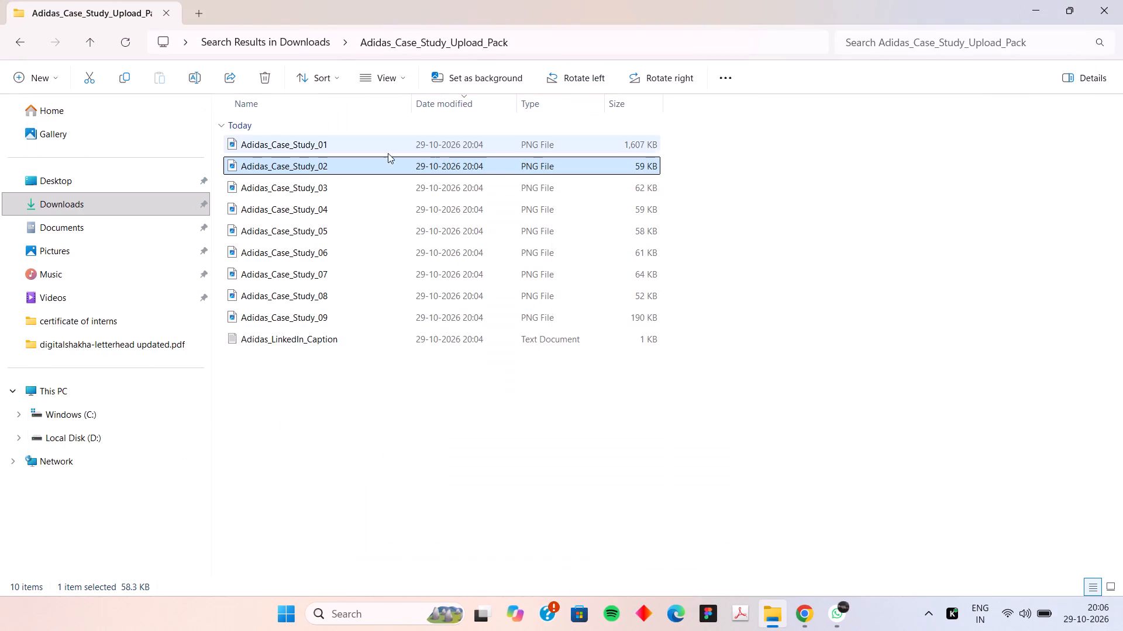
Check Adidas_Case_Study_03 and Adidas_Case_Study_04 against the third and fourth slides of the Instagram feed preview.
{"action": "double_click", "coordinate": [337, 183]}
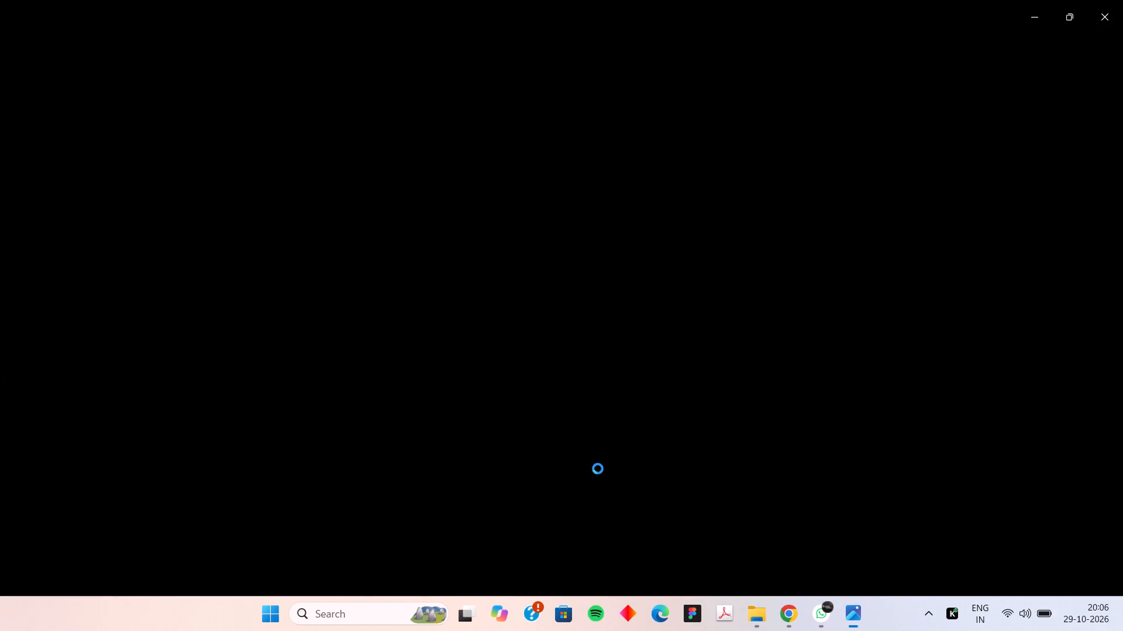
{"action": "left_click", "coordinate": [790, 615]}
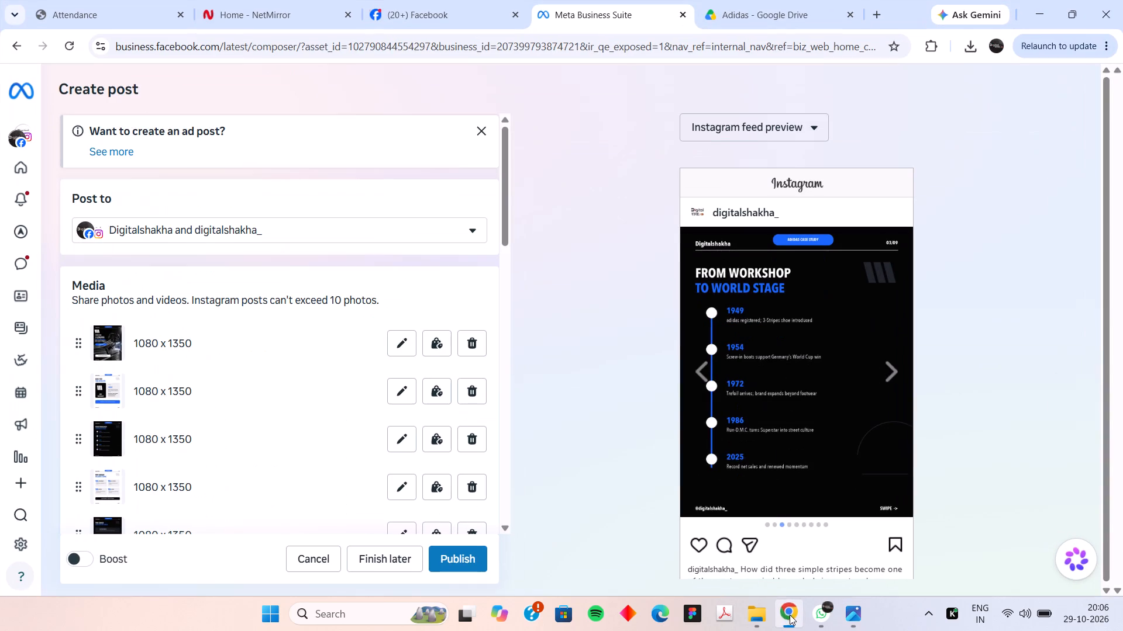
{"action": "left_click", "coordinate": [897, 371]}
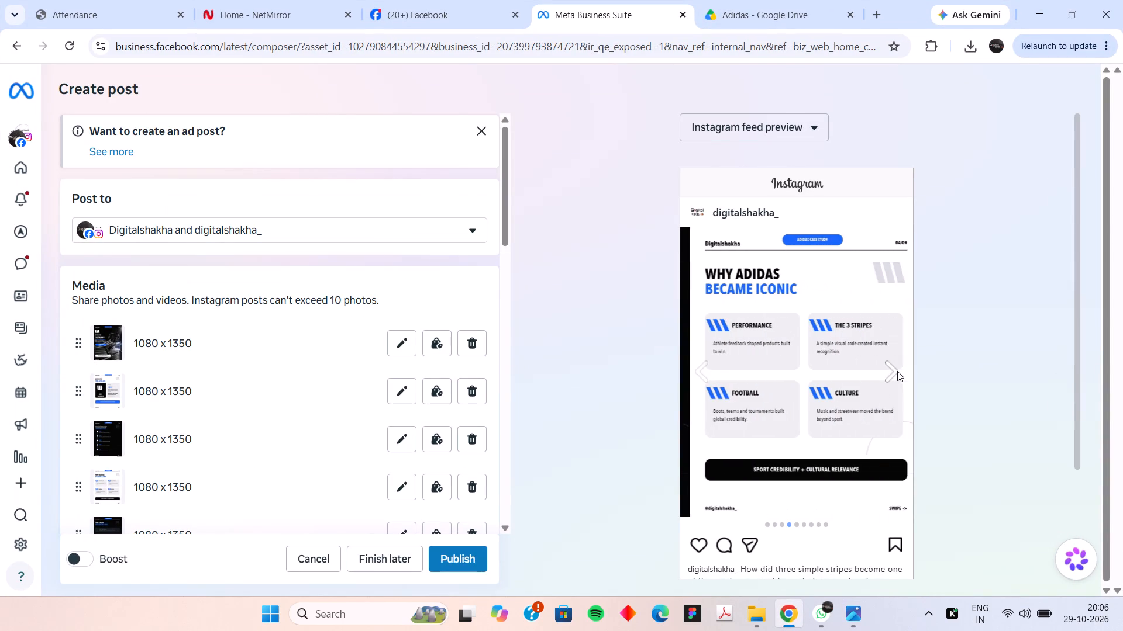
{"action": "left_click", "coordinate": [848, 607]}
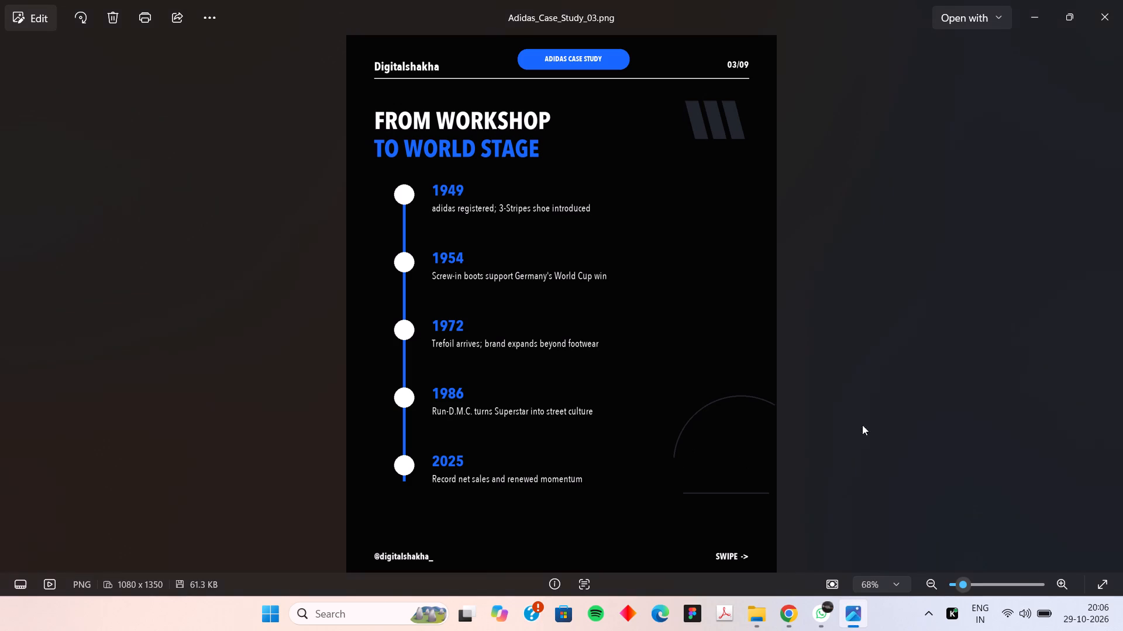
{"action": "left_click", "coordinate": [1122, 0]}
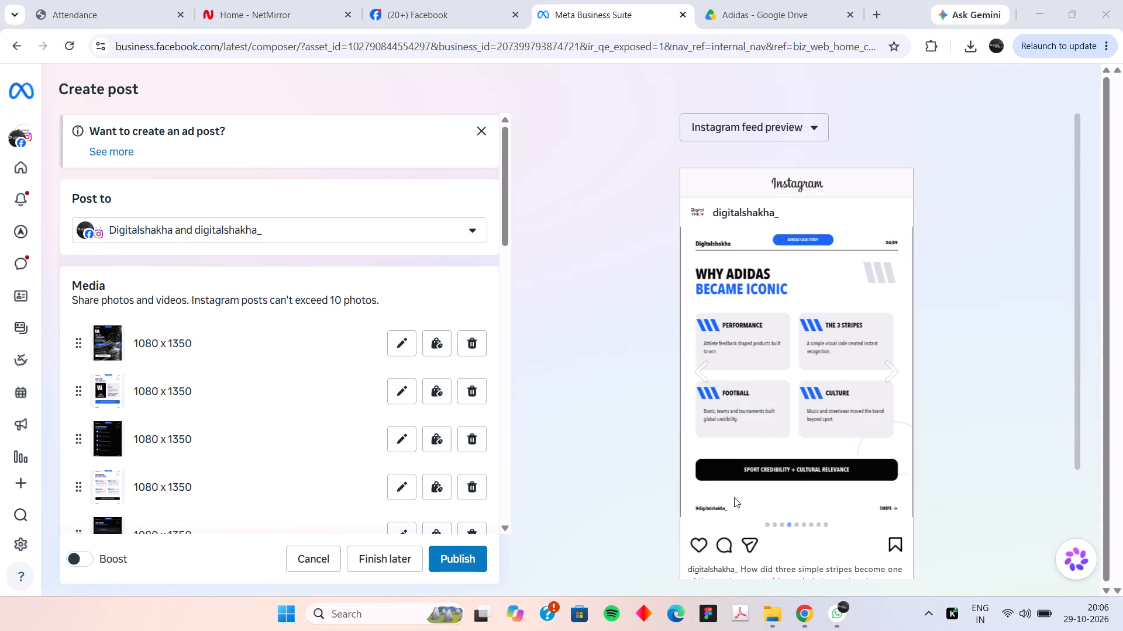
{"action": "left_click", "coordinate": [771, 615]}
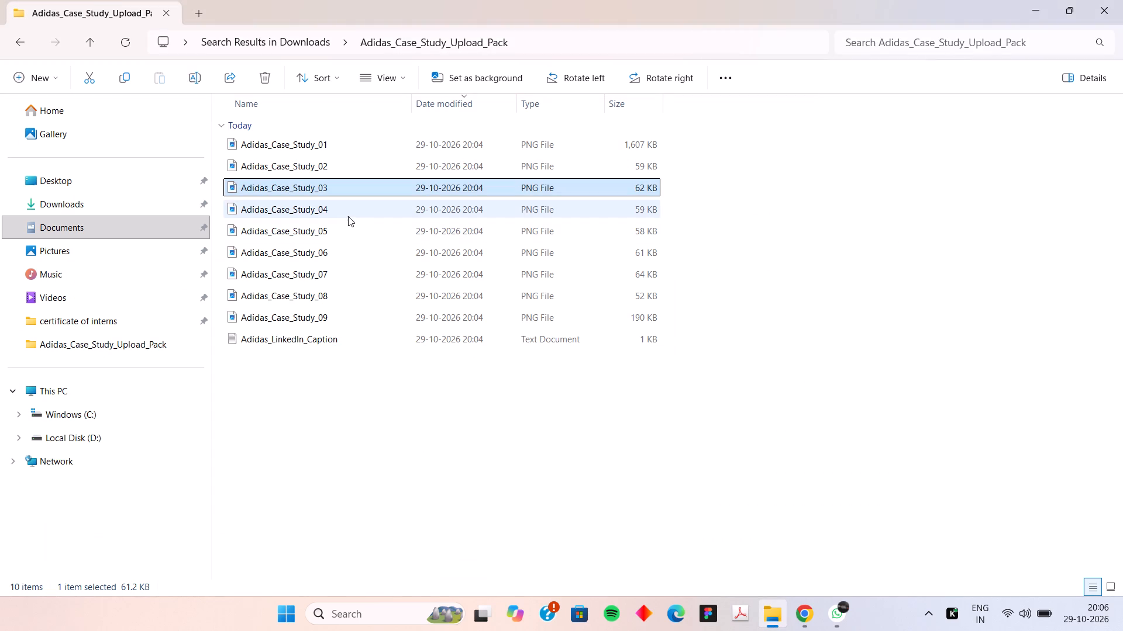
{"action": "double_click", "coordinate": [348, 216]}
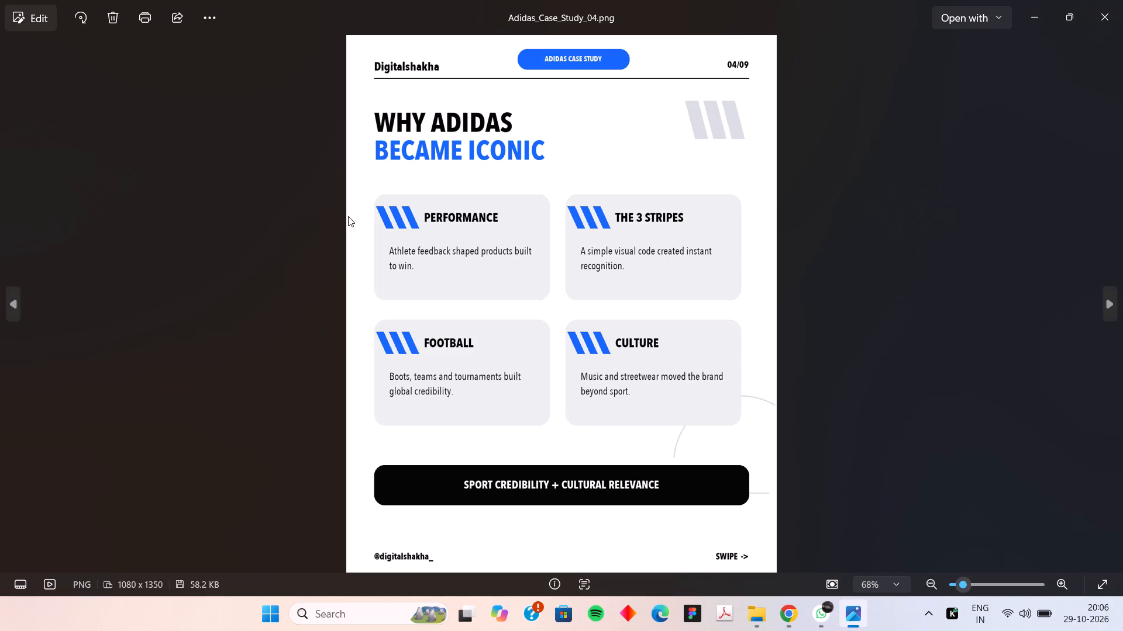
{"action": "left_click", "coordinate": [1122, 0]}
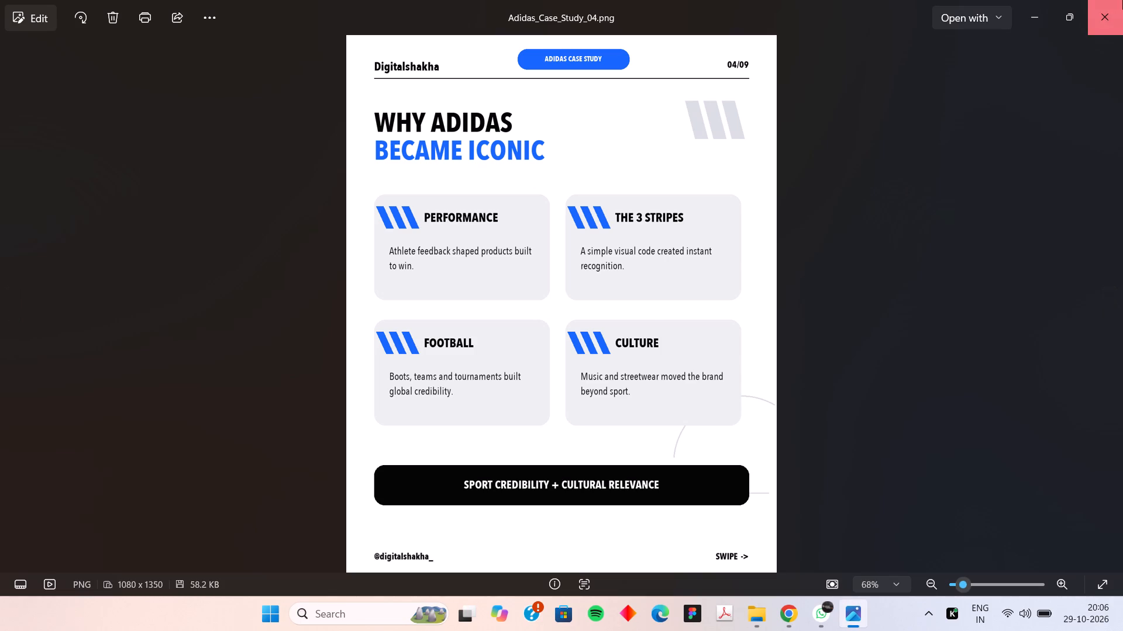
Open Adidas_Case_Study_05 and compare it with the fifth slide of the Instagram feed preview.
{"action": "double_click", "coordinate": [352, 224]}
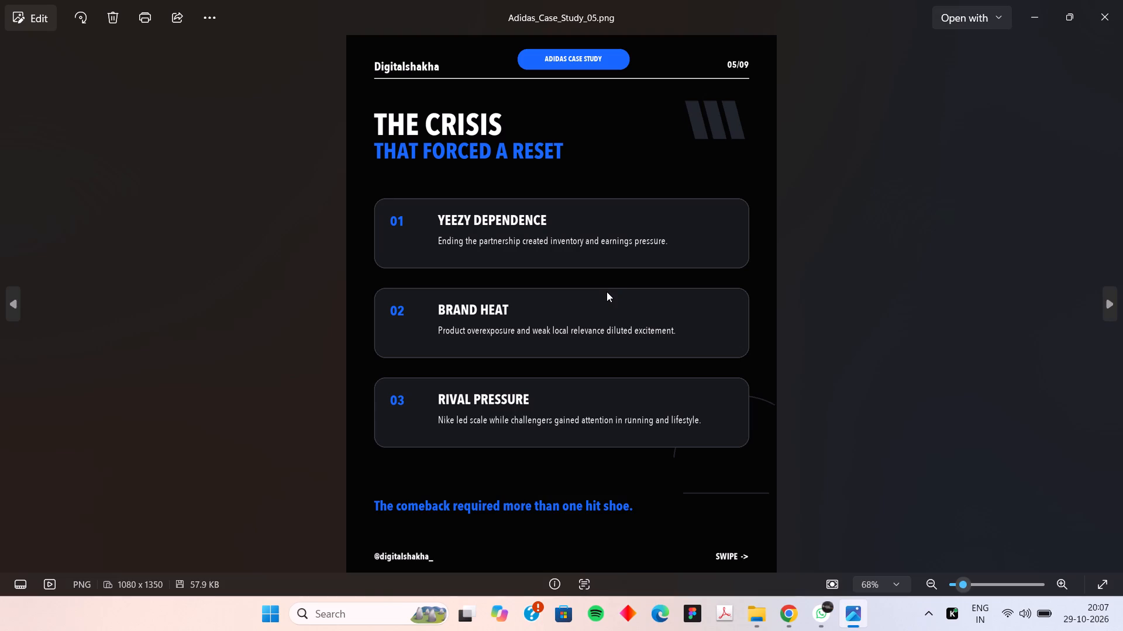
{"action": "left_click", "coordinate": [792, 622]}
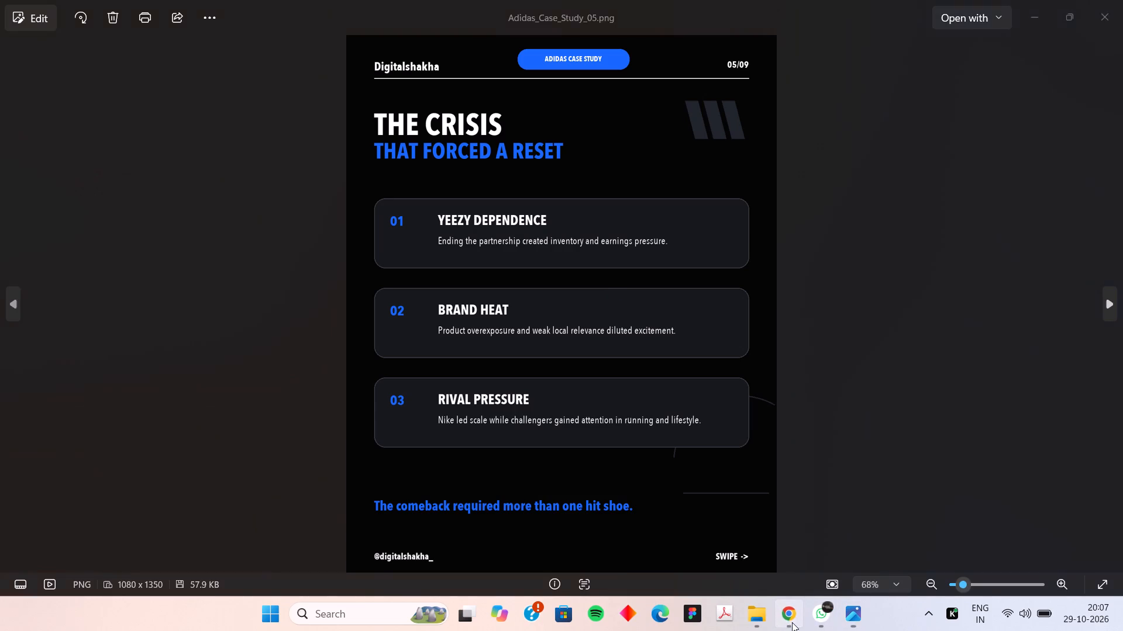
{"action": "left_click_drag", "start_coordinate": [821, 613], "coordinate": [851, 614]}
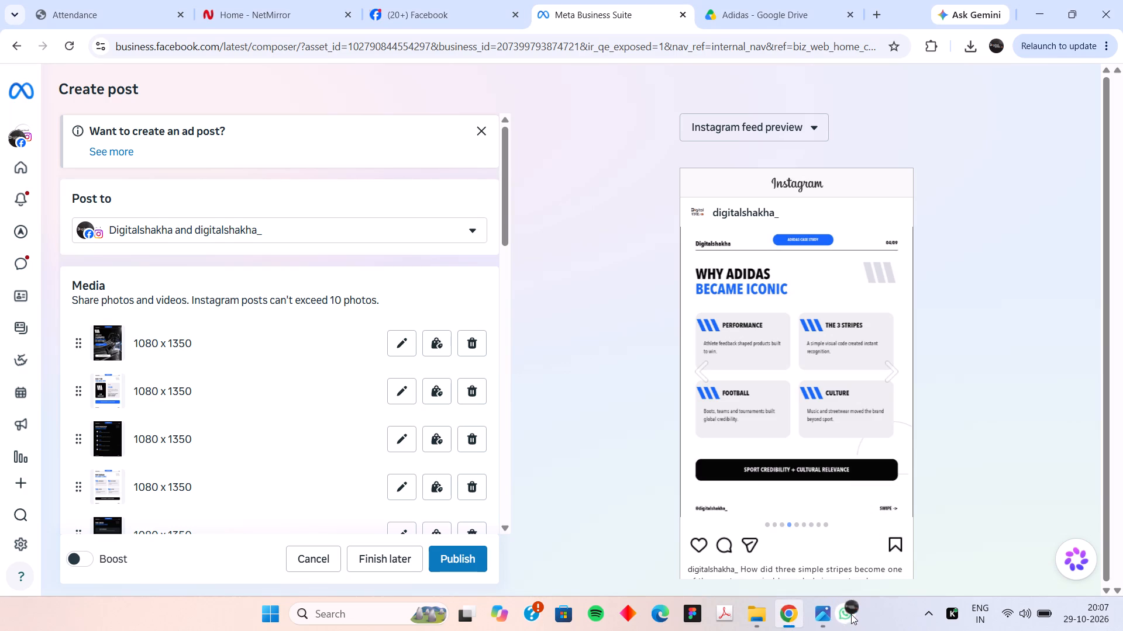
{"action": "left_click_drag", "start_coordinate": [851, 614], "coordinate": [854, 615]}
{"action": "left_click", "coordinate": [890, 370]}
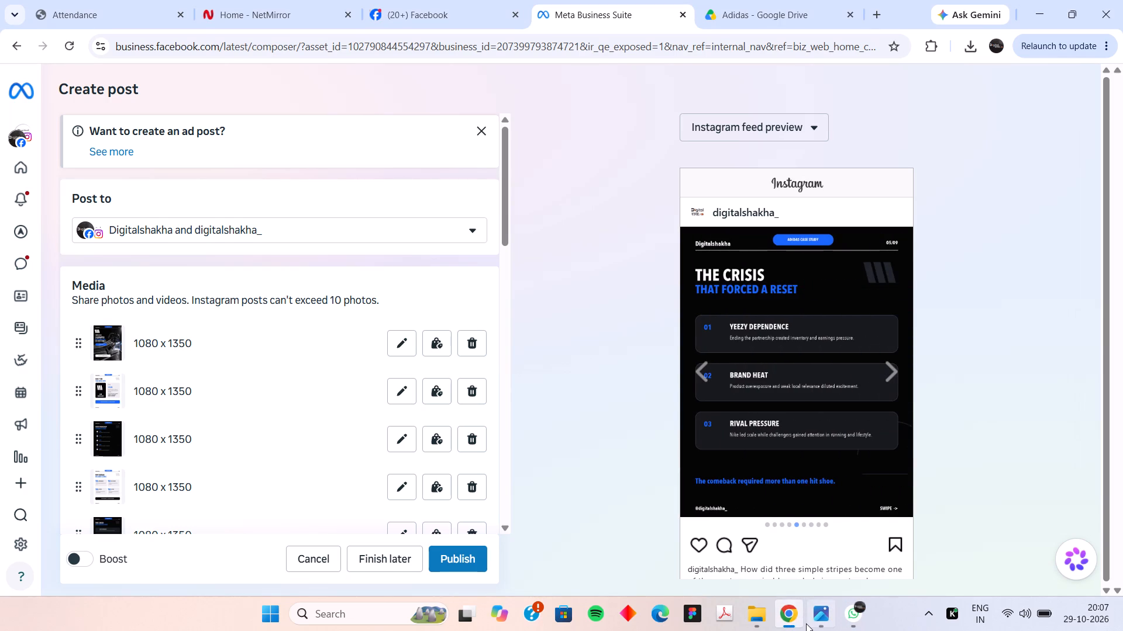
{"action": "left_click", "coordinate": [806, 623]}
{"action": "left_click", "coordinate": [1122, 0]}
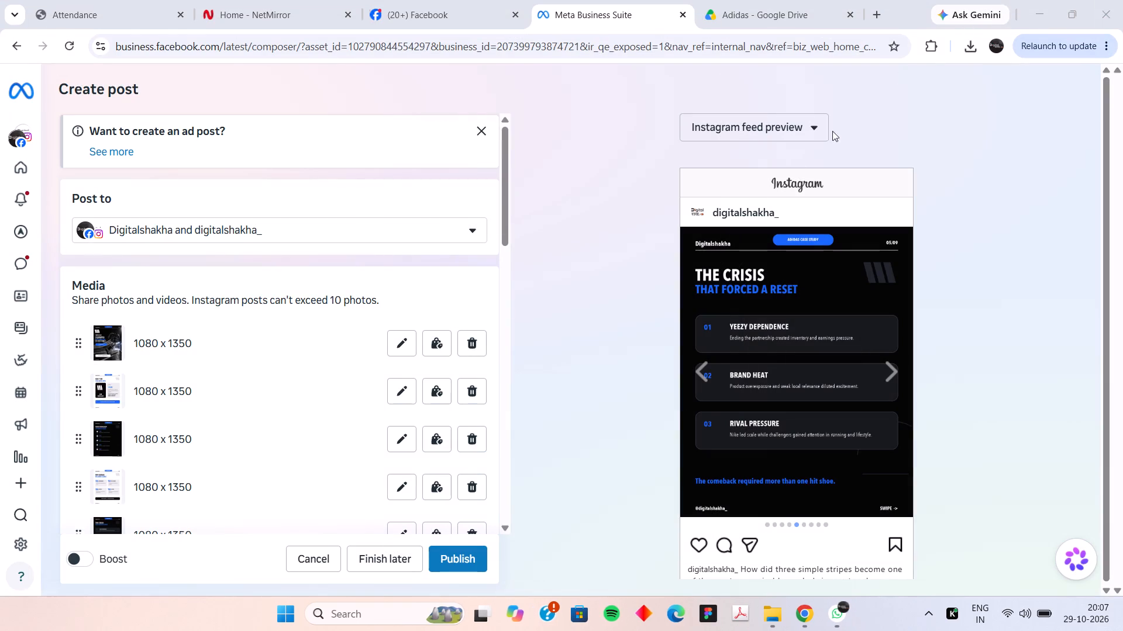
Open Adidas_Case_Study_06 from the upload pack folder and compare it with the sixth slide of the Instagram feed preview.
{"action": "left_click", "coordinate": [758, 617]}
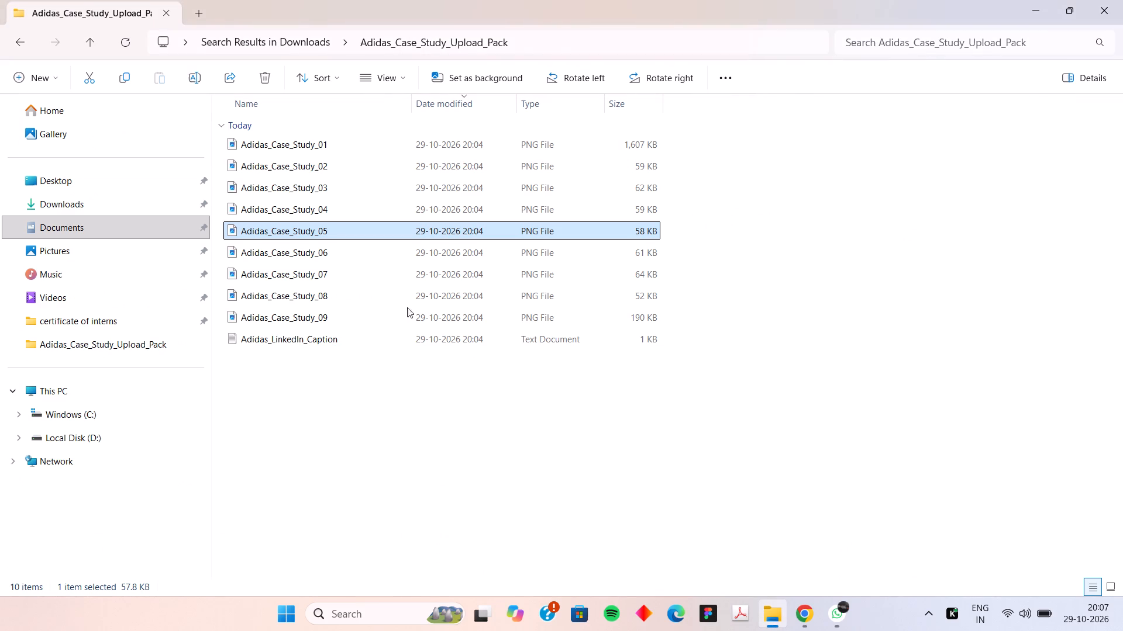
{"action": "double_click", "coordinate": [364, 261]}
{"action": "double_click", "coordinate": [339, 250]}
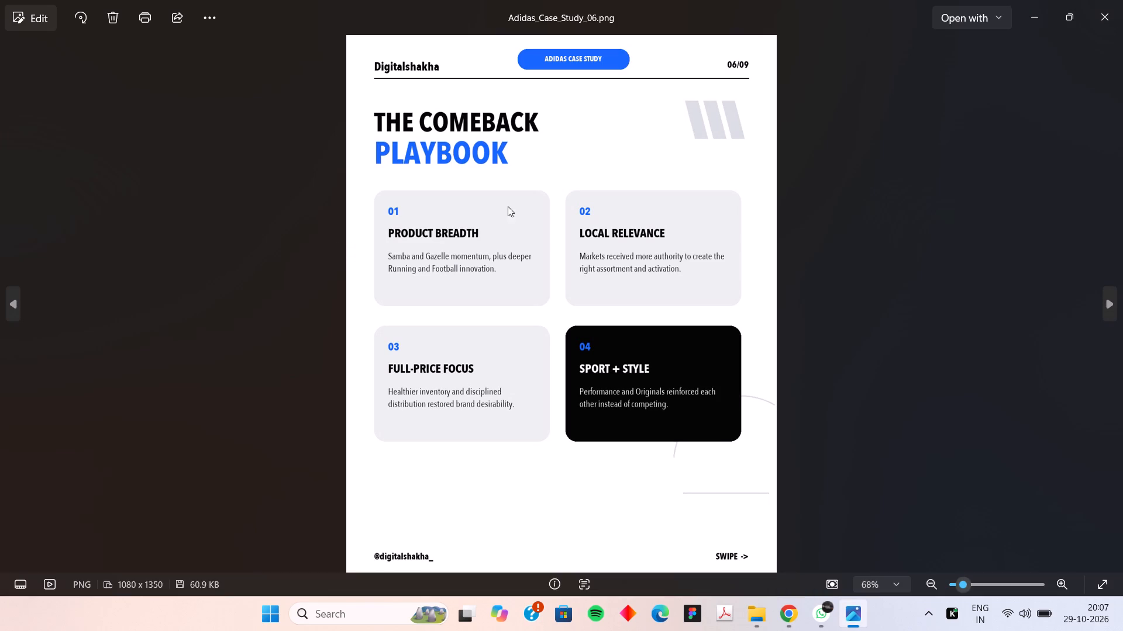
{"action": "left_click", "coordinate": [1117, 21]}
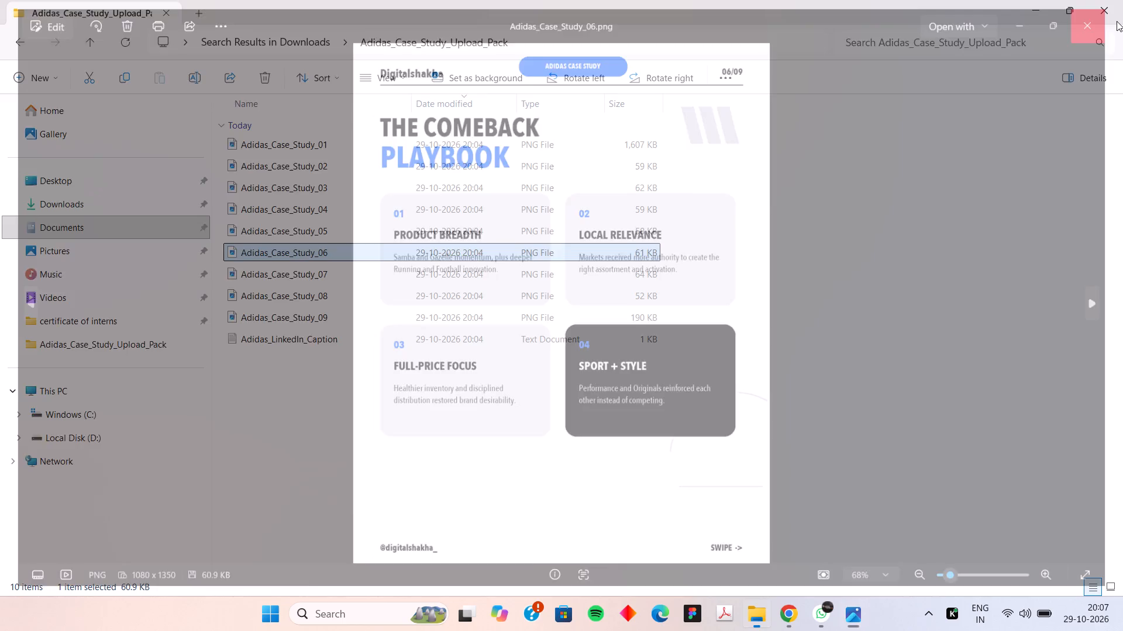
{"action": "left_click", "coordinate": [800, 610]}
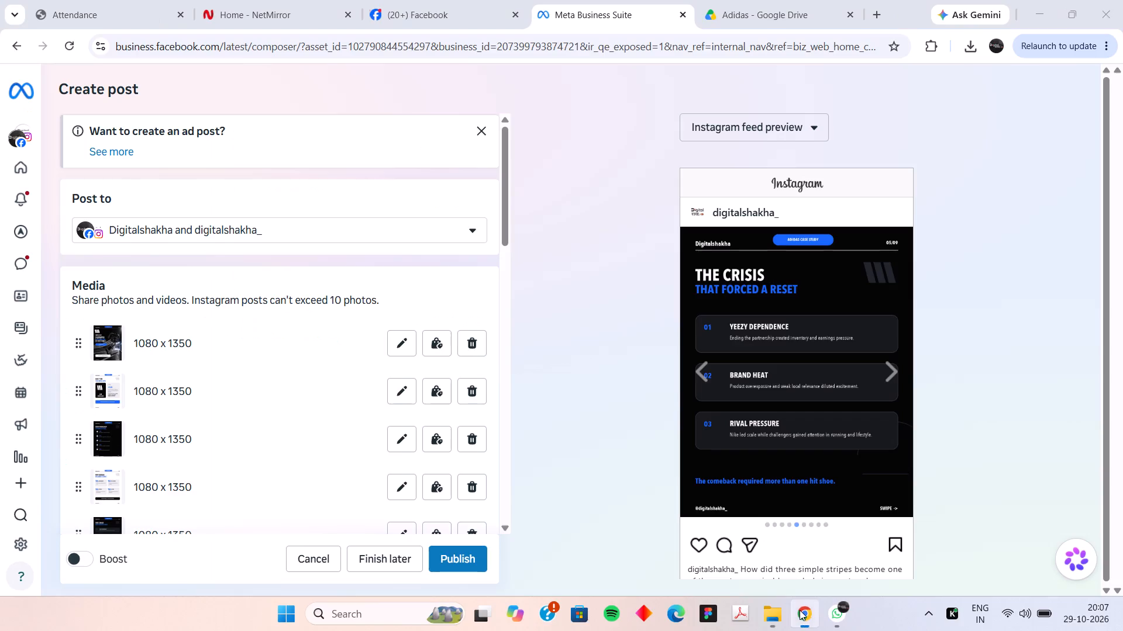
{"action": "left_click", "coordinate": [890, 379]}
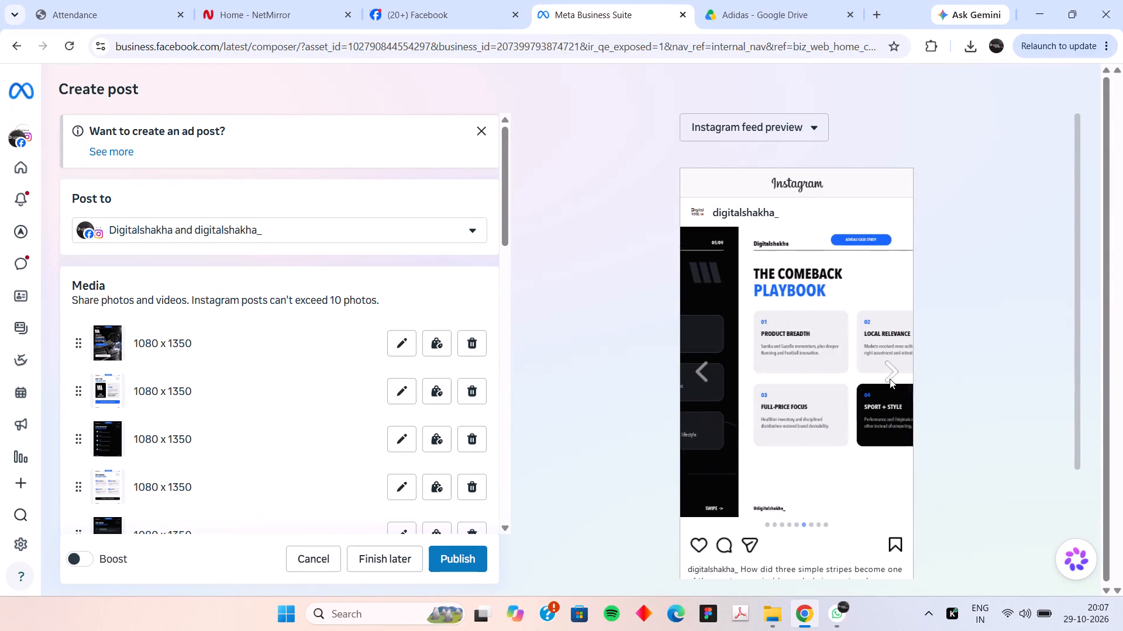
Open Adidas_Case_Study_07 from the upload pack folder and compare it with the seventh slide of the Instagram feed preview.
{"action": "left_click", "coordinate": [769, 611]}
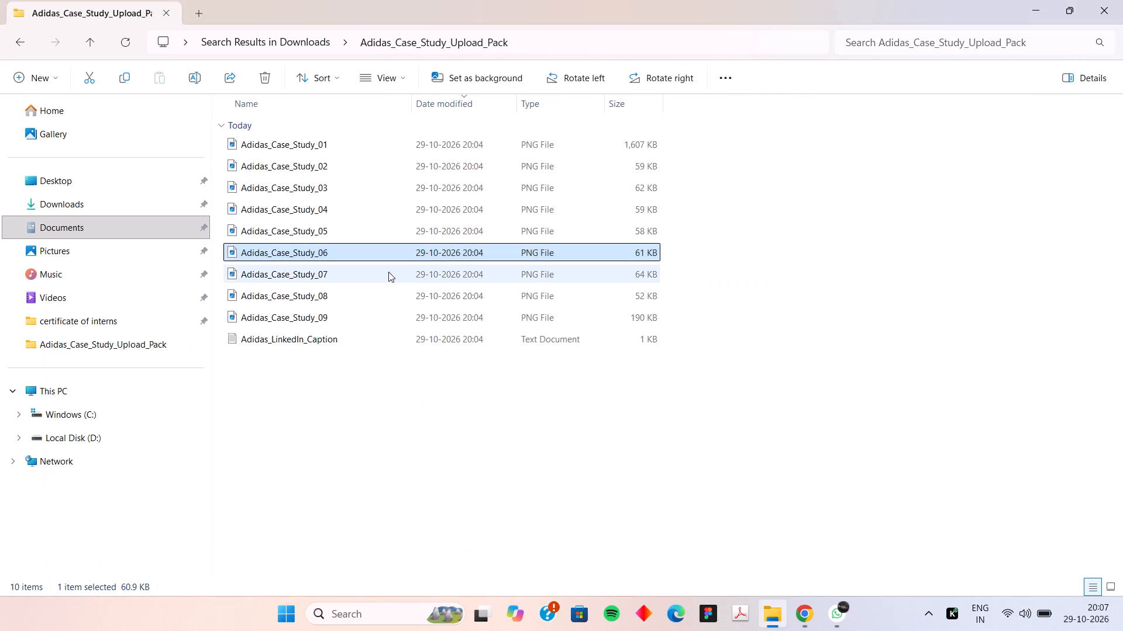
{"action": "double_click", "coordinate": [387, 272]}
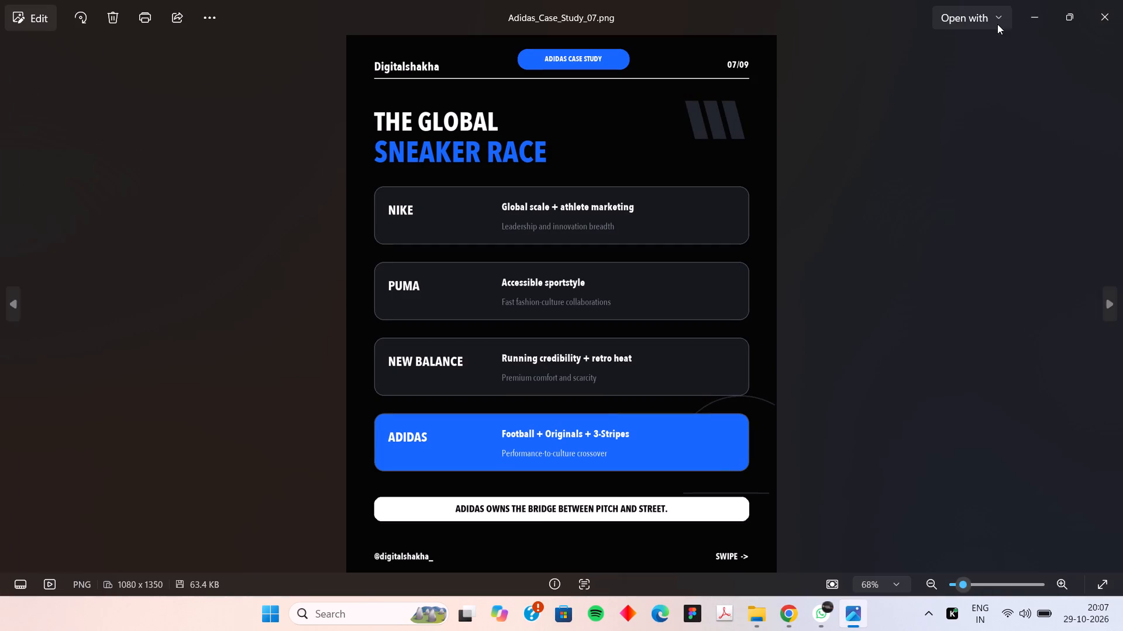
{"action": "left_click", "coordinate": [1115, 7]}
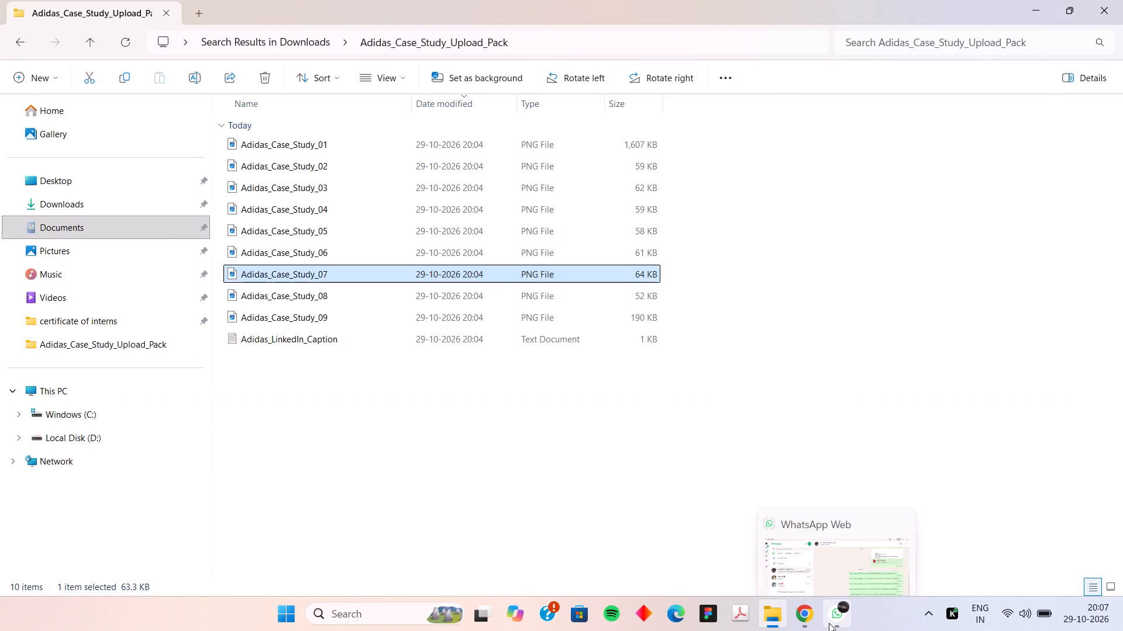
{"action": "left_click", "coordinate": [811, 614]}
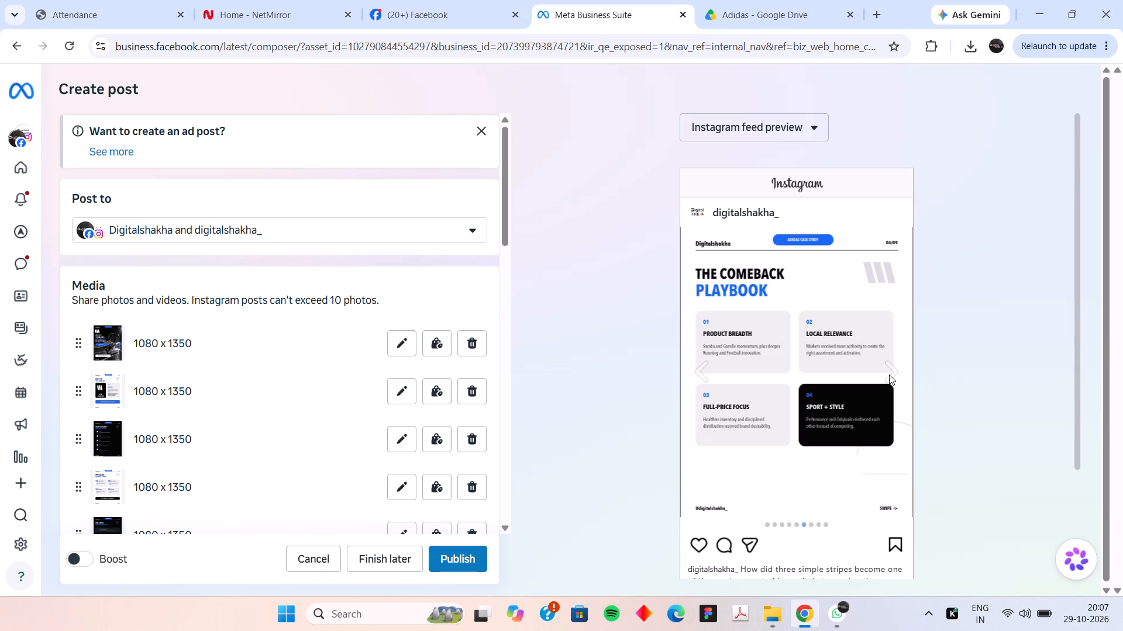
{"action": "left_click", "coordinate": [888, 375]}
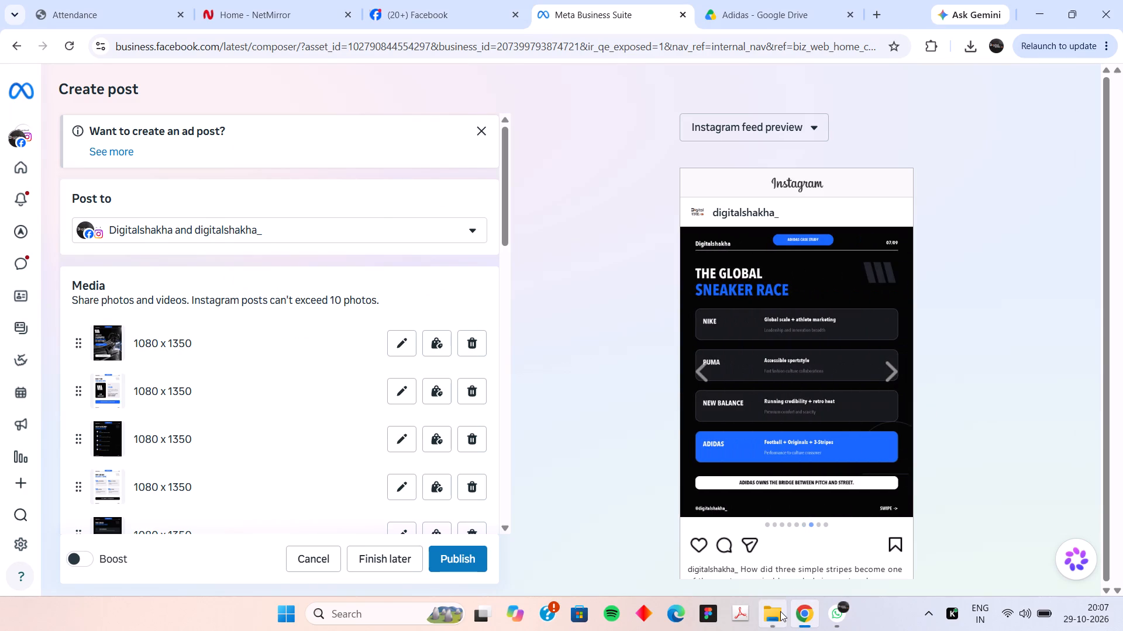
Open Adidas_Case_Study_08 from the upload pack folder and check the eighth and ninth slides of the Instagram feed preview.
{"action": "left_click", "coordinate": [780, 611]}
{"action": "left_click_drag", "start_coordinate": [396, 305], "coordinate": [381, 290]}
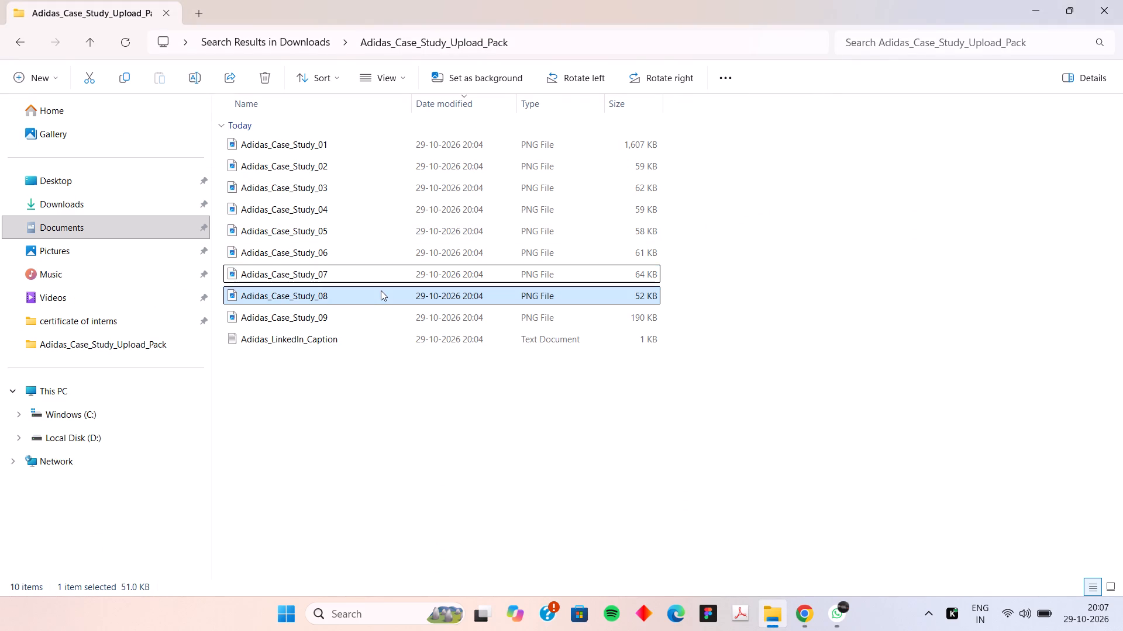
{"action": "double_click", "coordinate": [381, 290]}
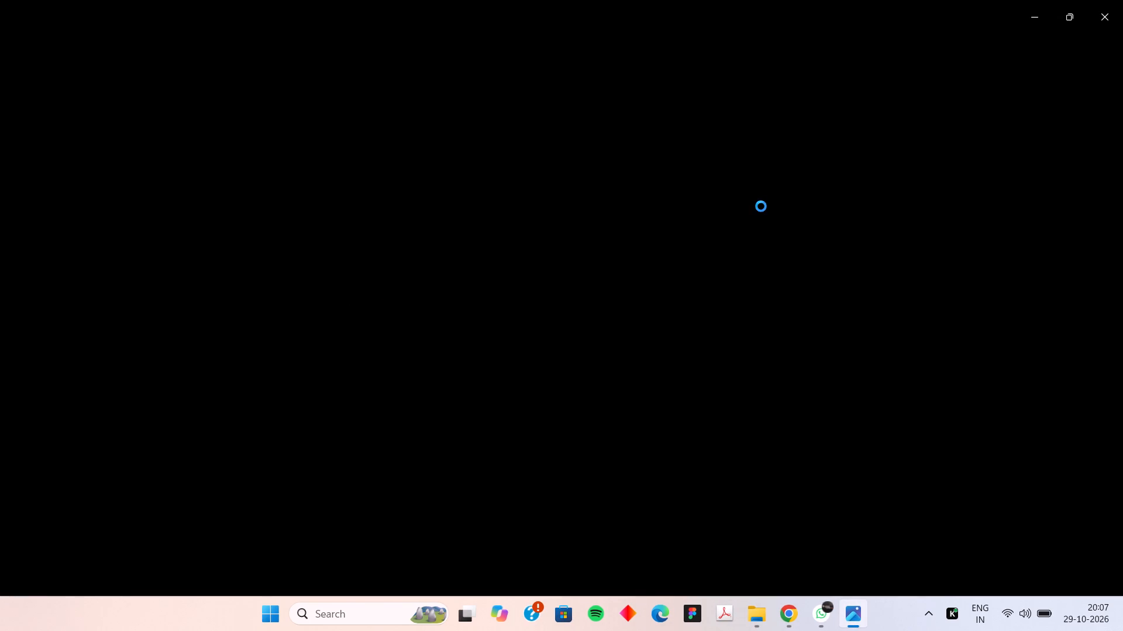
{"action": "left_click", "coordinate": [1122, 0]}
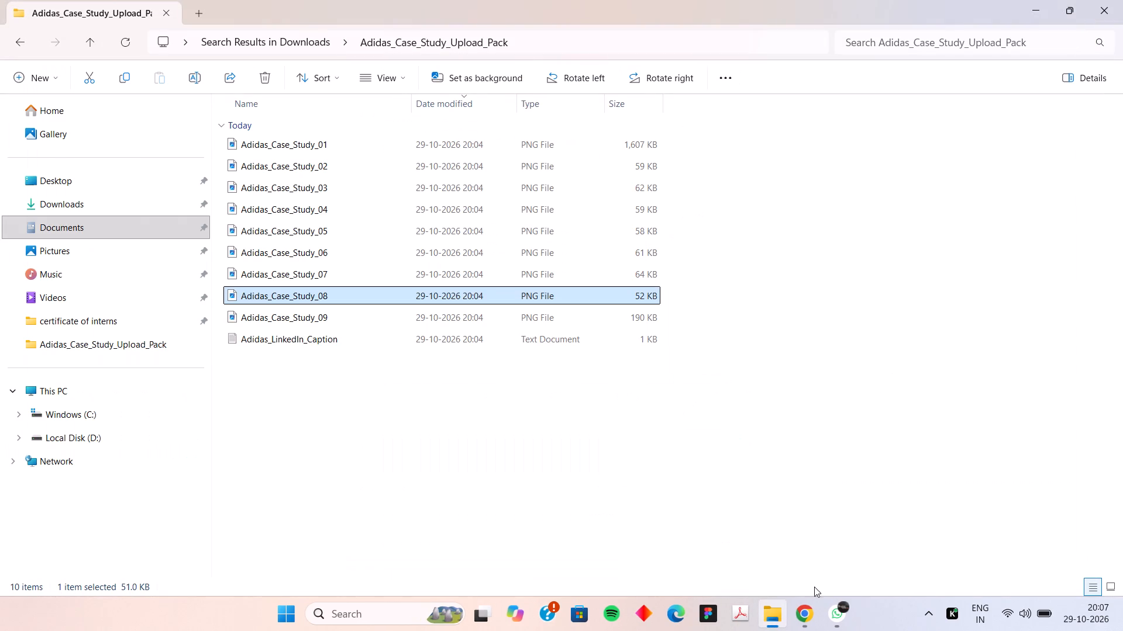
{"action": "left_click", "coordinate": [806, 610]}
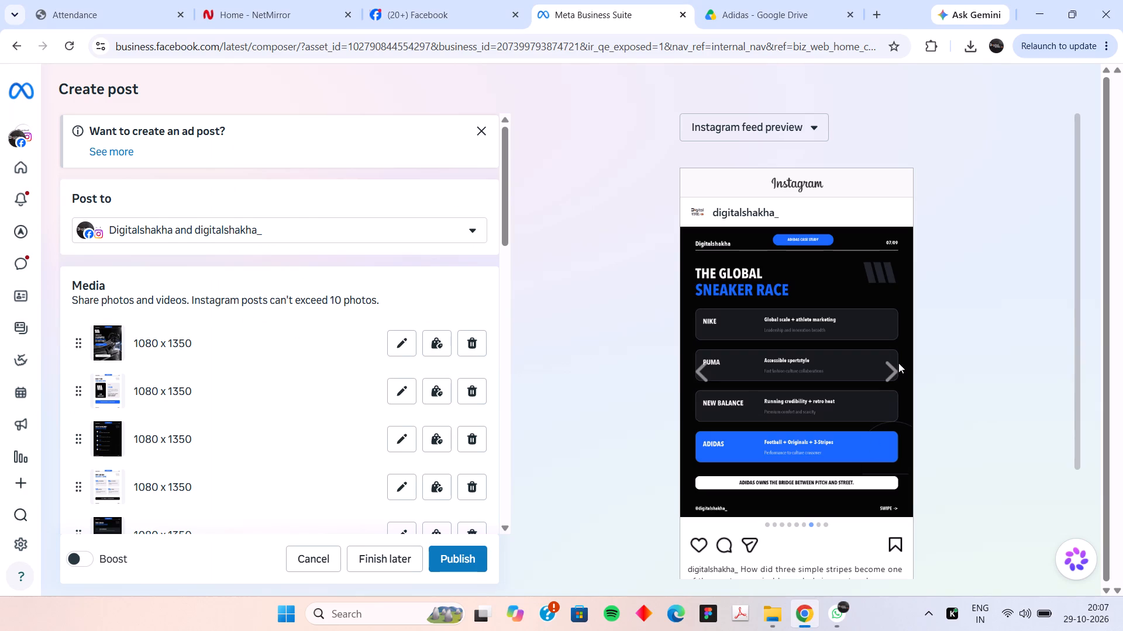
{"action": "left_click", "coordinate": [893, 375]}
{"action": "left_click", "coordinate": [893, 375]}
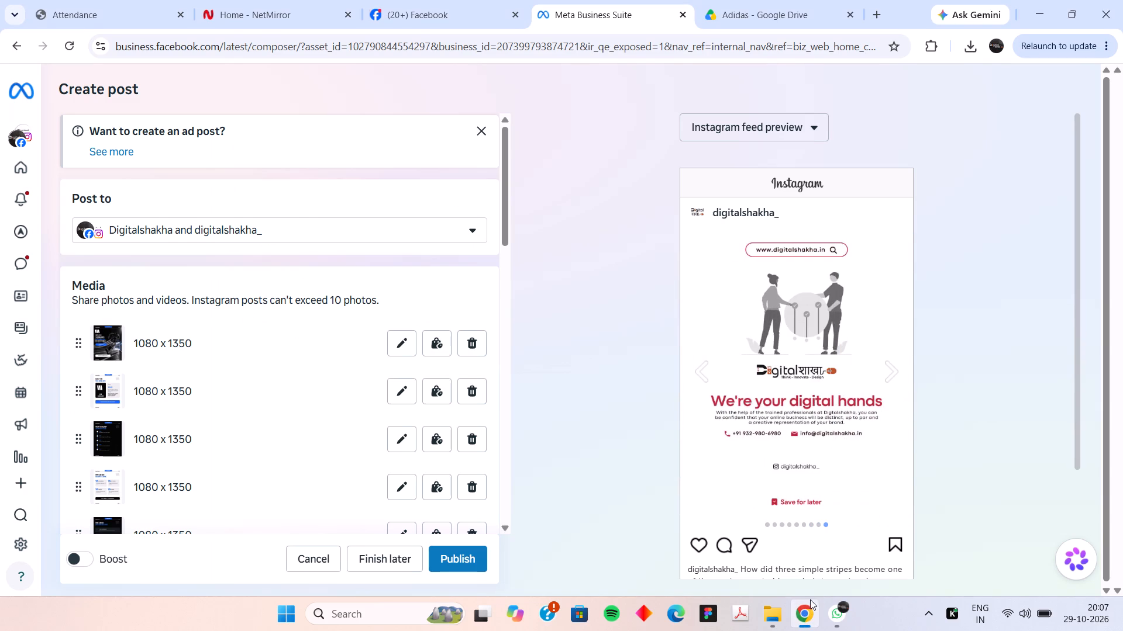
{"action": "left_click", "coordinate": [780, 613]}
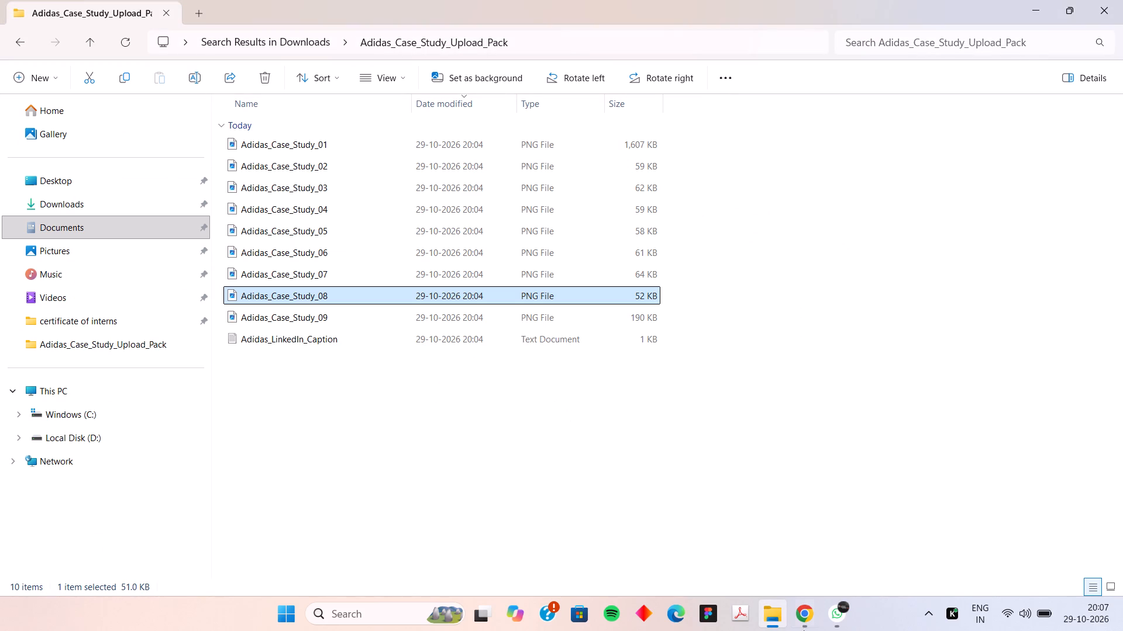
{"action": "left_click", "coordinate": [813, 625]}
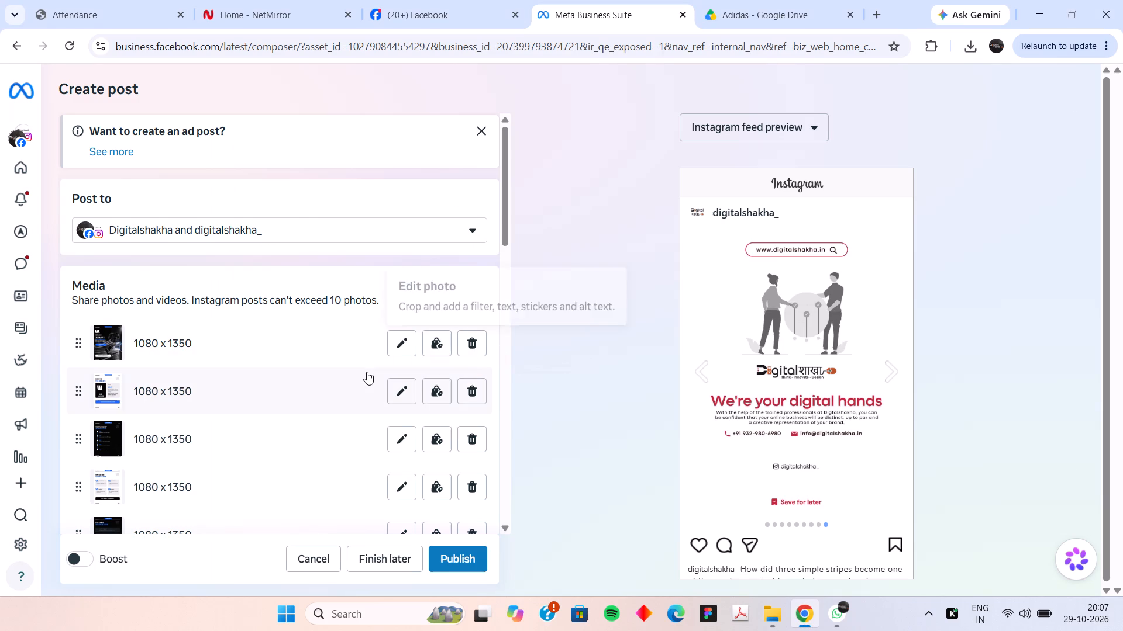
Bring the Instagram feed preview back to the first carousel slide.
{"action": "left_click", "coordinate": [202, 343]}
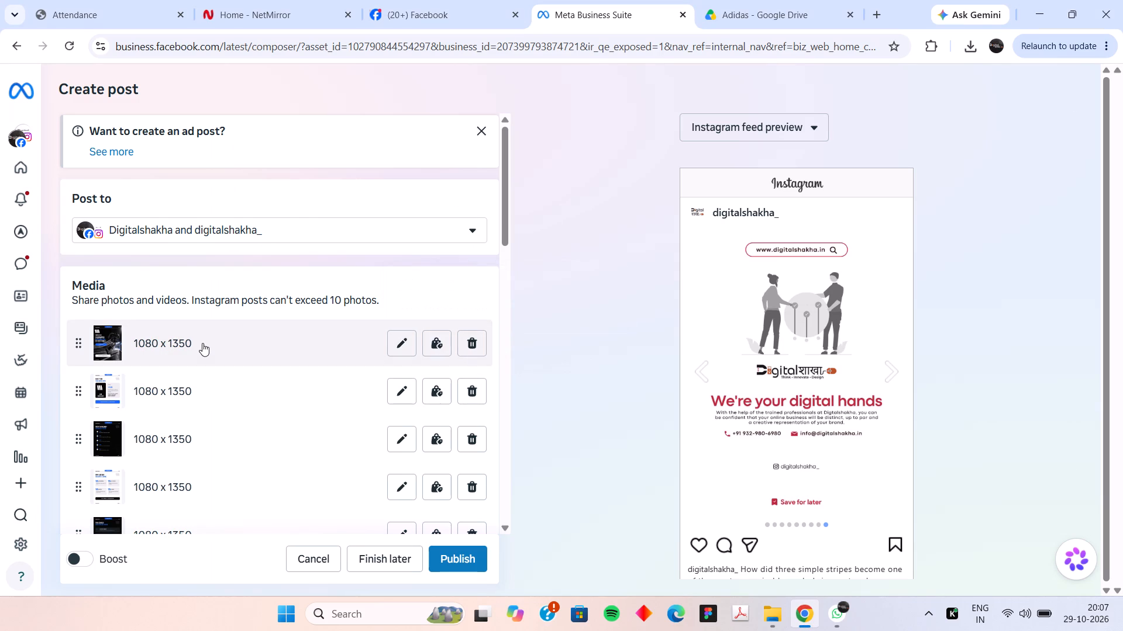
{"action": "triple_click", "coordinate": [701, 377]}
{"action": "triple_click", "coordinate": [701, 377]}
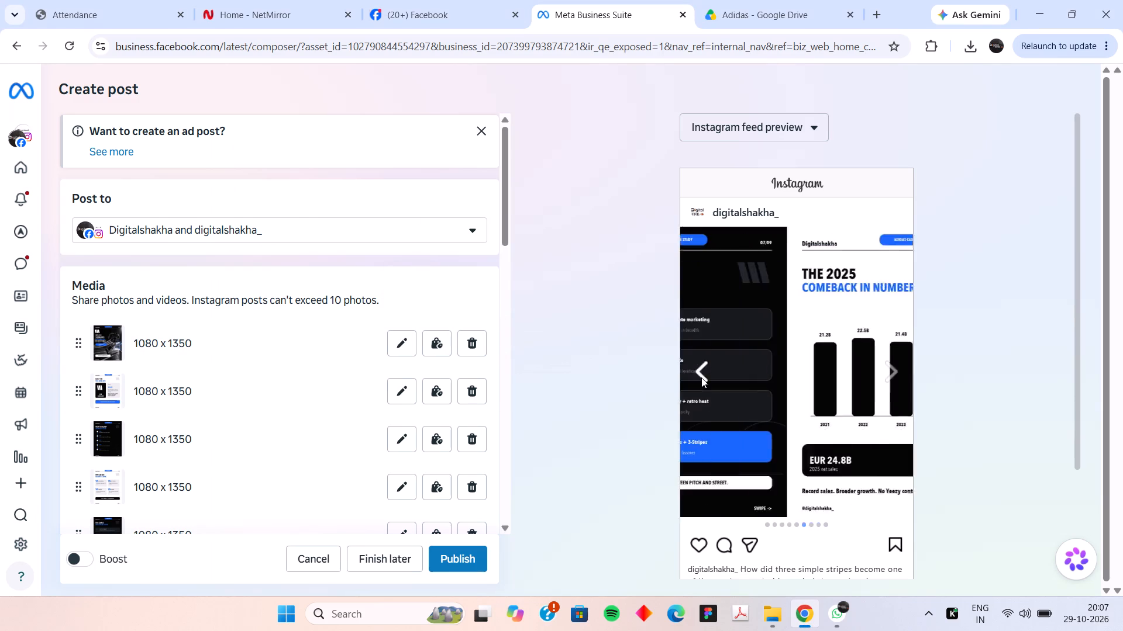
{"action": "left_click", "coordinate": [701, 377]}
{"action": "left_click", "coordinate": [701, 377]}
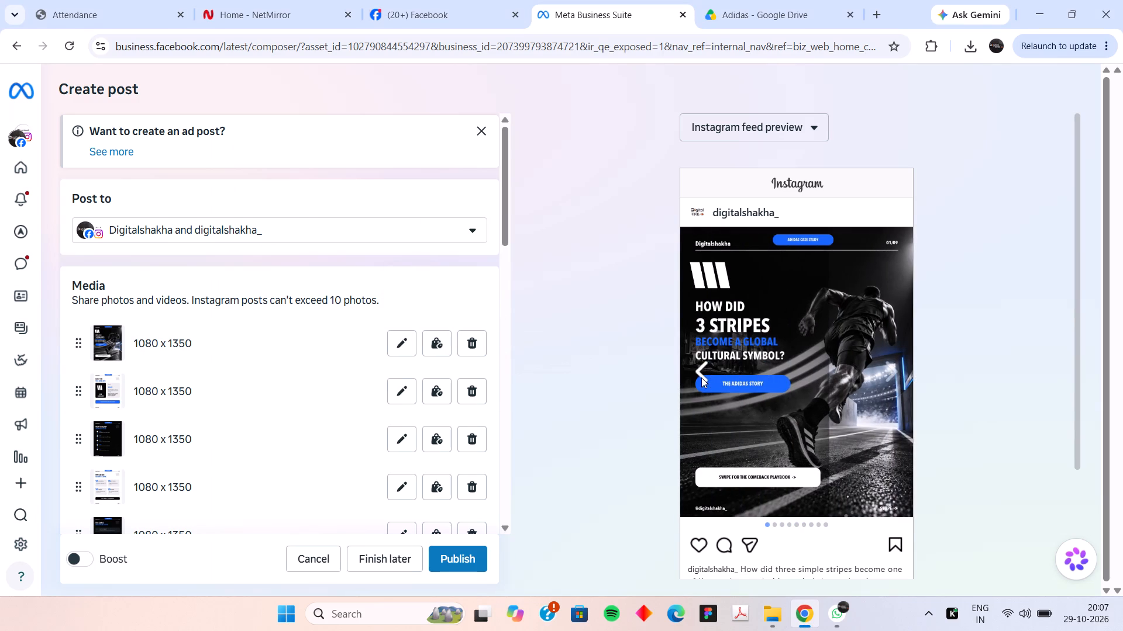
Turn on scheduling for the post and set both the Facebook and Instagram dates to 30 October 2026.
{"action": "scroll", "coordinate": [394, 399], "scroll_direction": "down", "scroll_amount": 4}
{"action": "scroll", "coordinate": [394, 399], "scroll_direction": "up", "scroll_amount": 4}
{"action": "scroll", "coordinate": [394, 399], "scroll_direction": "down", "scroll_amount": 4}
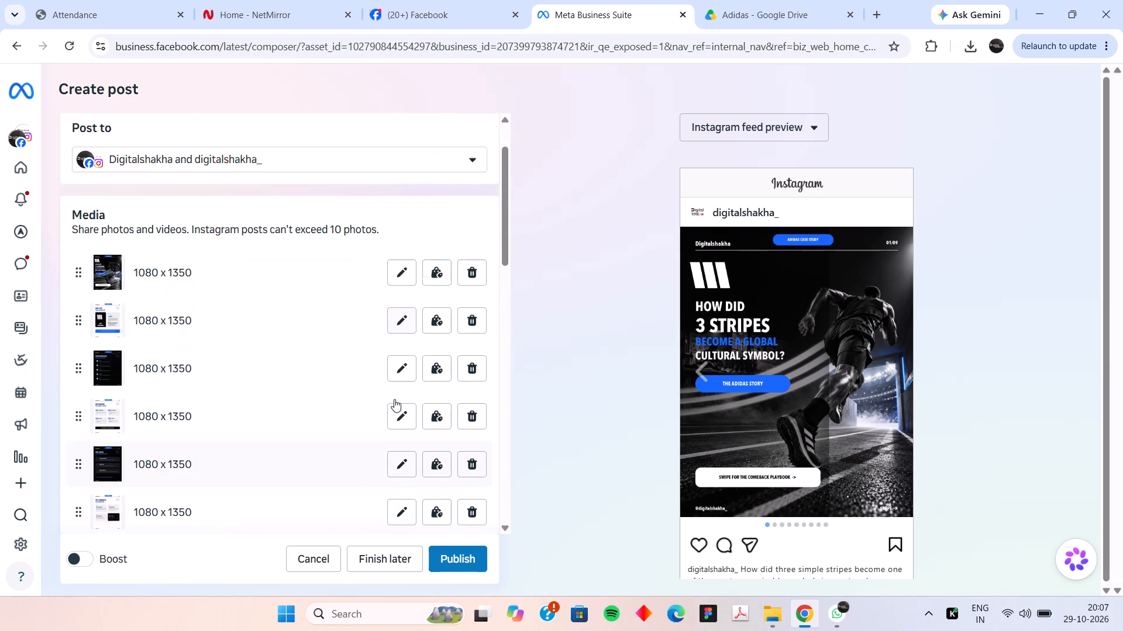
{"action": "scroll", "coordinate": [394, 399], "scroll_direction": "up", "scroll_amount": 1}
{"action": "scroll", "coordinate": [394, 399], "scroll_direction": "down", "scroll_amount": 2}
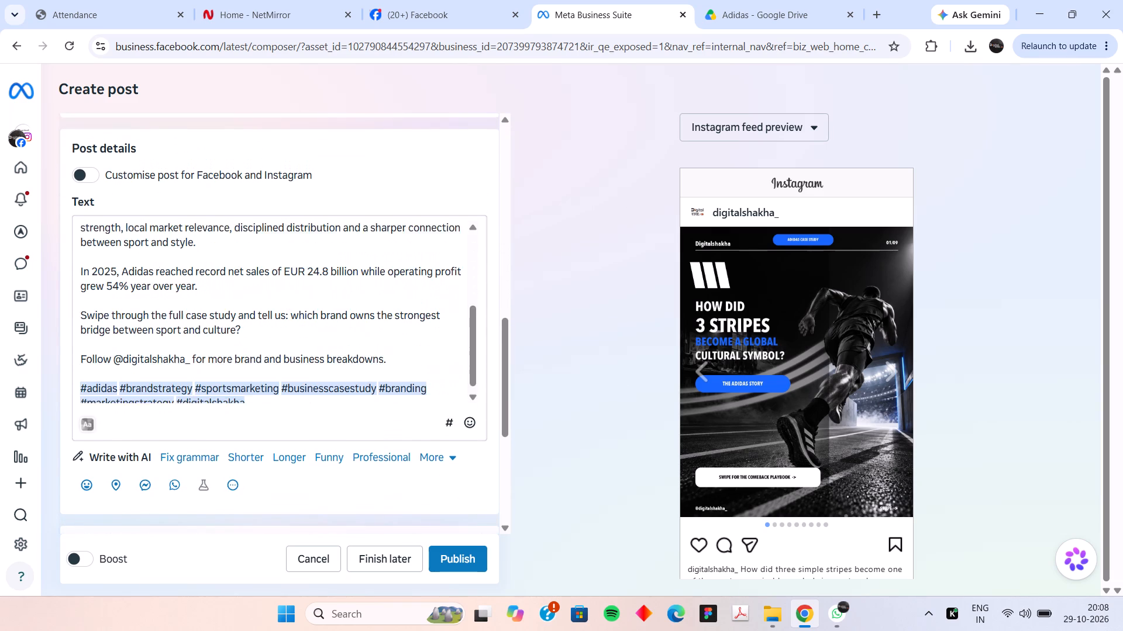
{"action": "scroll", "coordinate": [394, 399], "scroll_direction": "down", "scroll_amount": 3}
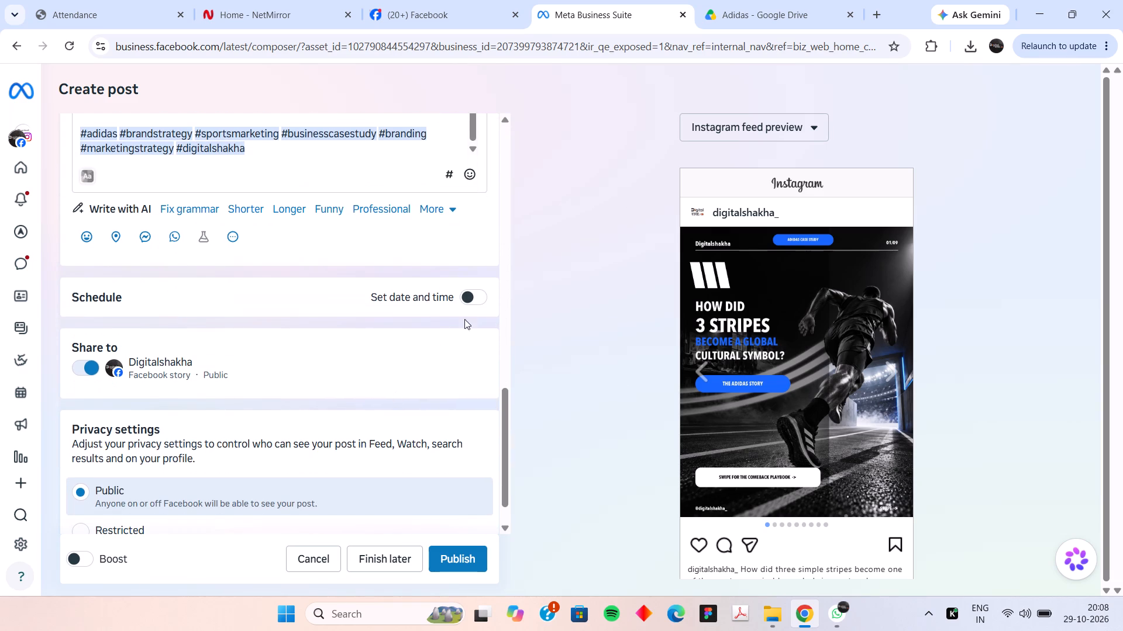
{"action": "left_click", "coordinate": [472, 301]}
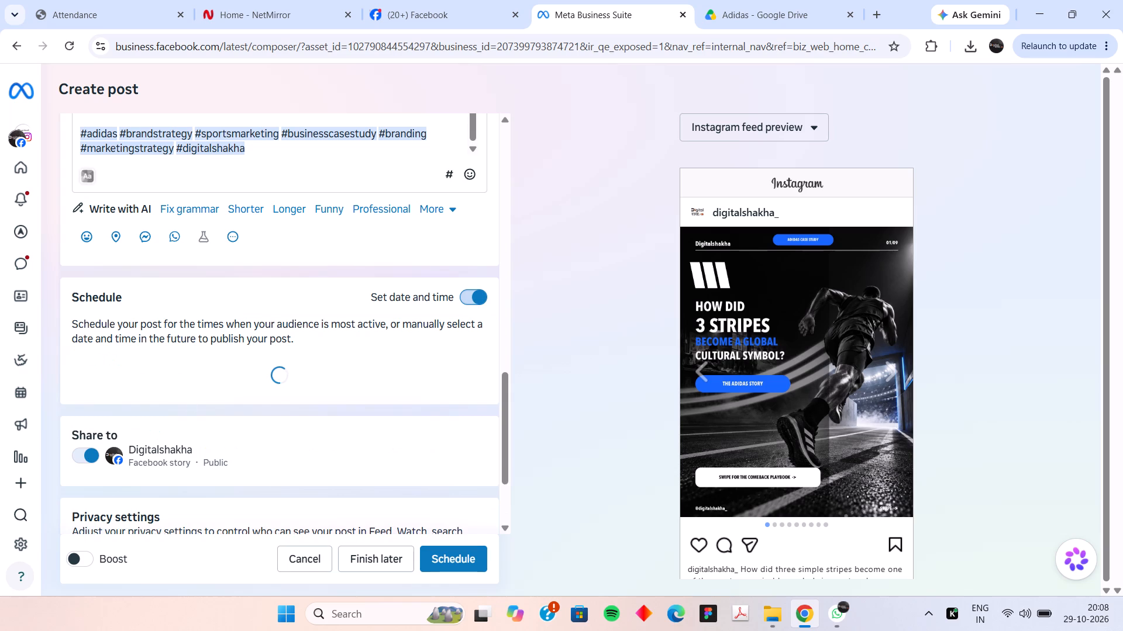
{"action": "left_click", "coordinate": [170, 388]}
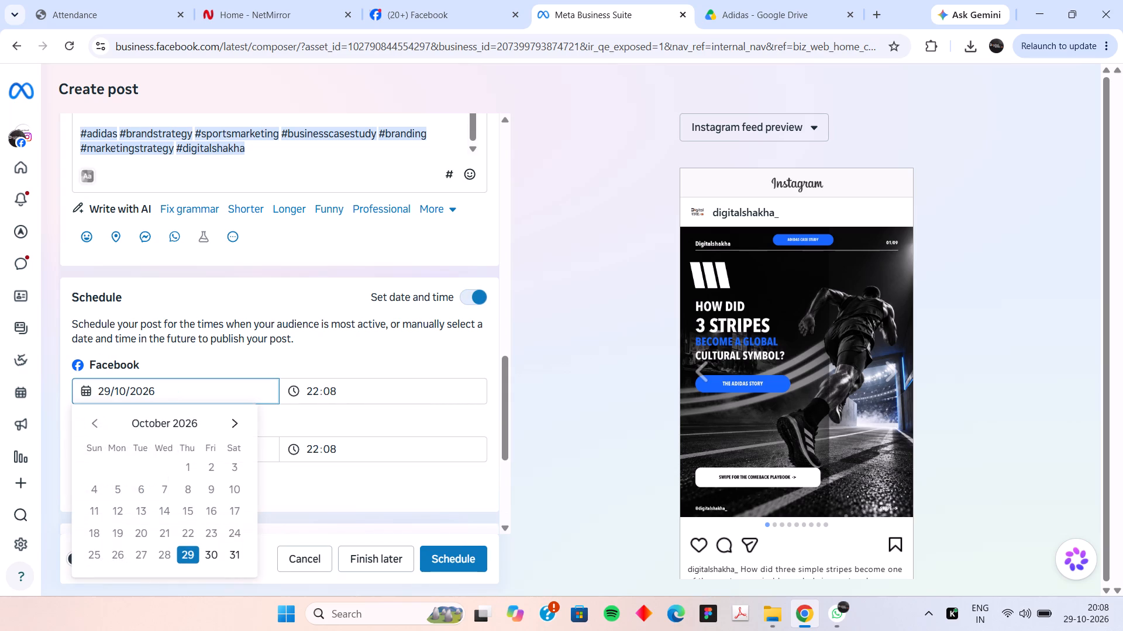
{"action": "left_click", "coordinate": [208, 552]}
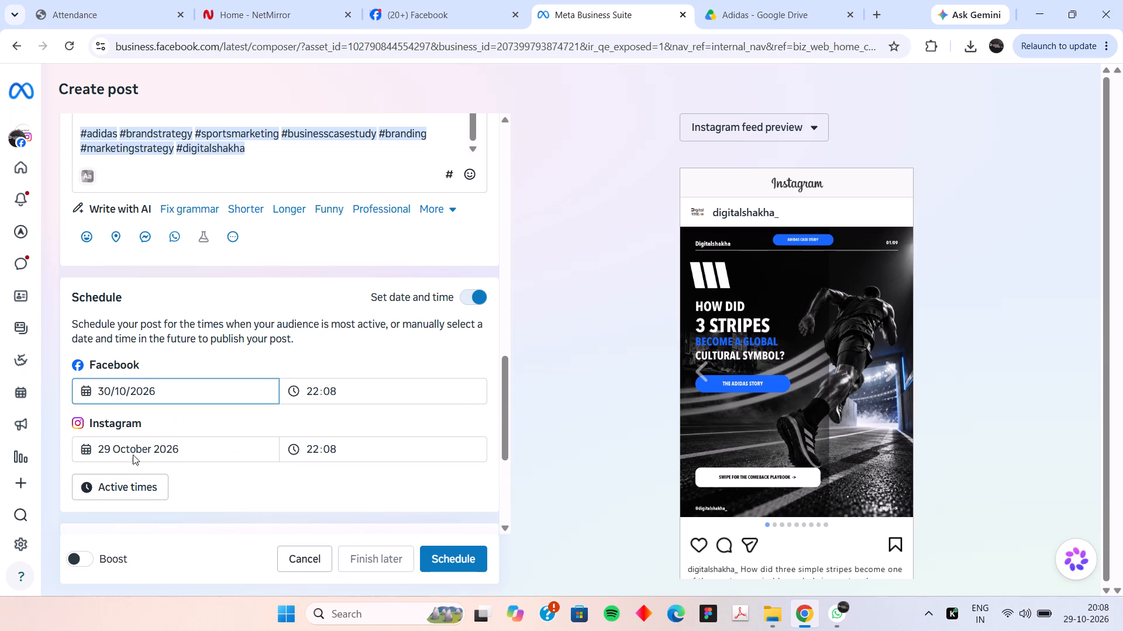
{"action": "left_click", "coordinate": [133, 455]}
{"action": "left_click", "coordinate": [212, 416]}
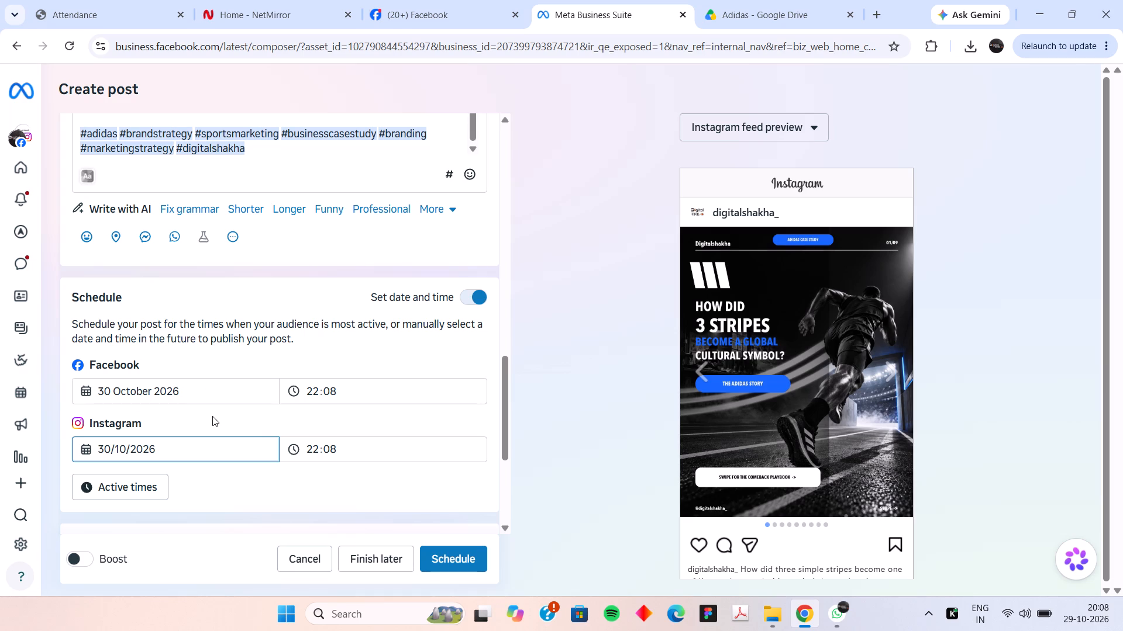
Set both the Facebook and Instagram scheduled times to 02:00.
{"action": "left_click", "coordinate": [320, 391]}
{"action": "left_click", "coordinate": [320, 391]}
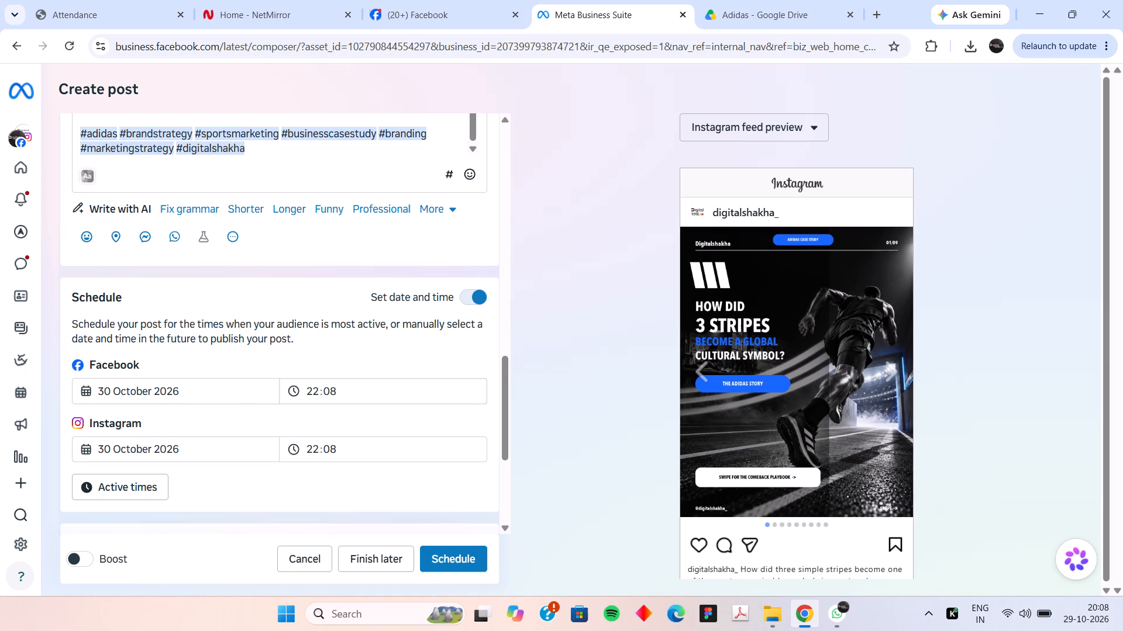
{"action": "double_click", "coordinate": [309, 393]}
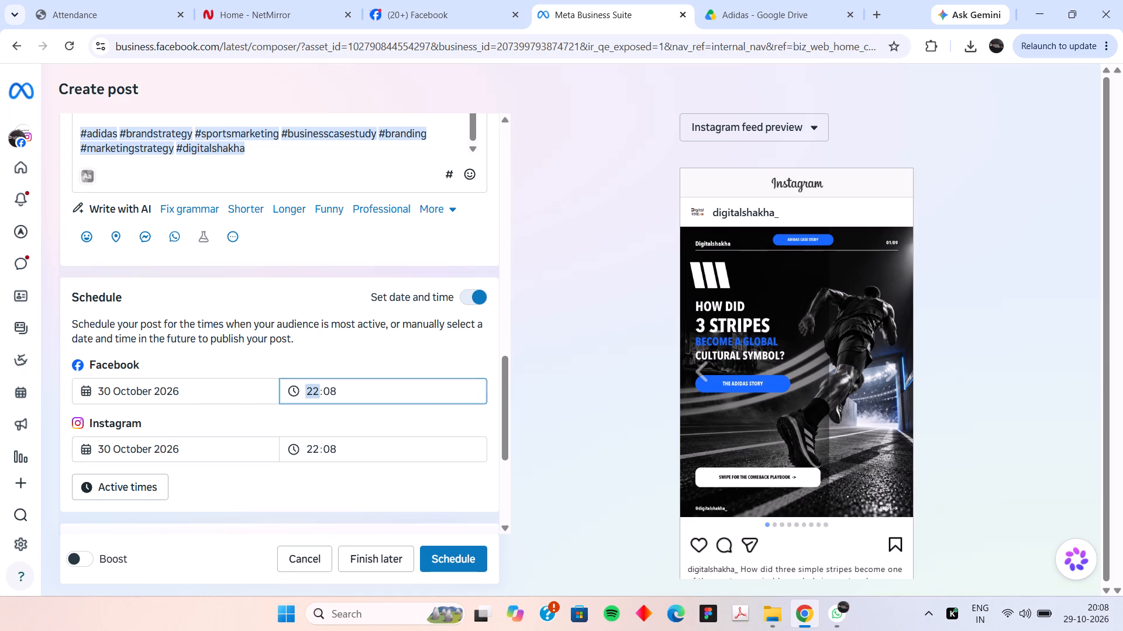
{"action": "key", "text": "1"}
{"action": "key", "text": "BackSpace"}
{"action": "scroll", "coordinate": [309, 393], "scroll_direction": "left", "scroll_amount": 1}
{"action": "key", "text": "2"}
{"action": "left_click", "coordinate": [336, 394]}
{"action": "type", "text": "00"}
{"action": "left_click", "coordinate": [311, 444]}
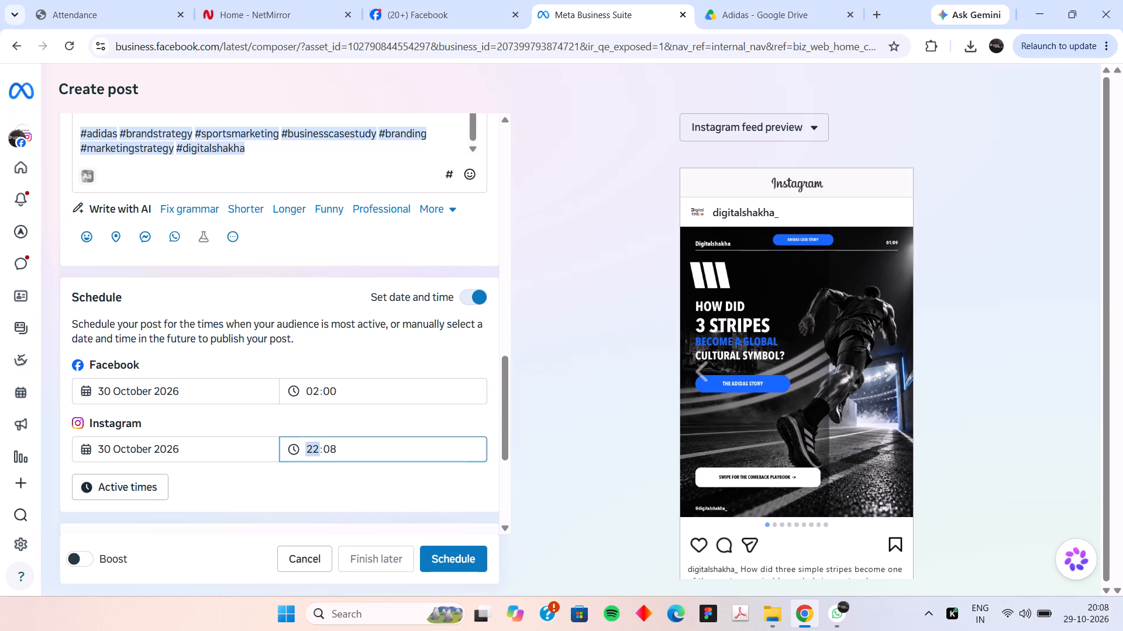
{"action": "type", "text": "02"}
{"action": "left_click", "coordinate": [328, 451]}
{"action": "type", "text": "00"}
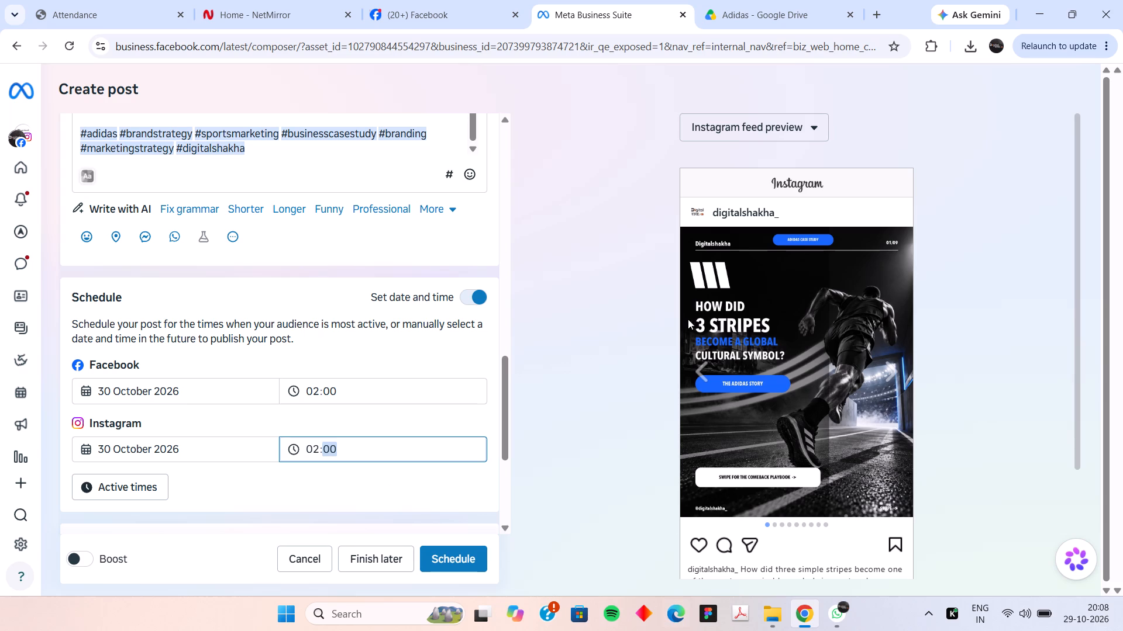
In Google Drive, close the Adidas caption file, go back to the final case study folder and preview its .DS_Store file.
{"action": "left_click", "coordinate": [729, 0]}
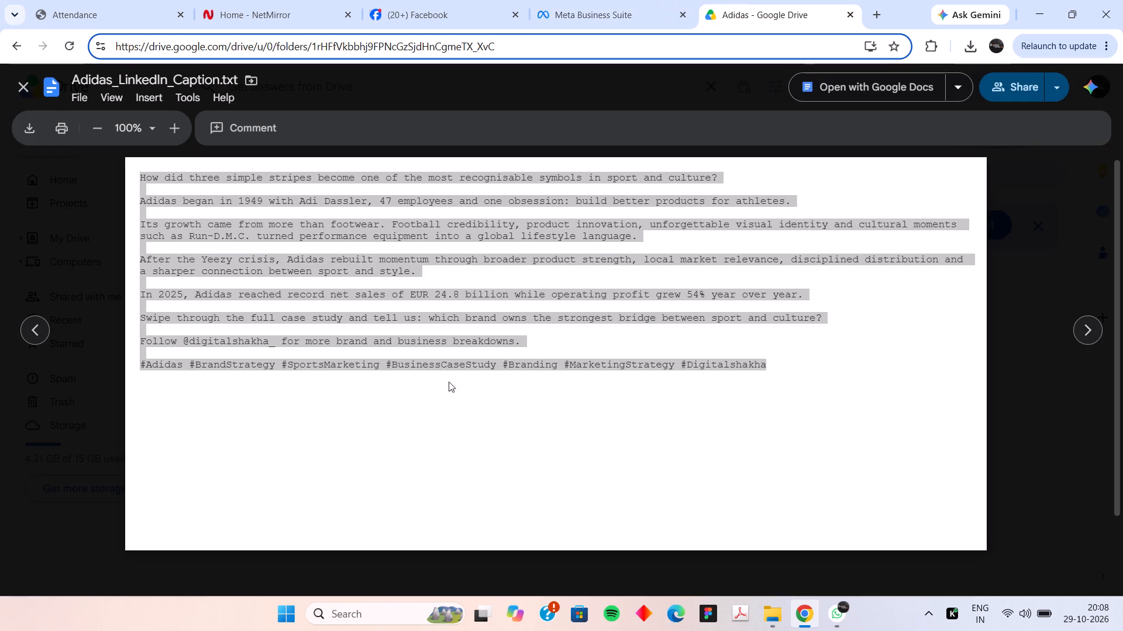
{"action": "scroll", "coordinate": [443, 391], "scroll_direction": "up", "scroll_amount": 10}
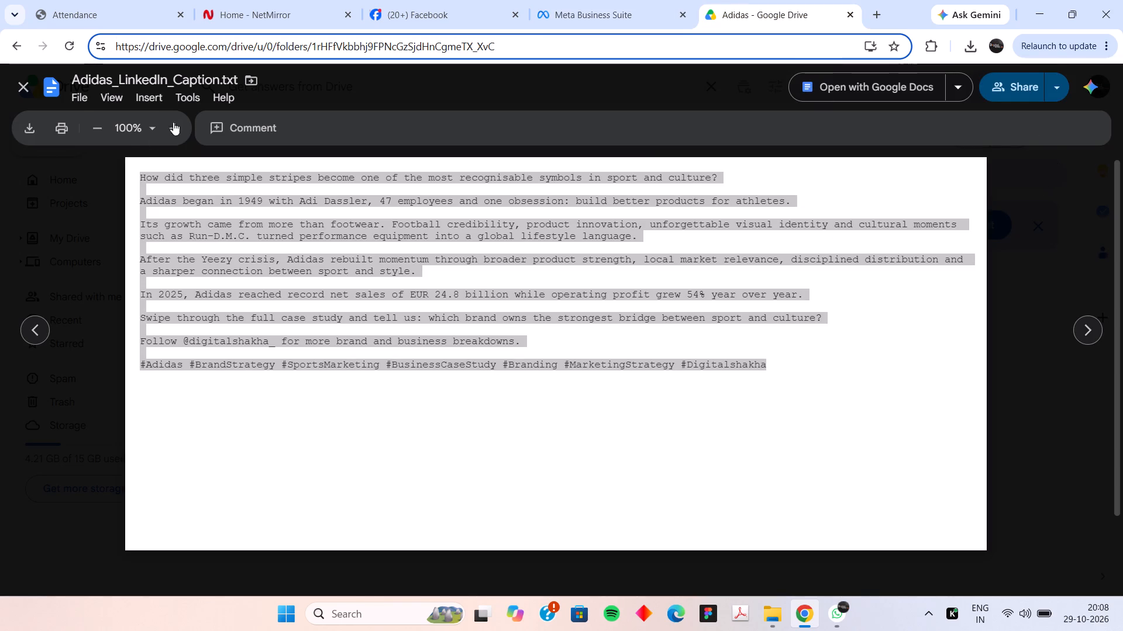
{"action": "left_click", "coordinate": [35, 85]}
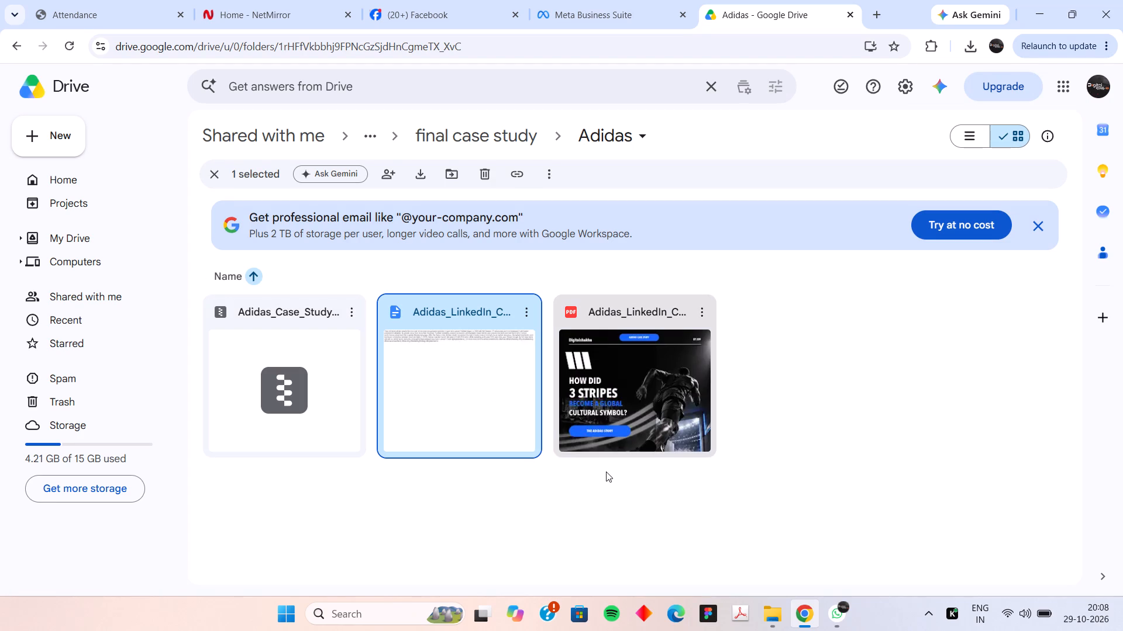
{"action": "scroll", "coordinate": [201, 164], "scroll_direction": "right", "scroll_amount": 1}
{"action": "left_click", "coordinate": [218, 178]}
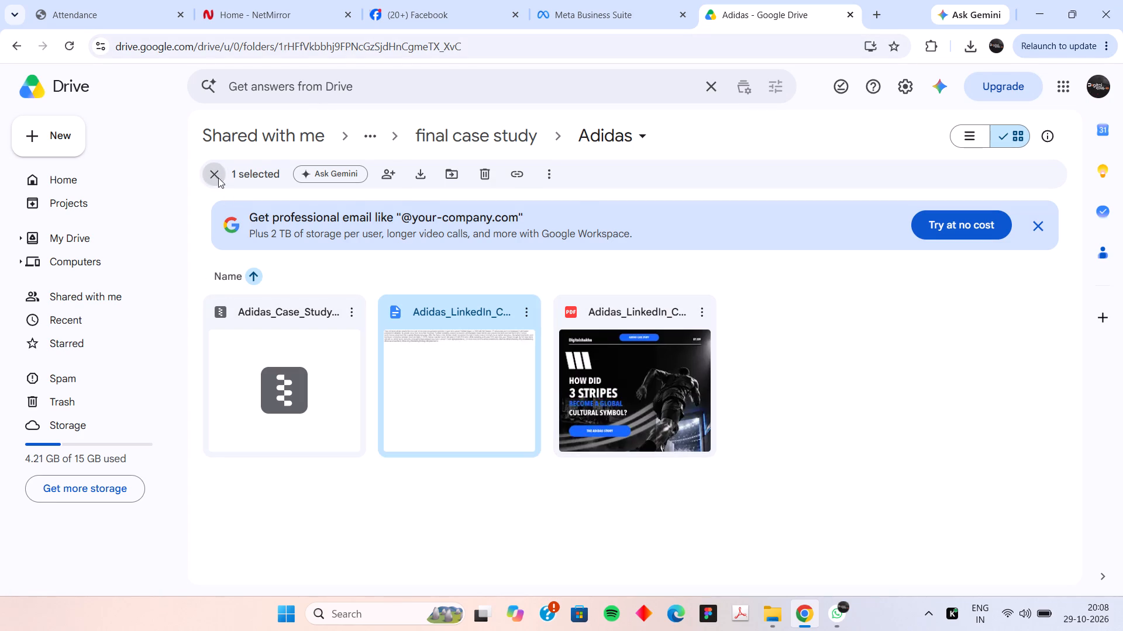
{"action": "left_click", "coordinate": [22, 49]}
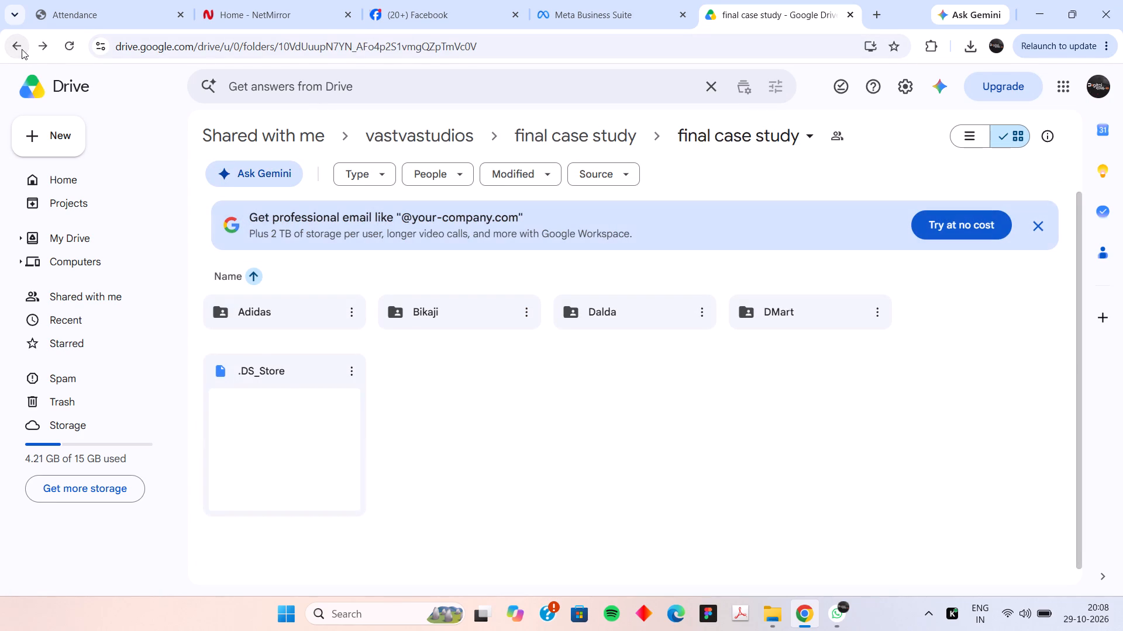
{"action": "double_click", "coordinate": [290, 430]}
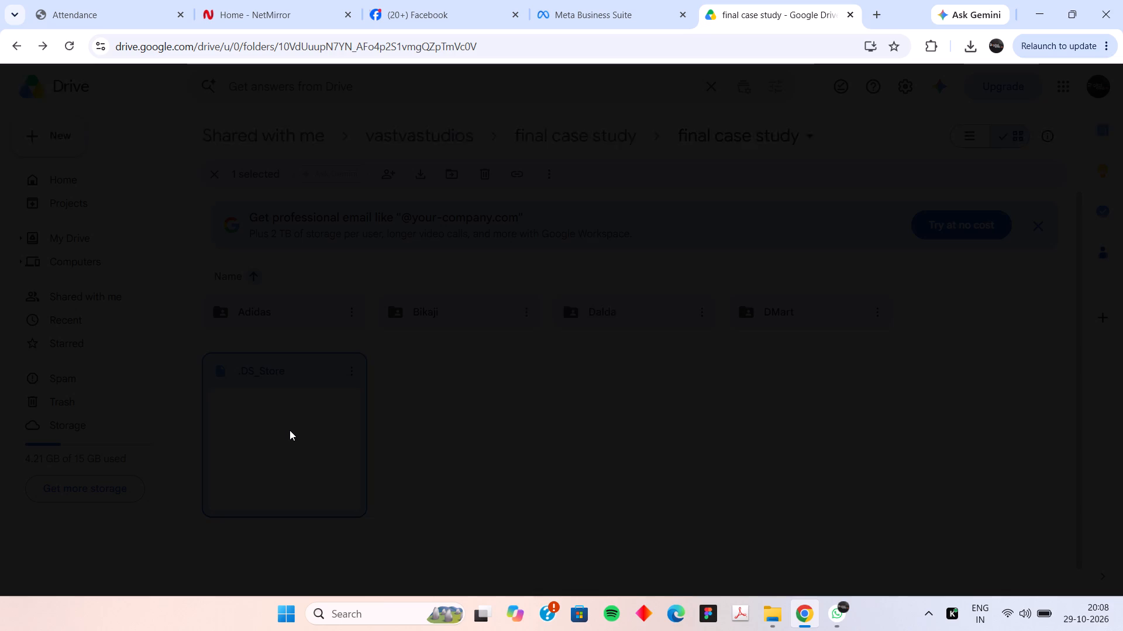
{"action": "left_click", "coordinate": [28, 85]}
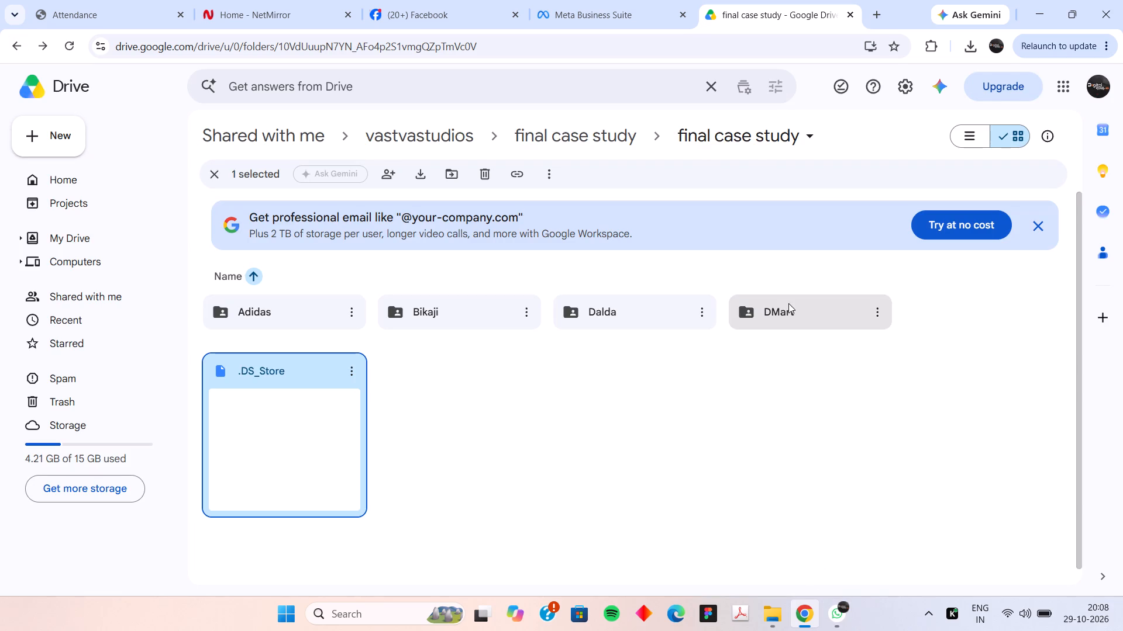
Return to Meta Business Suite, review the Adidas post's settings and caption, and schedule the post.
{"action": "left_click", "coordinate": [674, 0]}
{"action": "scroll", "coordinate": [364, 289], "scroll_direction": "down", "scroll_amount": 1}
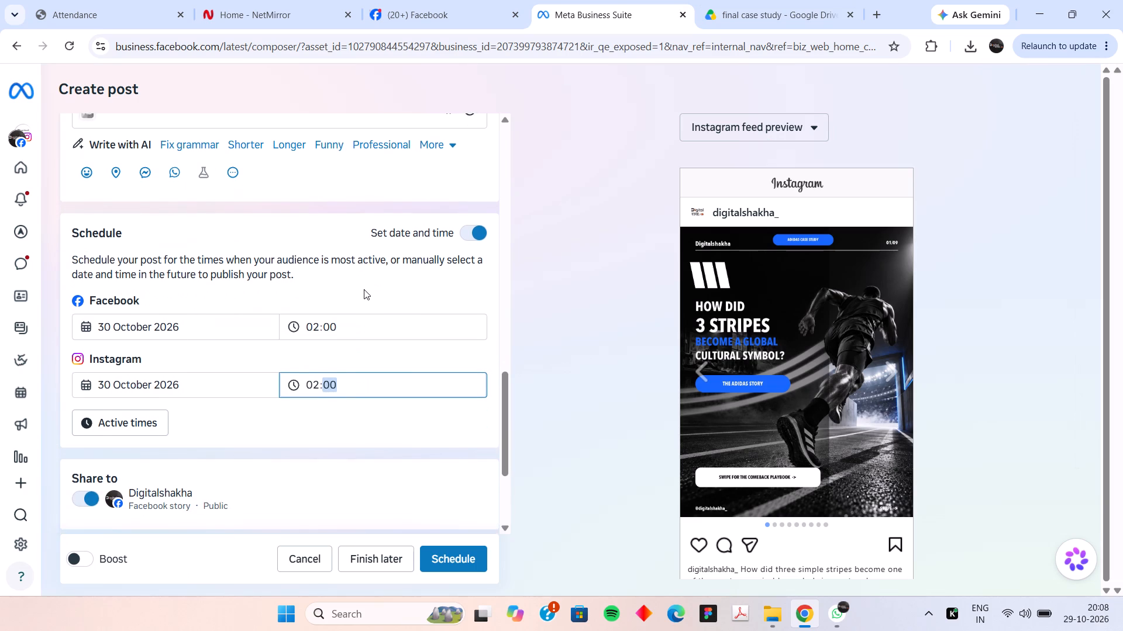
{"action": "scroll", "coordinate": [364, 289], "scroll_direction": "down", "scroll_amount": 1}
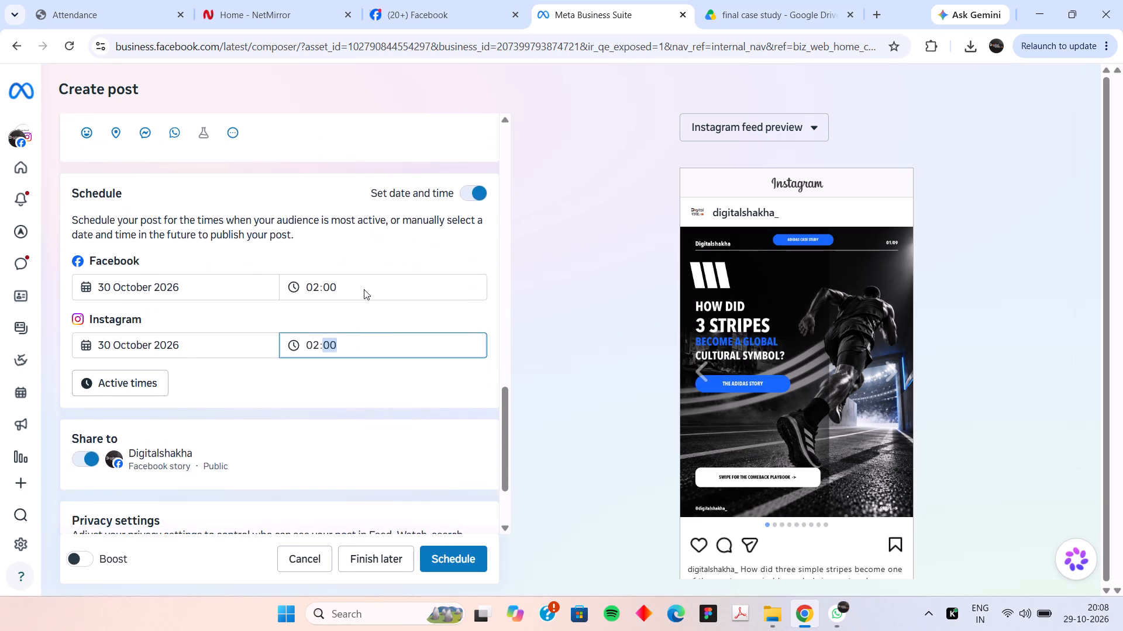
{"action": "scroll", "coordinate": [364, 289], "scroll_direction": "down", "scroll_amount": 1}
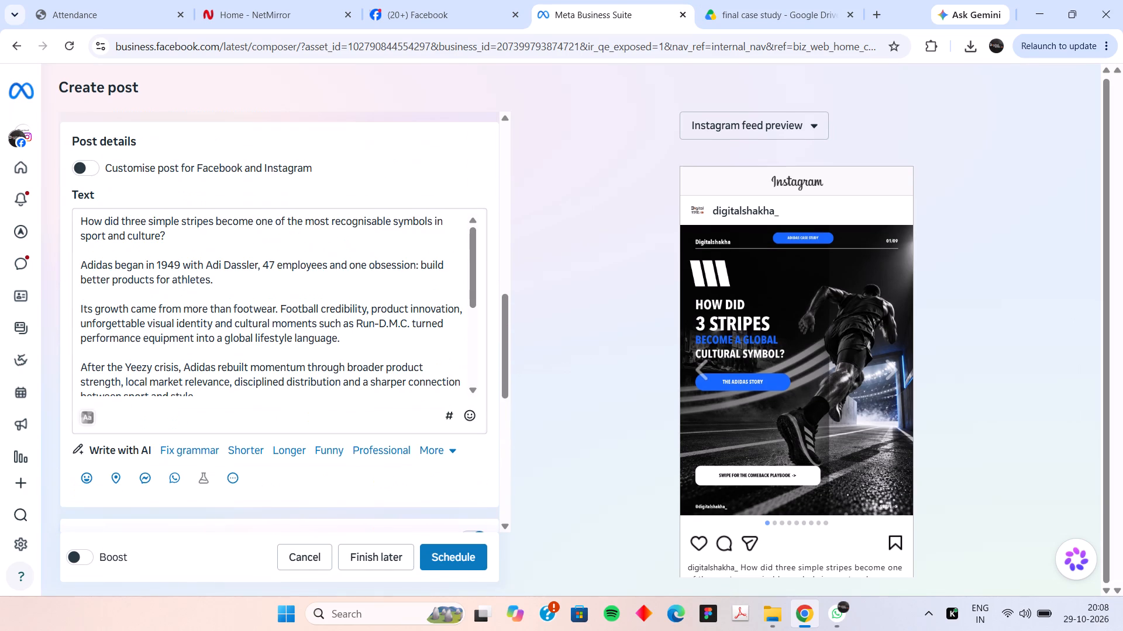
{"action": "left_click", "coordinate": [444, 546]}
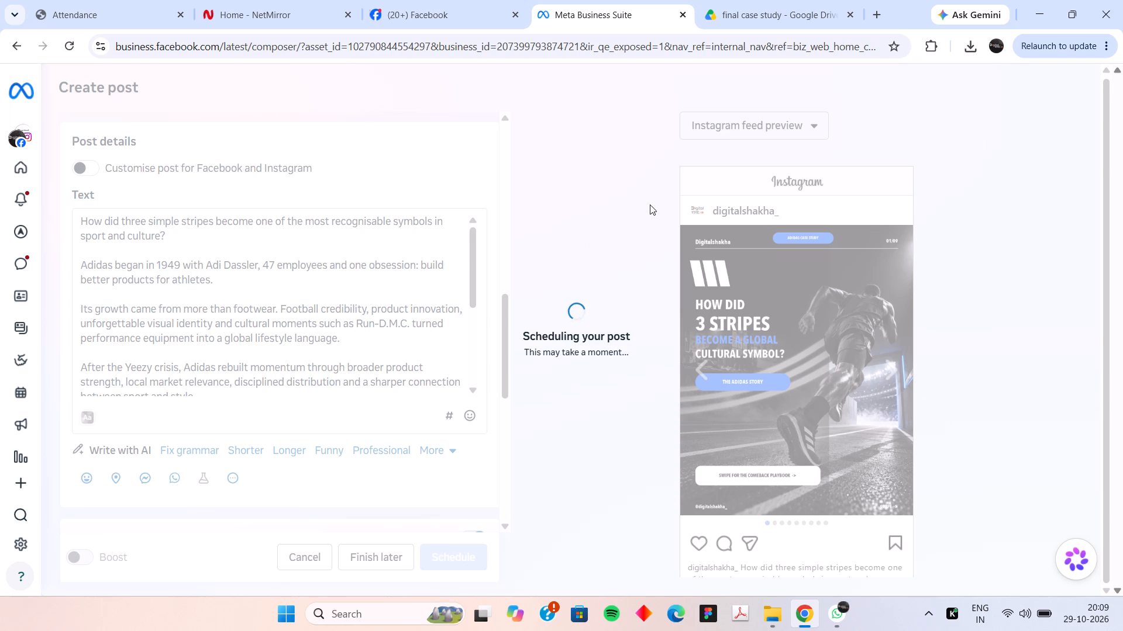
Search Google for "linkedin" in a new browser tab and open the LinkedIn India site.
{"action": "left_click", "coordinate": [871, 15]}
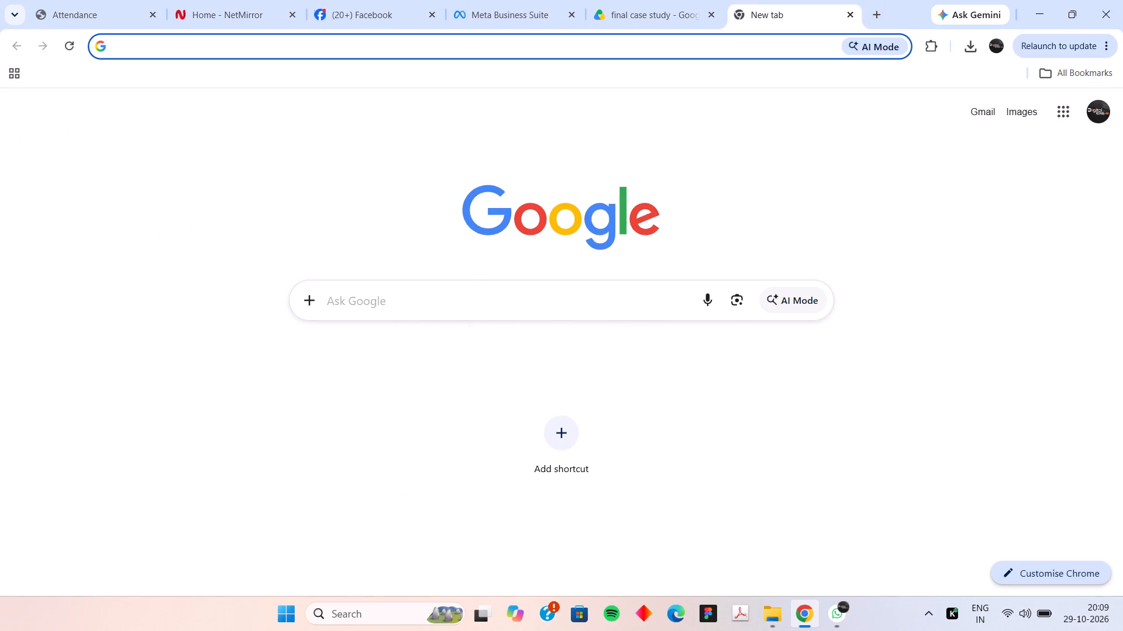
{"action": "left_click", "coordinate": [449, 289]}
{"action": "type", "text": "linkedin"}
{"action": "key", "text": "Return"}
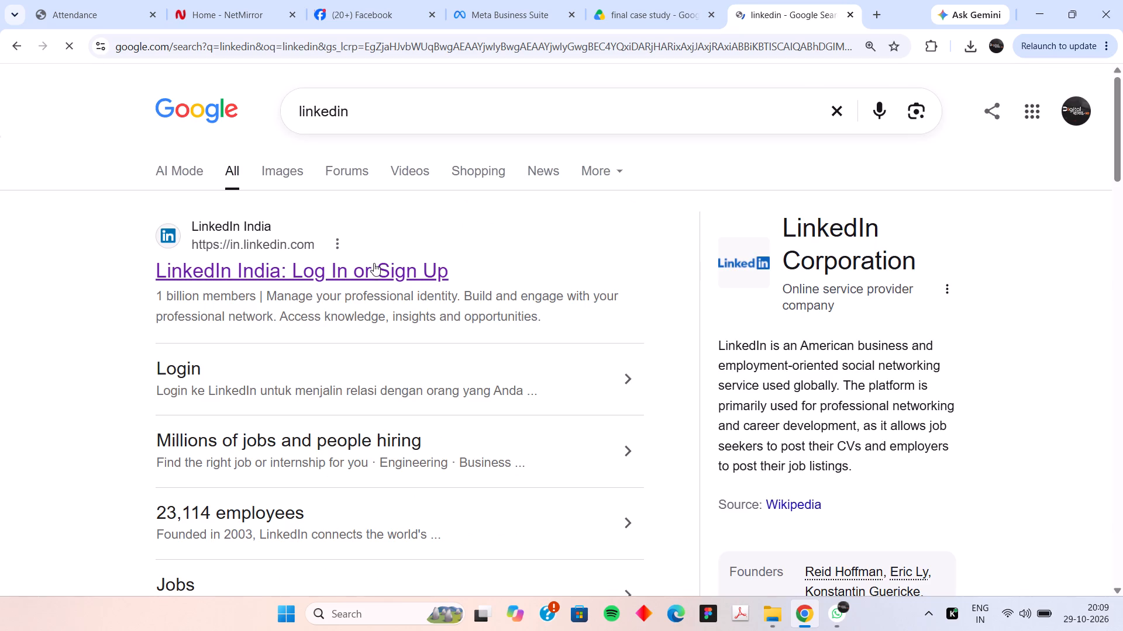
{"action": "left_click", "coordinate": [374, 262]}
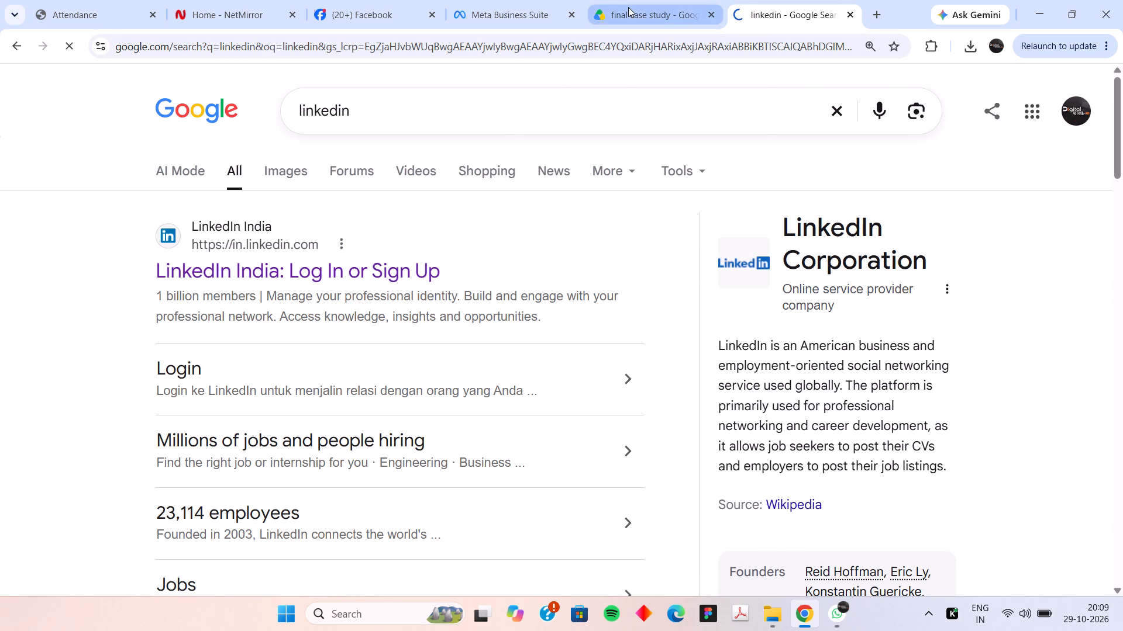
Go to the Meta Business Suite Planner, dismiss the event creation introduction and check the scheduled Adidas posts.
{"action": "left_click", "coordinate": [628, 7]}
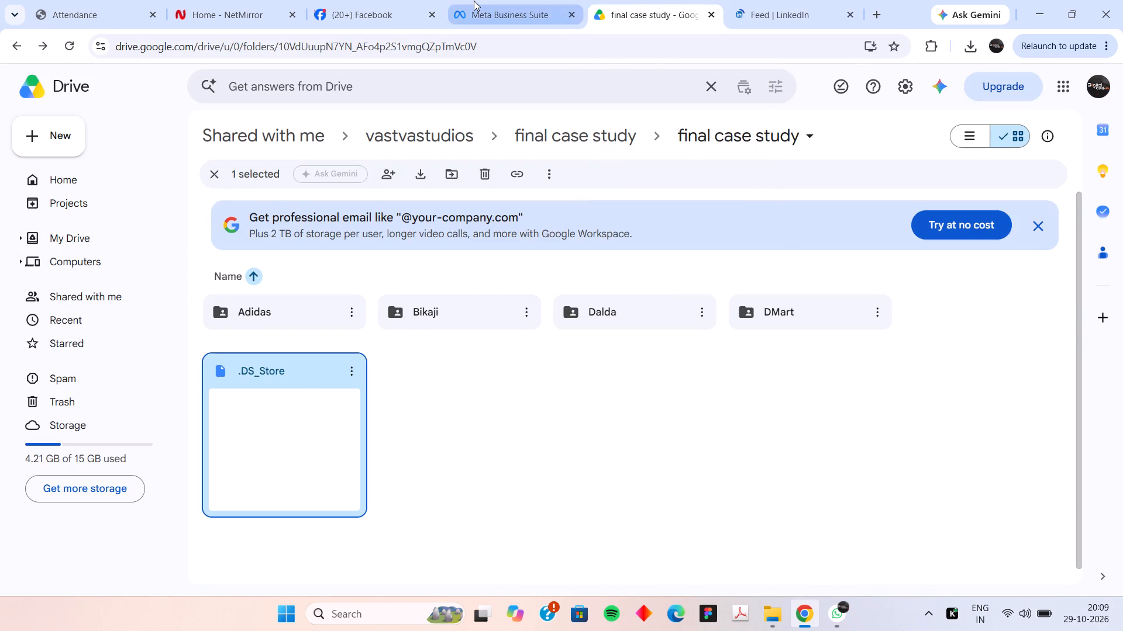
{"action": "left_click", "coordinate": [474, 1]}
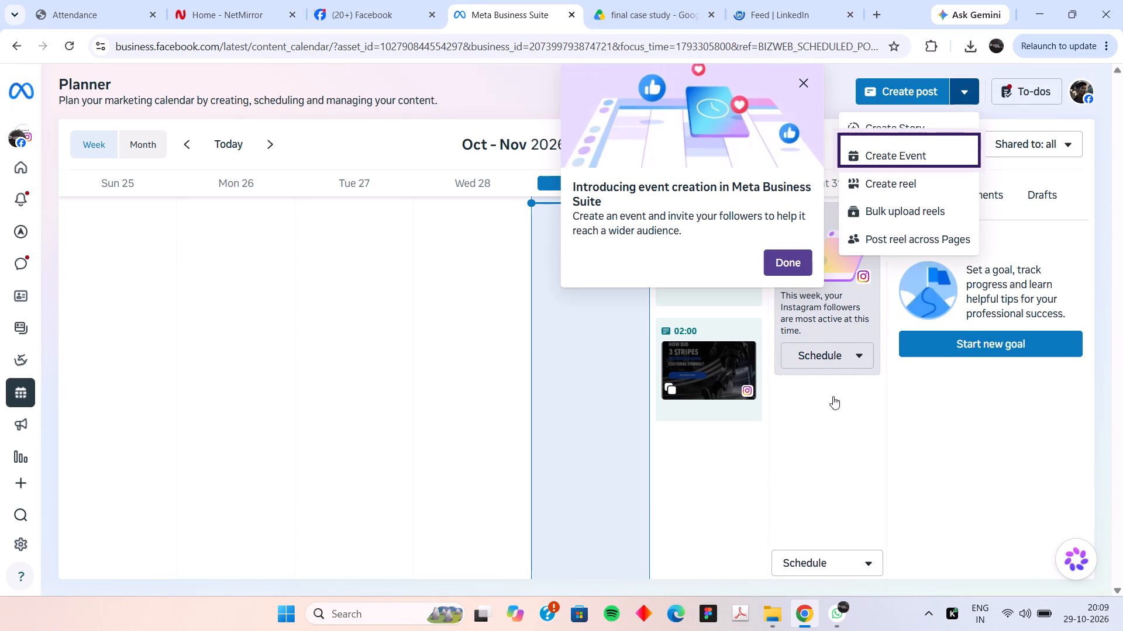
{"action": "left_click", "coordinate": [966, 405]}
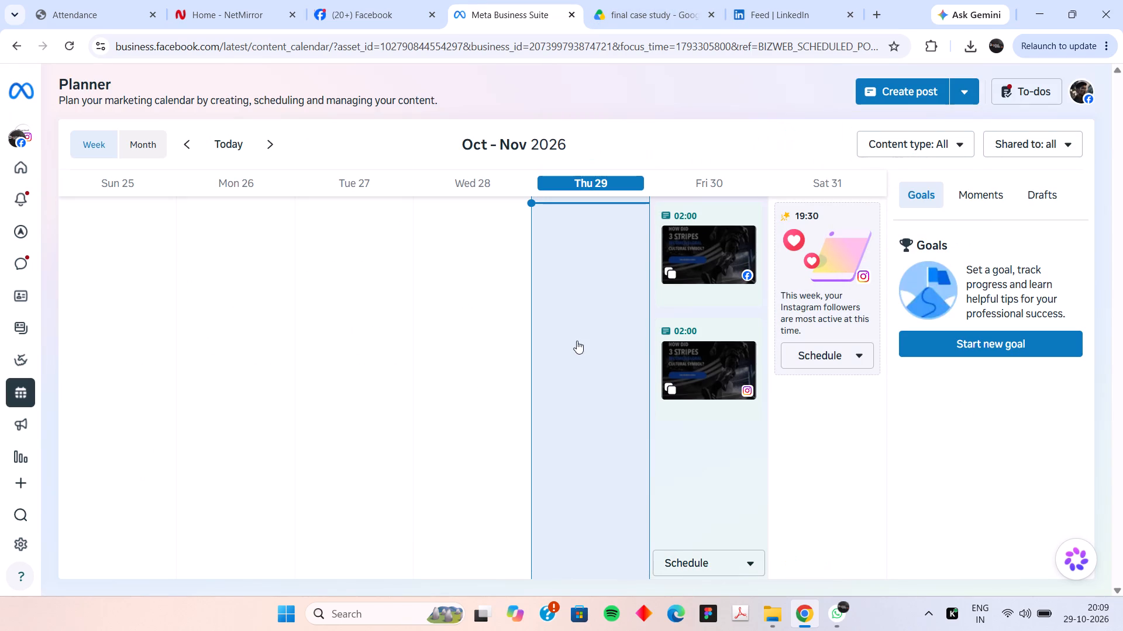
Switch to the LinkedIn feed.
{"action": "left_click", "coordinate": [824, 0]}
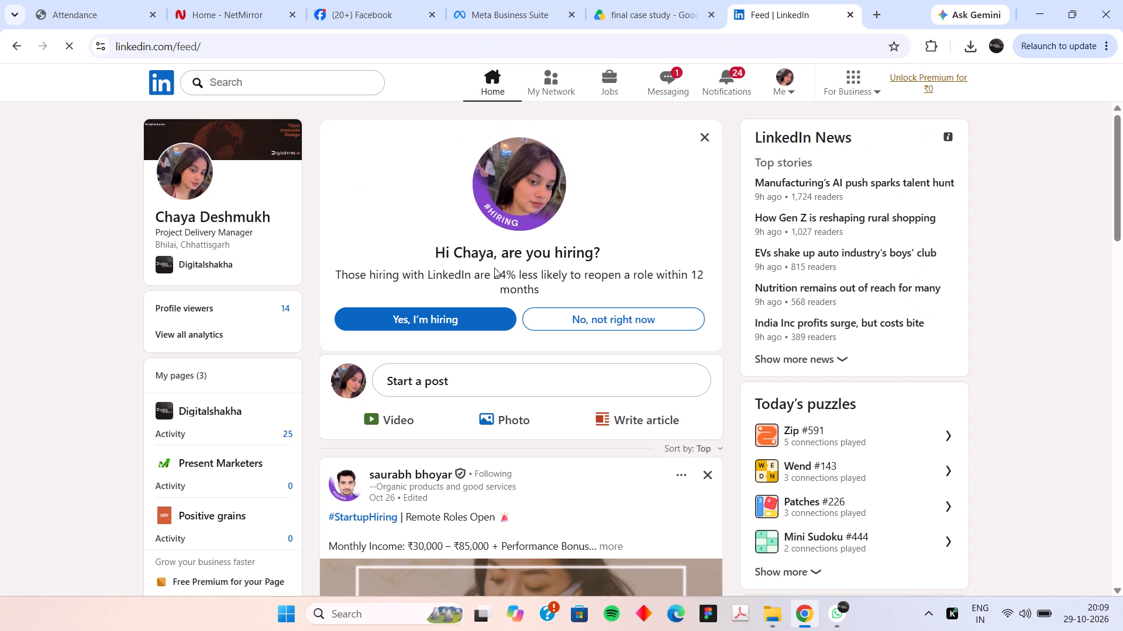
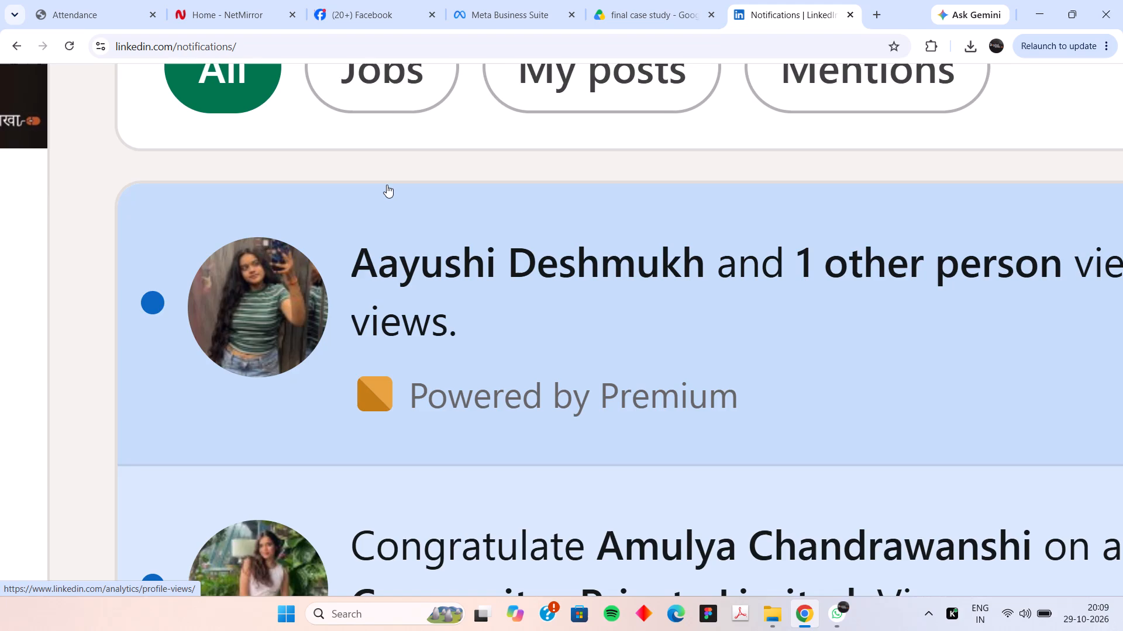
Open the notification about a connection's new position at Sumip Composites Private Limited and open that job update in the feed.
{"action": "scroll", "coordinate": [387, 185], "scroll_direction": "left", "scroll_amount": 2}
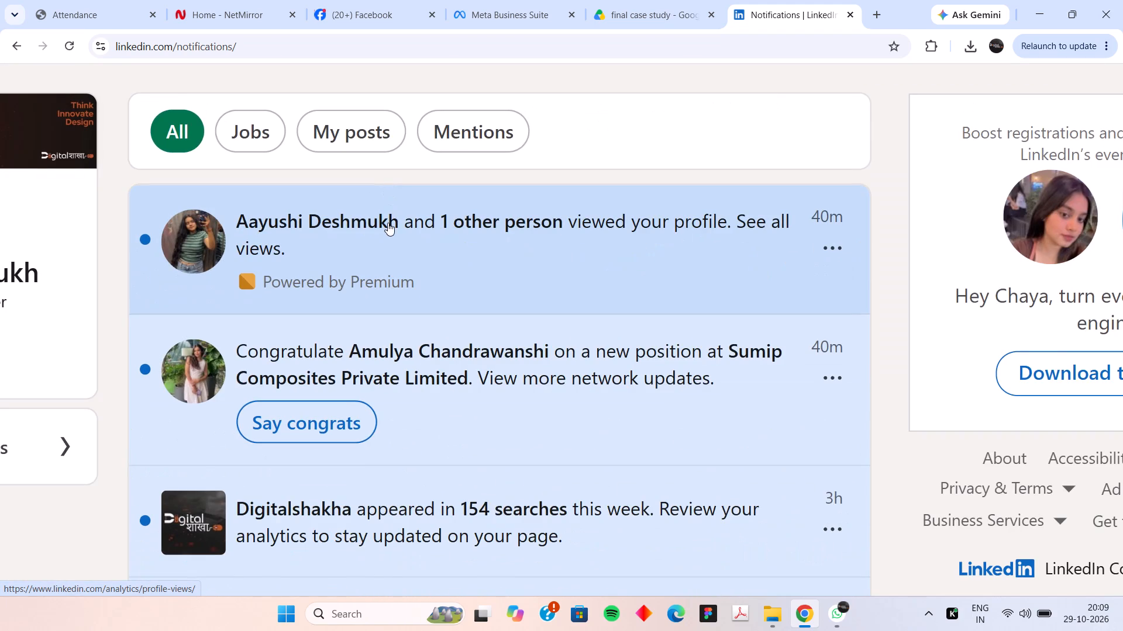
{"action": "scroll", "coordinate": [388, 223], "scroll_direction": "down", "scroll_amount": 2}
{"action": "scroll", "coordinate": [521, 213], "scroll_direction": "up", "scroll_amount": 1}
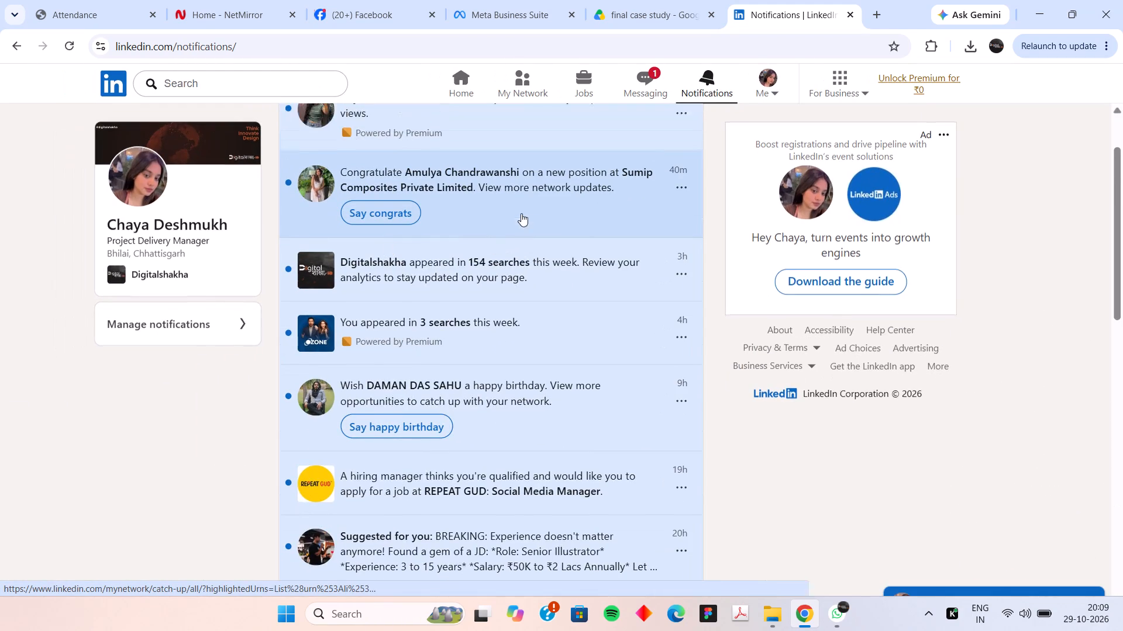
{"action": "scroll", "coordinate": [521, 213], "scroll_direction": "up", "scroll_amount": 2}
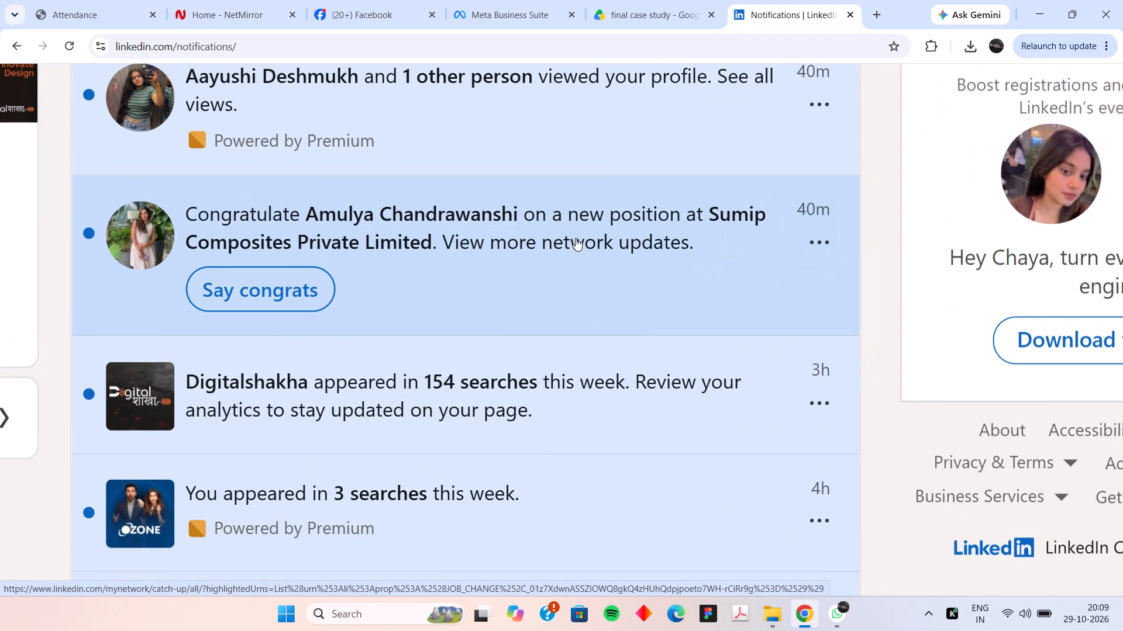
{"action": "left_click", "coordinate": [576, 238]}
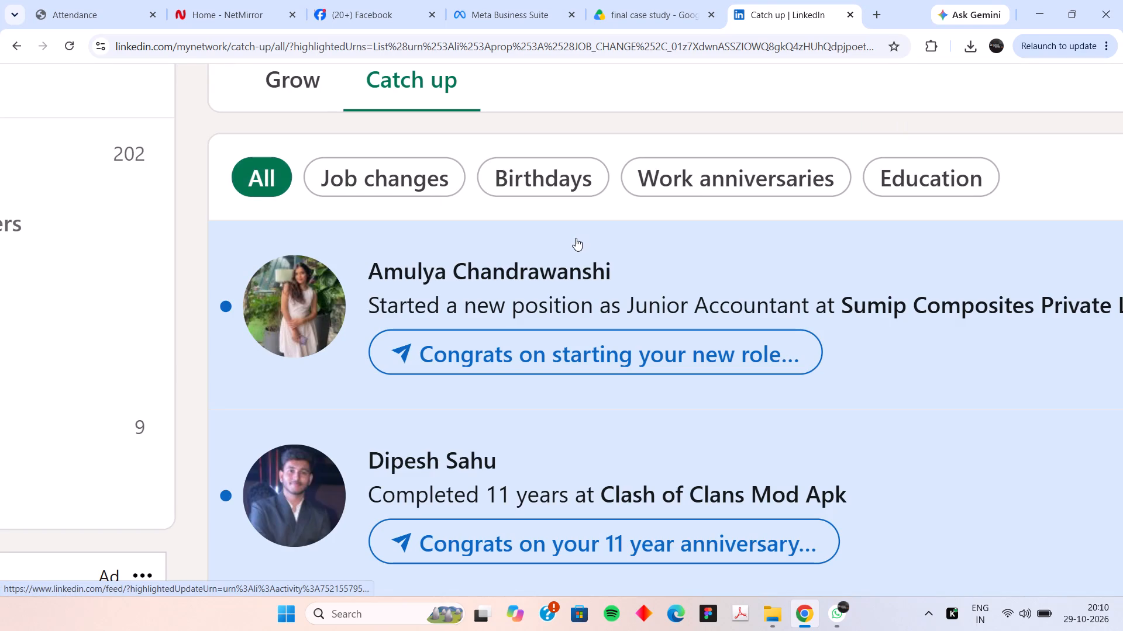
{"action": "scroll", "coordinate": [539, 294], "scroll_direction": "left", "scroll_amount": 1}
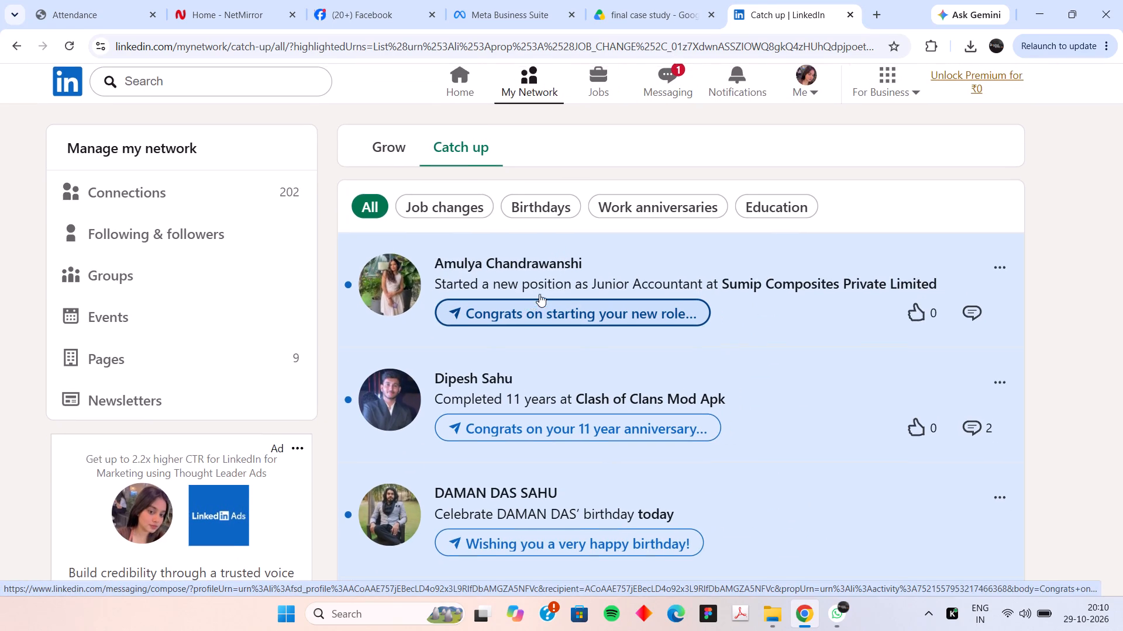
{"action": "scroll", "coordinate": [539, 294], "scroll_direction": "left", "scroll_amount": 1}
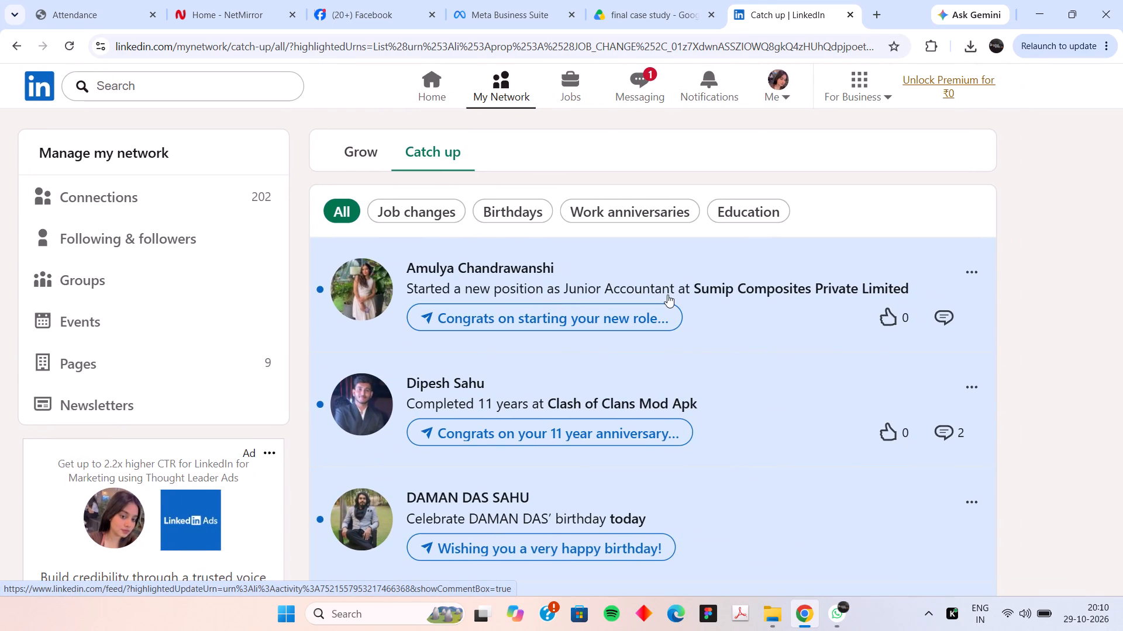
{"action": "left_click", "coordinate": [688, 284]}
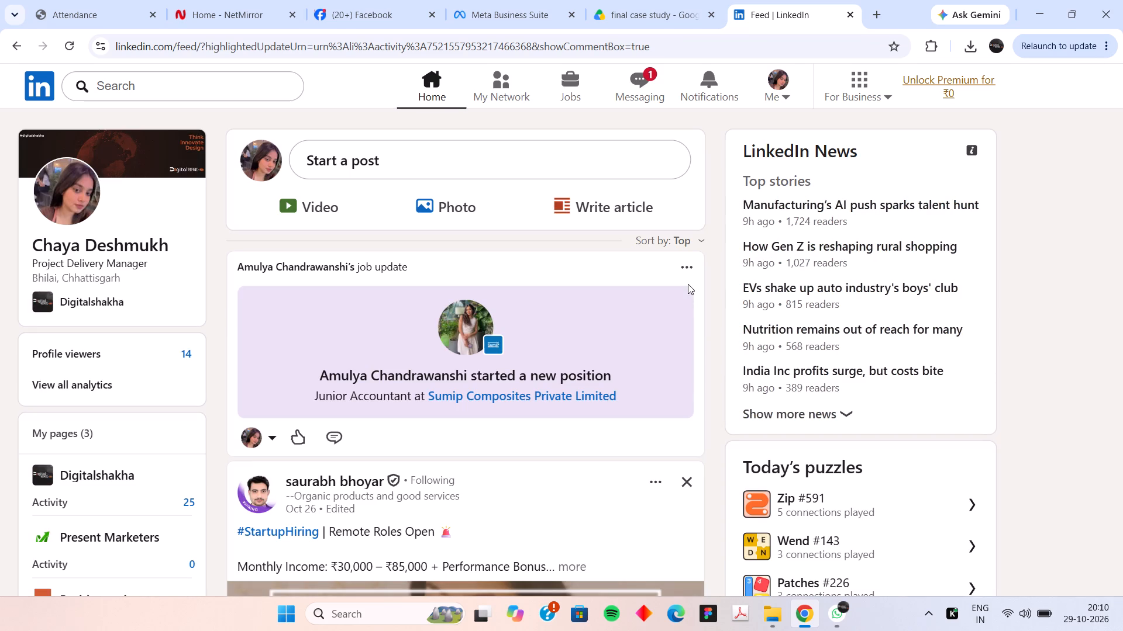
Open the connection's profile from the job update and review their activity, experience, education, skills and interests.
{"action": "scroll", "coordinate": [688, 284], "scroll_direction": "down", "scroll_amount": 1}
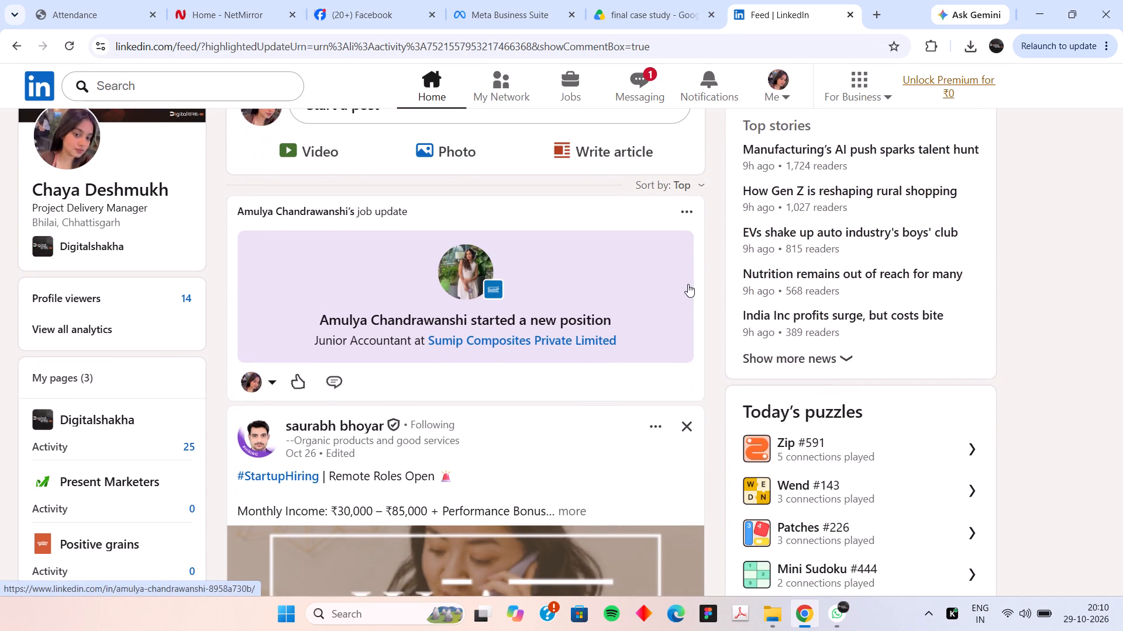
{"action": "scroll", "coordinate": [688, 284], "scroll_direction": "up", "scroll_amount": 1}
{"action": "scroll", "coordinate": [493, 346], "scroll_direction": "down", "scroll_amount": 6}
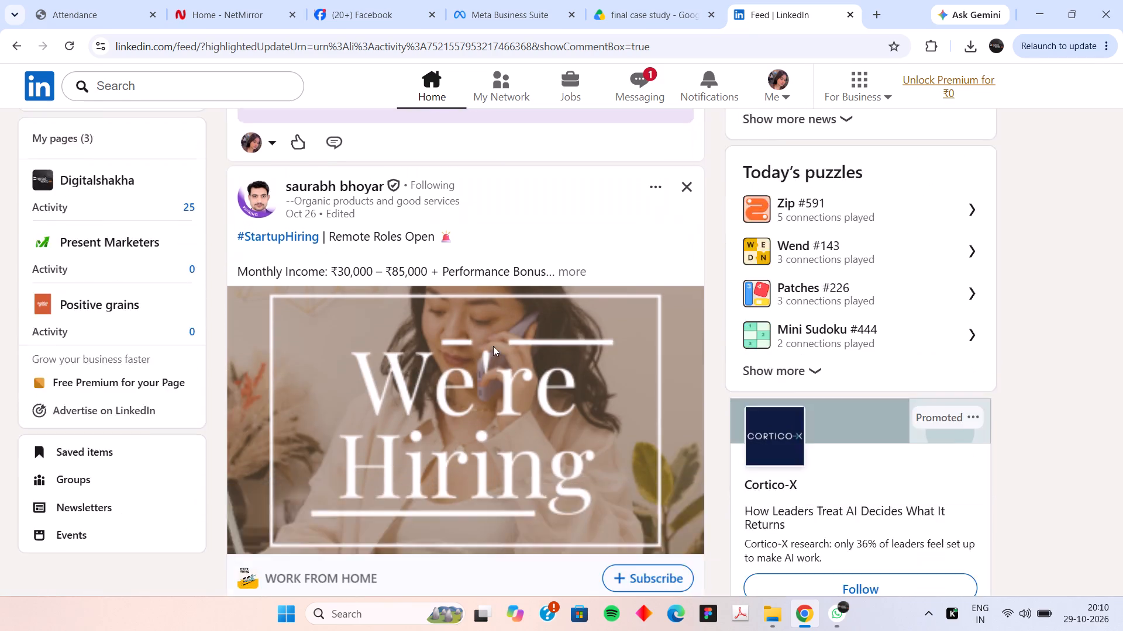
{"action": "scroll", "coordinate": [493, 346], "scroll_direction": "right", "scroll_amount": 6}
{"action": "scroll", "coordinate": [493, 346], "scroll_direction": "up", "scroll_amount": 4}
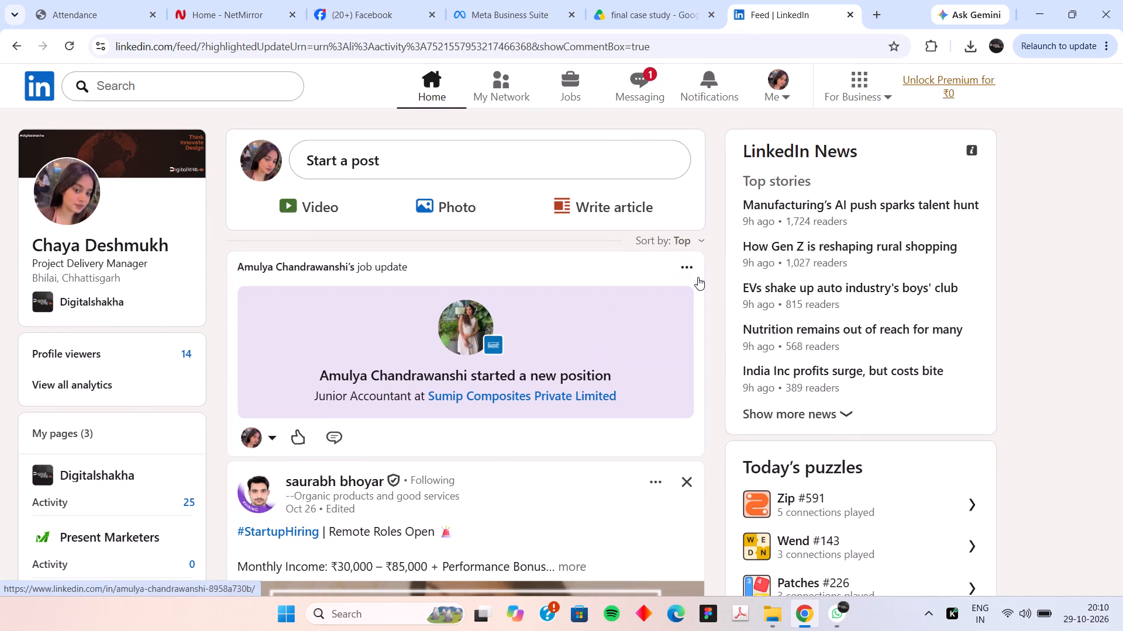
{"action": "left_click", "coordinate": [691, 268]}
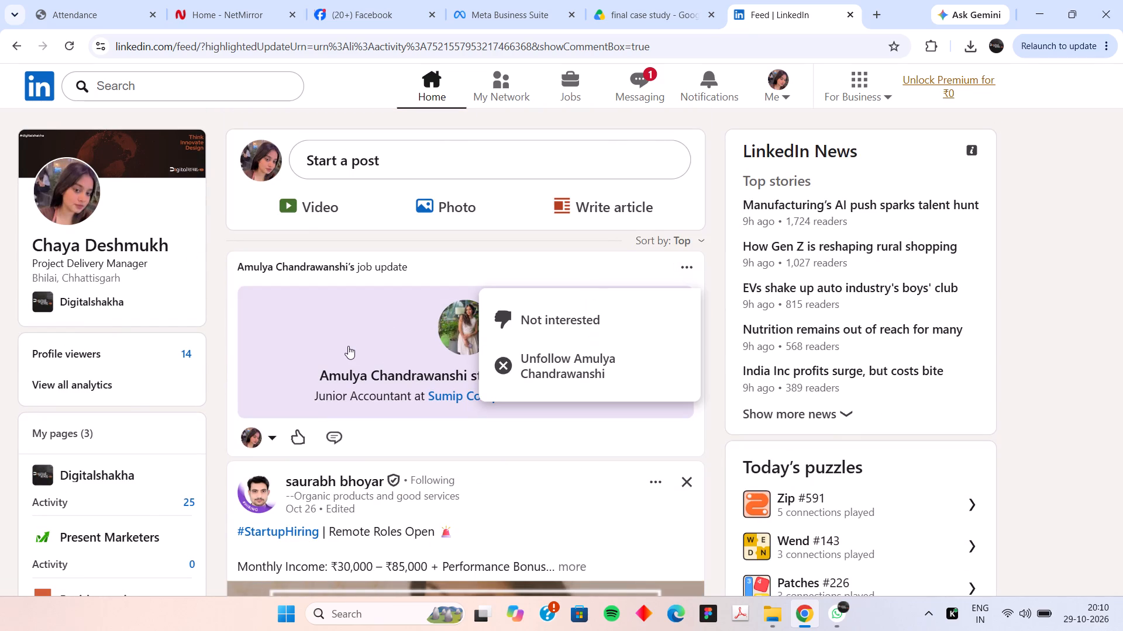
{"action": "left_click", "coordinate": [346, 346]}
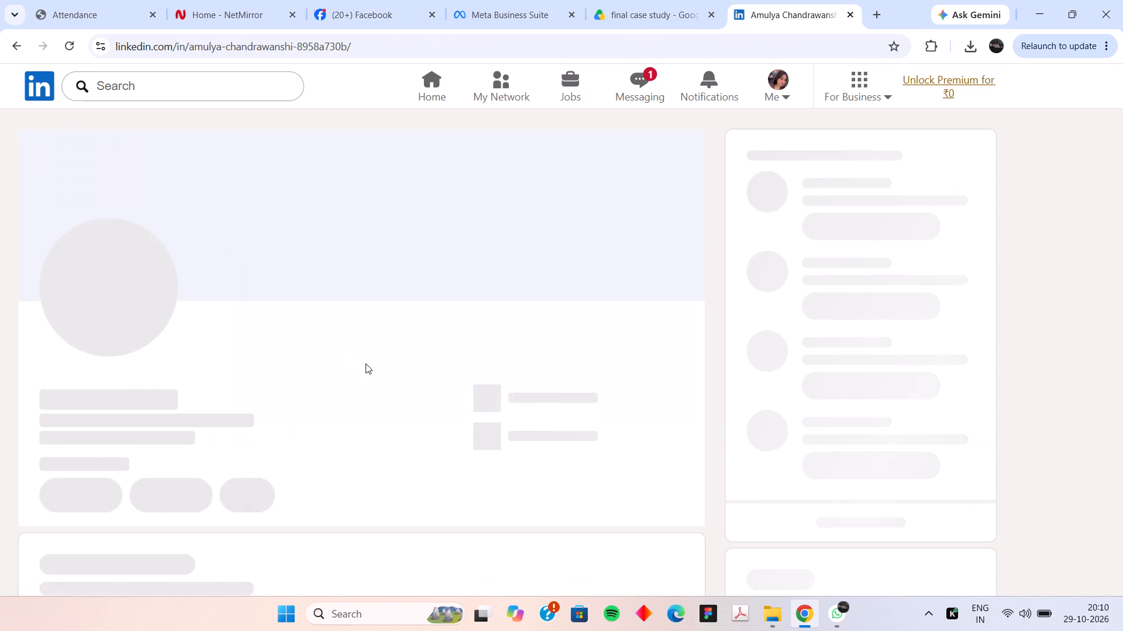
{"action": "scroll", "coordinate": [366, 363], "scroll_direction": "down", "scroll_amount": 3}
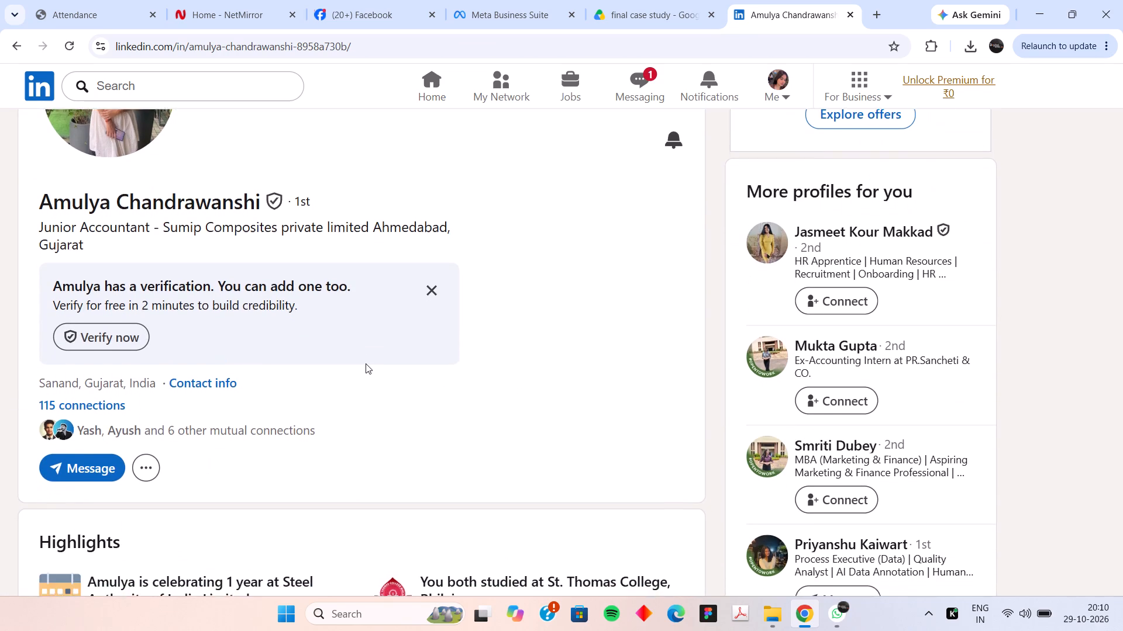
{"action": "scroll", "coordinate": [366, 363], "scroll_direction": "down", "scroll_amount": 2}
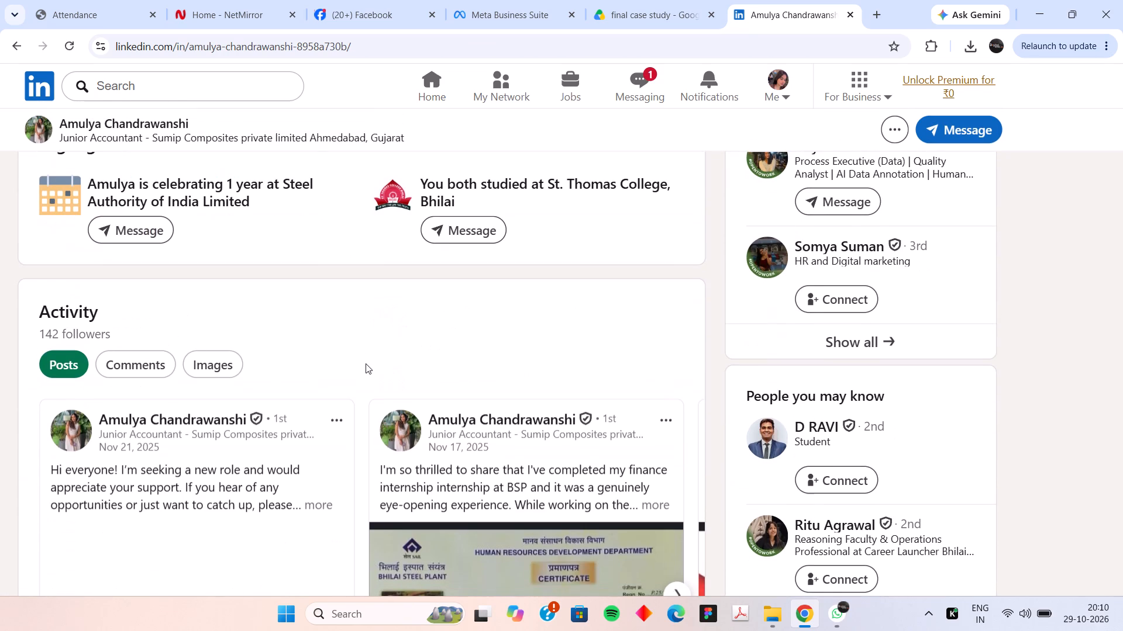
{"action": "scroll", "coordinate": [366, 363], "scroll_direction": "down", "scroll_amount": 1}
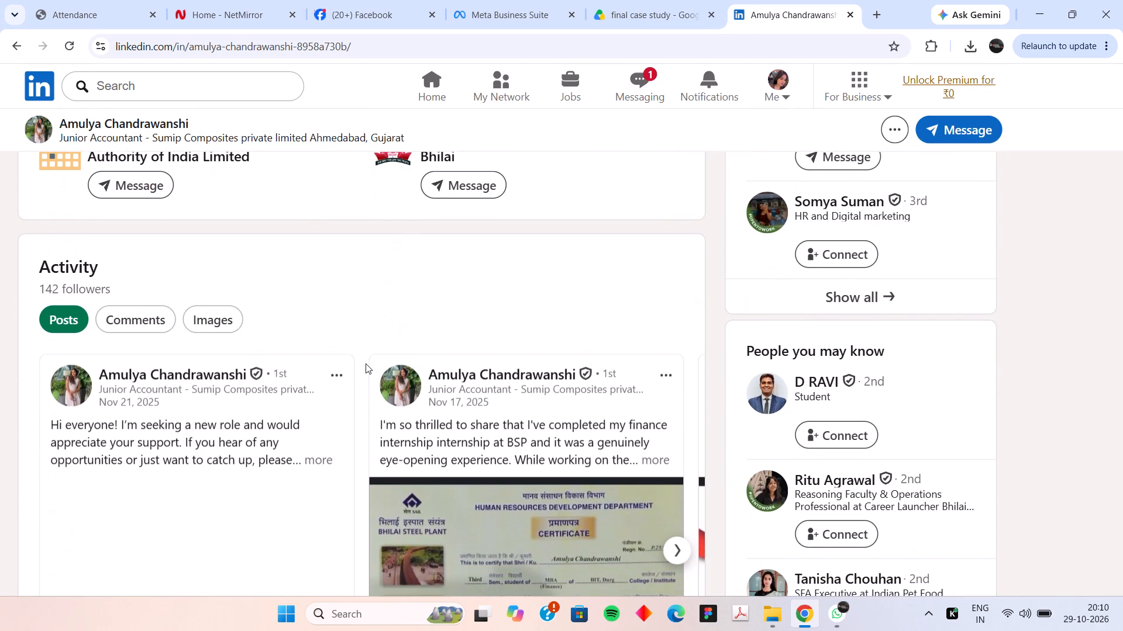
{"action": "scroll", "coordinate": [366, 363], "scroll_direction": "down", "scroll_amount": 2}
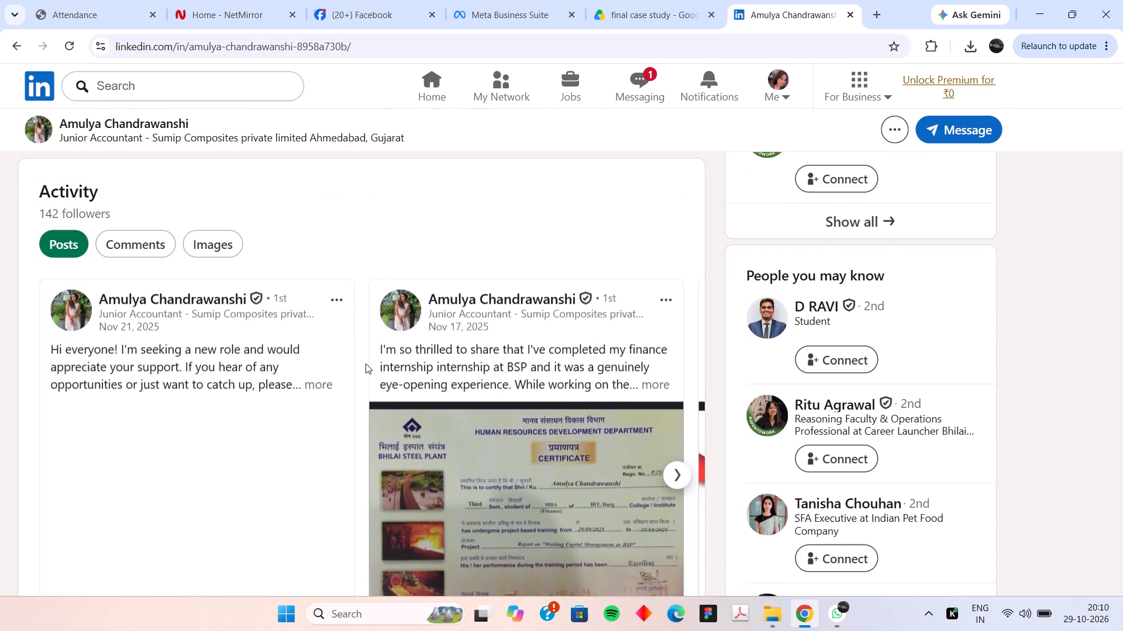
{"action": "scroll", "coordinate": [366, 363], "scroll_direction": "down", "scroll_amount": 5}
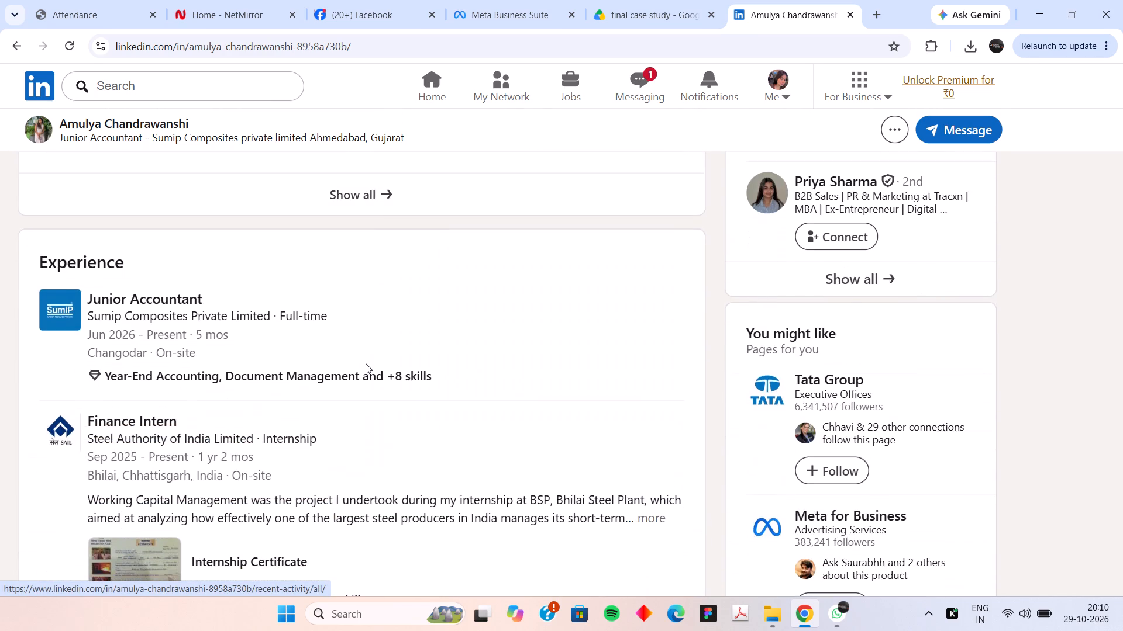
{"action": "scroll", "coordinate": [366, 363], "scroll_direction": "down", "scroll_amount": 4}
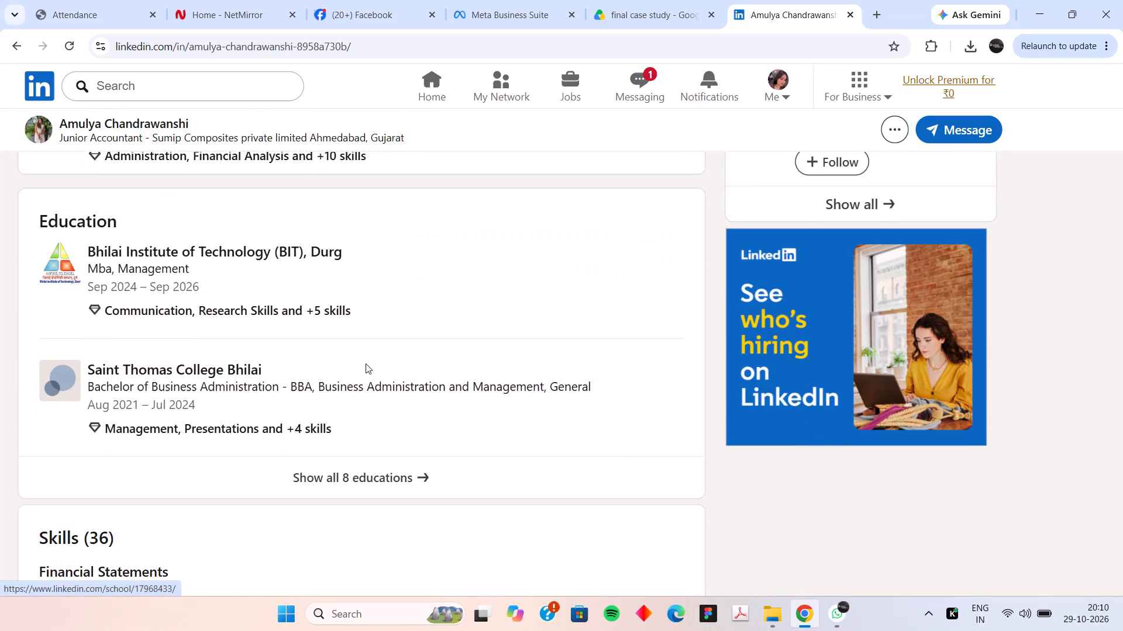
{"action": "scroll", "coordinate": [366, 363], "scroll_direction": "up", "scroll_amount": 1}
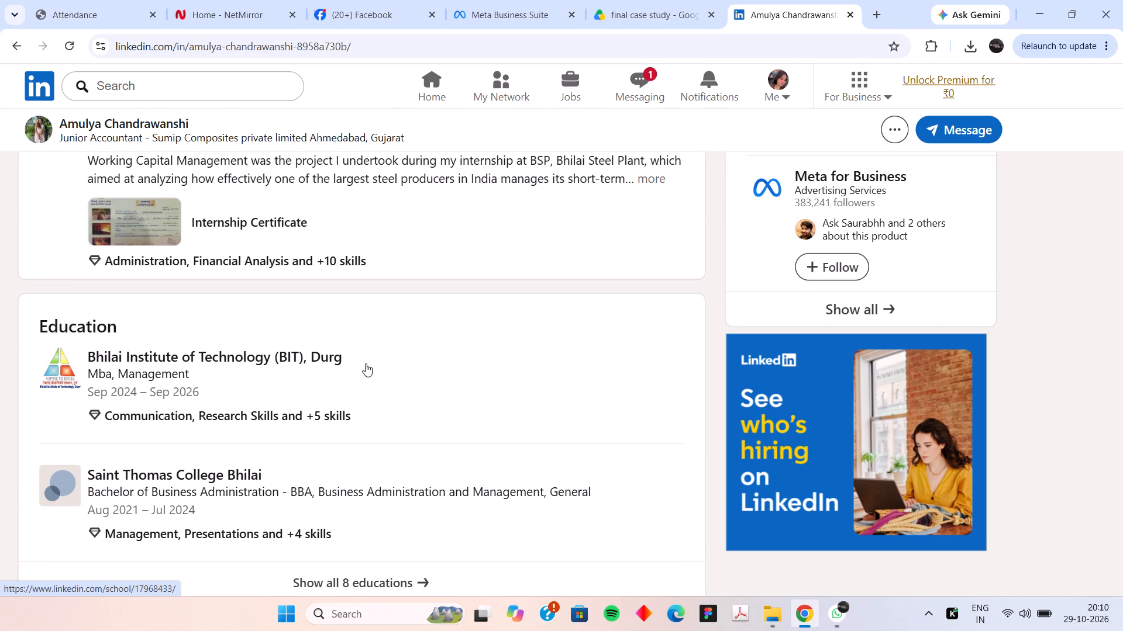
{"action": "scroll", "coordinate": [366, 363], "scroll_direction": "down", "scroll_amount": 2}
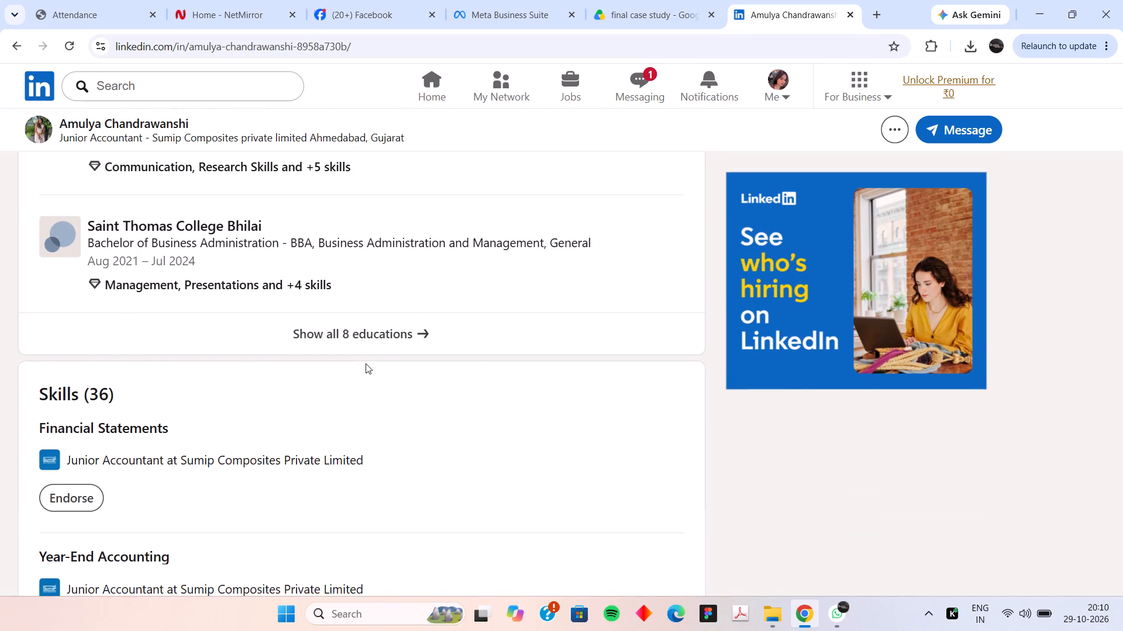
{"action": "scroll", "coordinate": [366, 363], "scroll_direction": "down", "scroll_amount": 4}
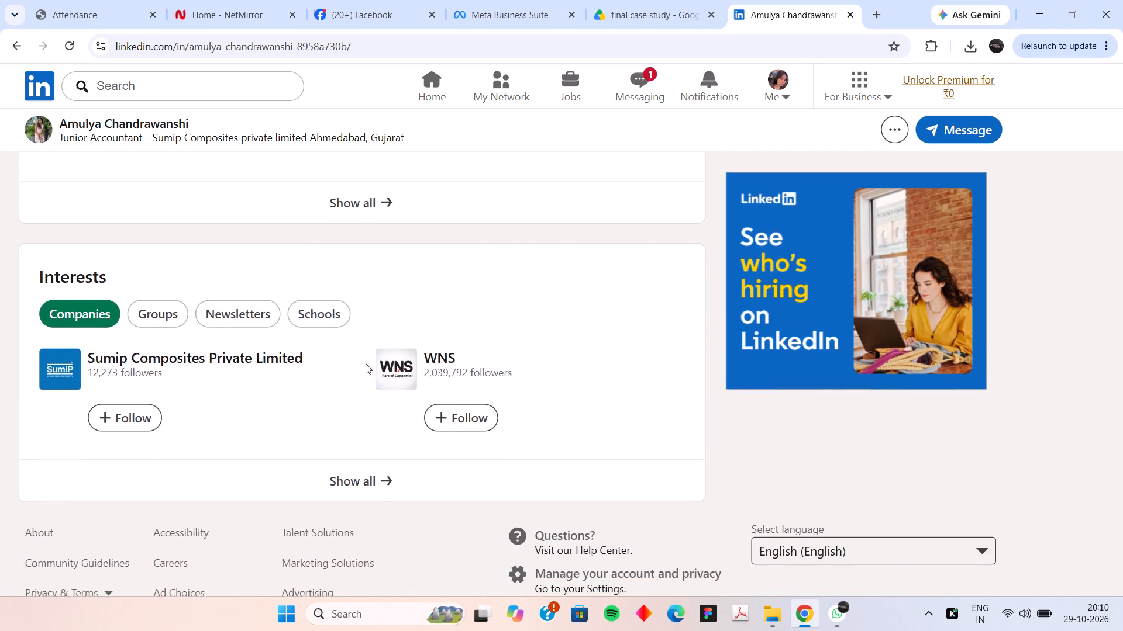
{"action": "scroll", "coordinate": [366, 363], "scroll_direction": "down", "scroll_amount": 2}
{"action": "scroll", "coordinate": [366, 363], "scroll_direction": "up", "scroll_amount": 5}
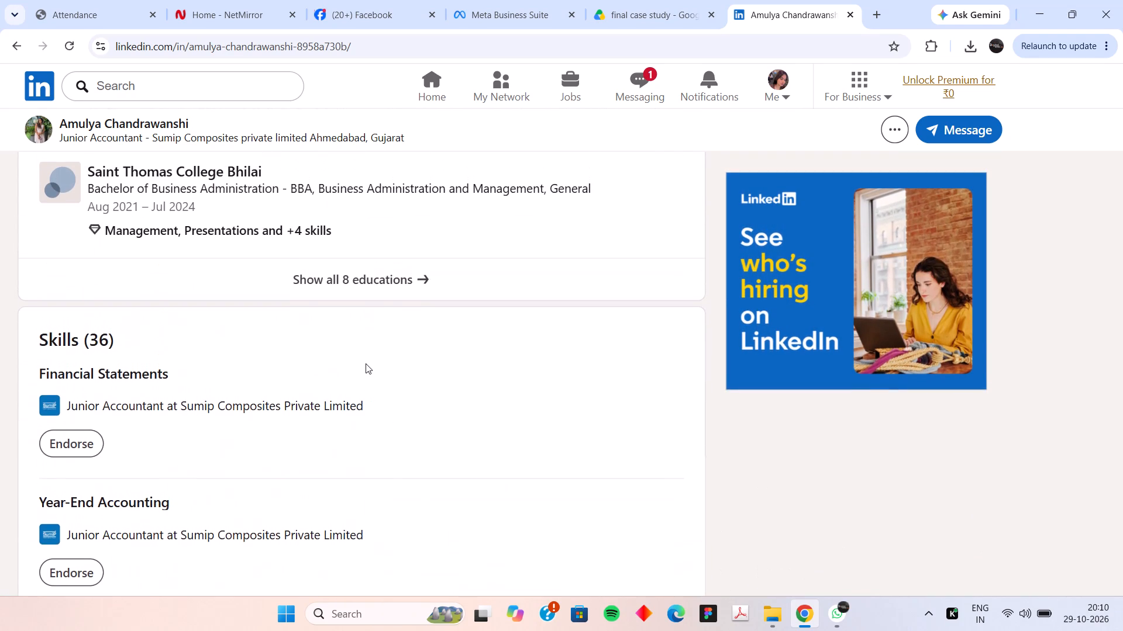
{"action": "scroll", "coordinate": [366, 363], "scroll_direction": "up", "scroll_amount": 5}
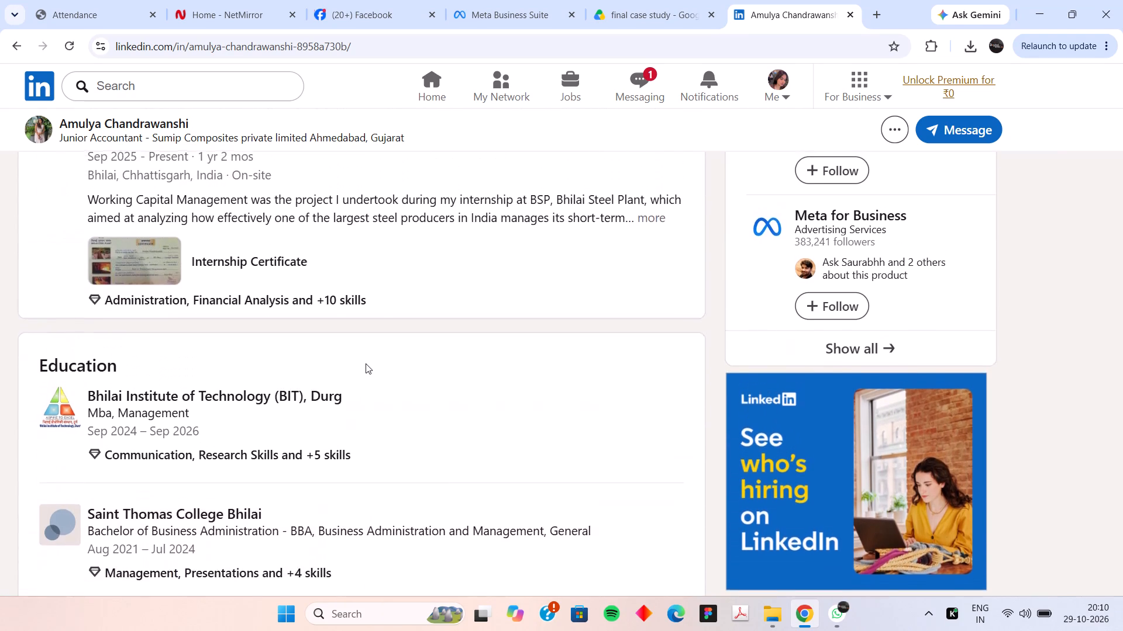
{"action": "scroll", "coordinate": [366, 363], "scroll_direction": "up", "scroll_amount": 5}
{"action": "scroll", "coordinate": [366, 363], "scroll_direction": "down", "scroll_amount": 5}
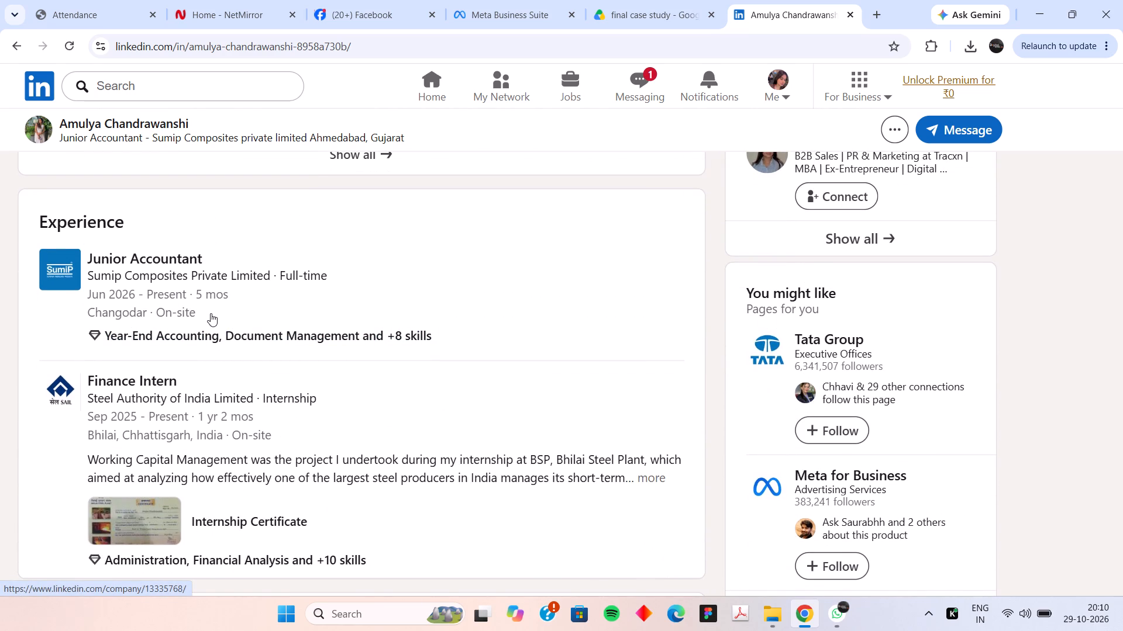
{"action": "scroll", "coordinate": [211, 313], "scroll_direction": "up", "scroll_amount": 4}
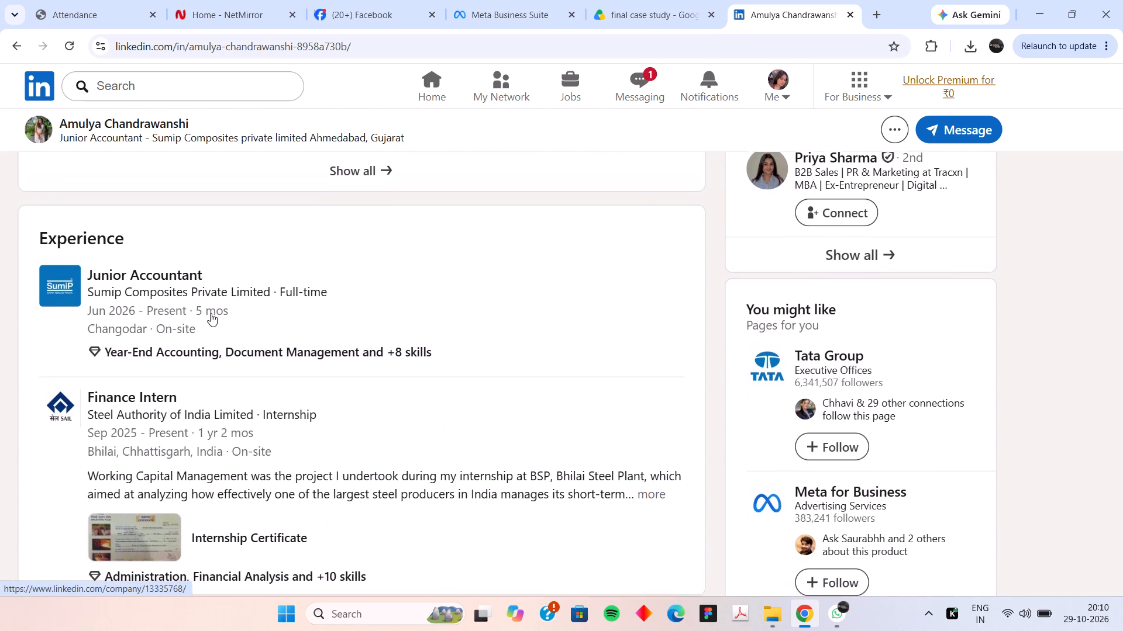
{"action": "scroll", "coordinate": [211, 313], "scroll_direction": "up", "scroll_amount": 10}
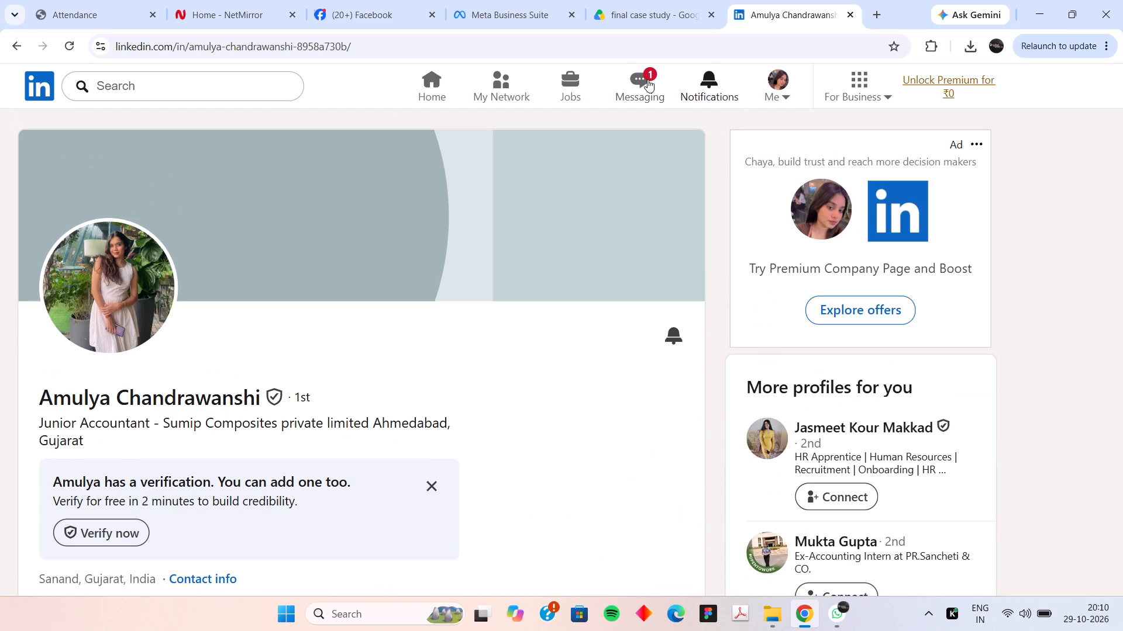
Close the connection's profile page, search Google for "linkedin" in a new tab and open LinkedIn India.
{"action": "left_click", "coordinate": [849, 20]}
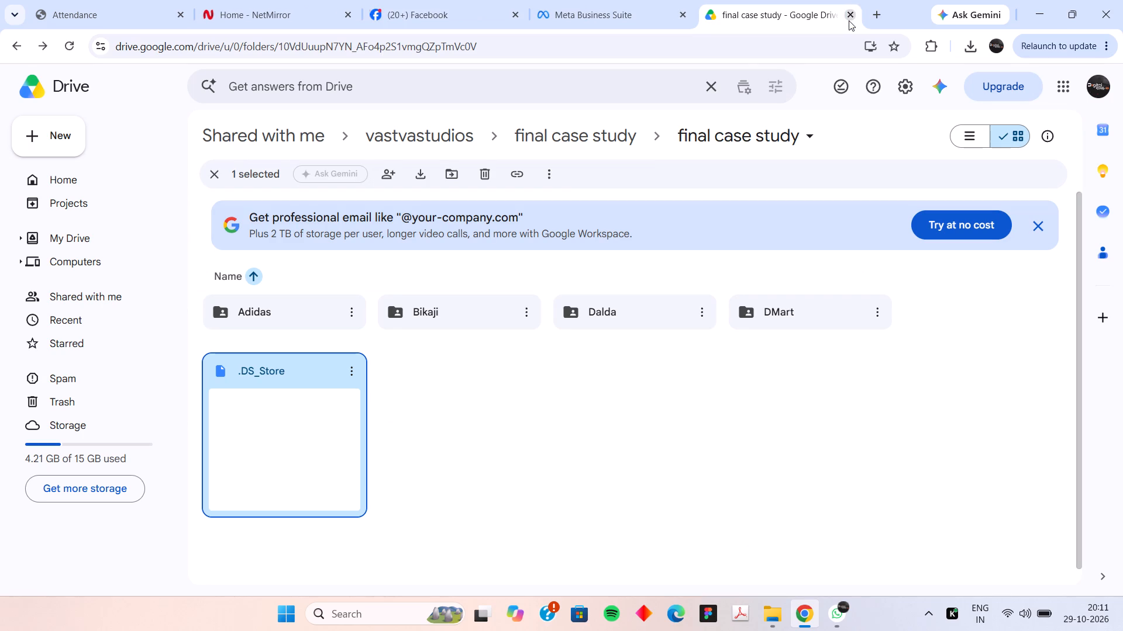
{"action": "left_click_drag", "start_coordinate": [888, 11], "coordinate": [874, 13]}
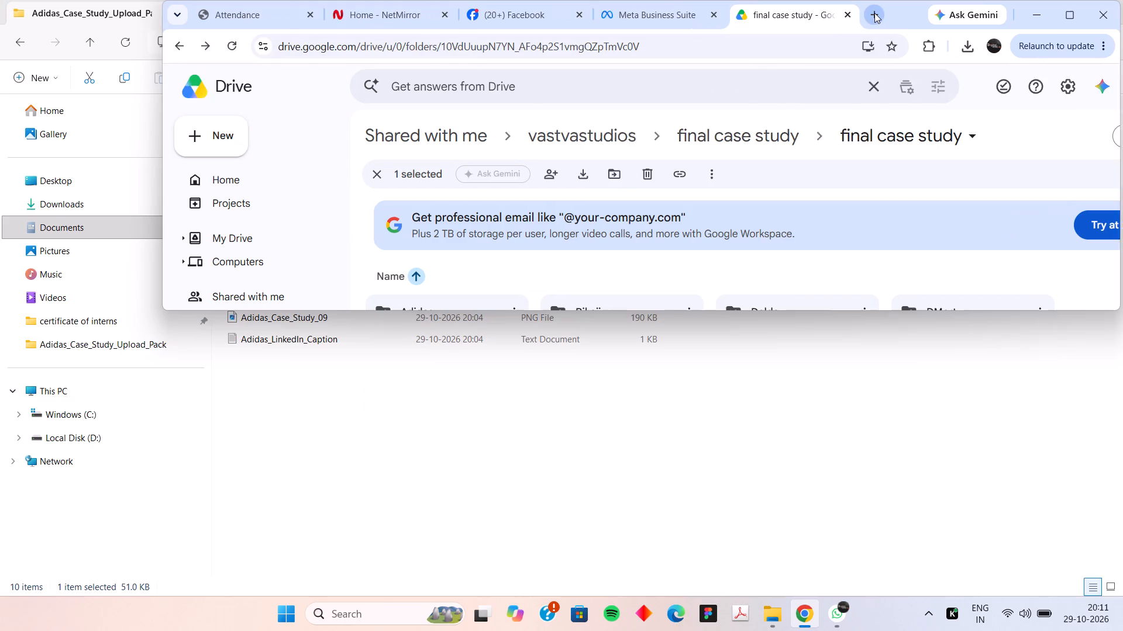
{"action": "left_click", "coordinate": [874, 13]}
{"action": "left_click", "coordinate": [1075, 13]}
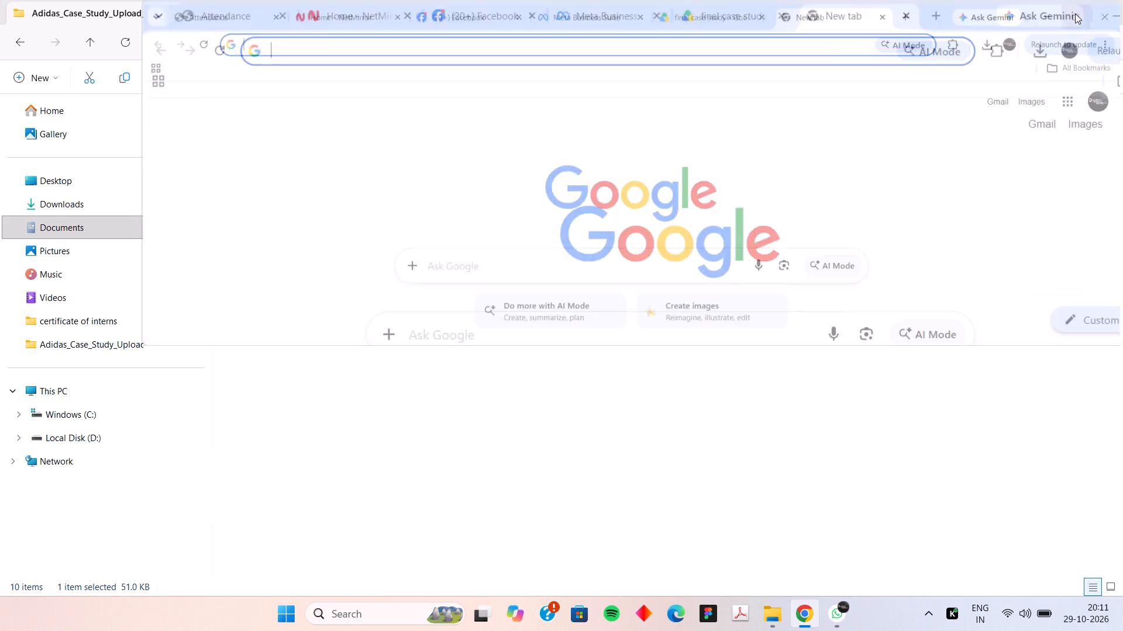
{"action": "left_click", "coordinate": [569, 289]}
{"action": "type", "text": "linkedin"}
{"action": "key", "text": "Return"}
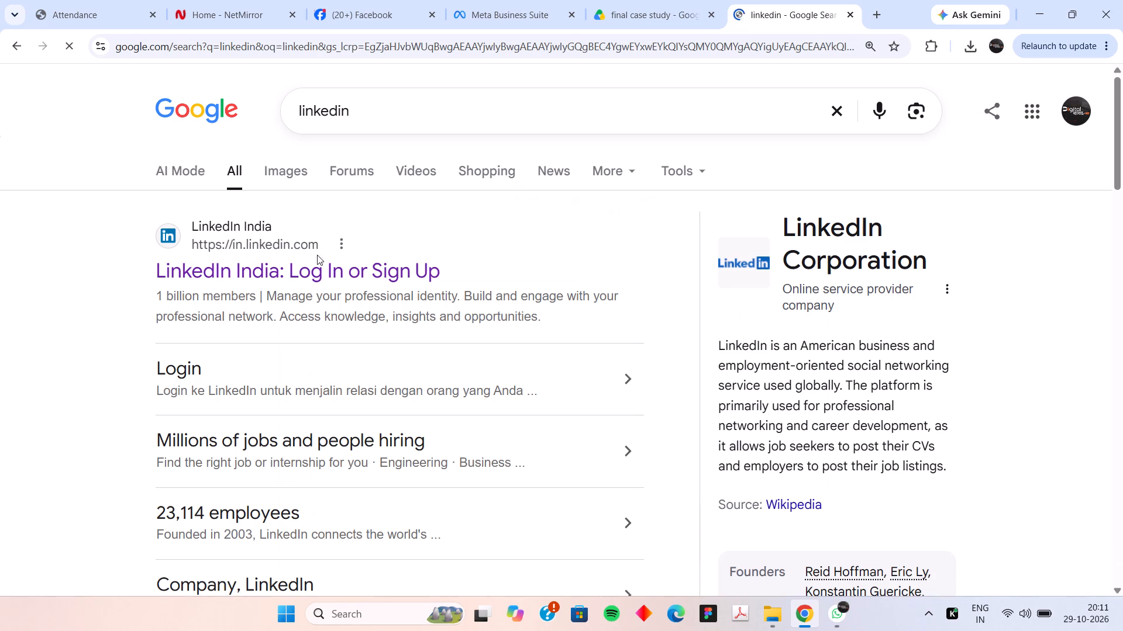
{"action": "left_click", "coordinate": [298, 261]}
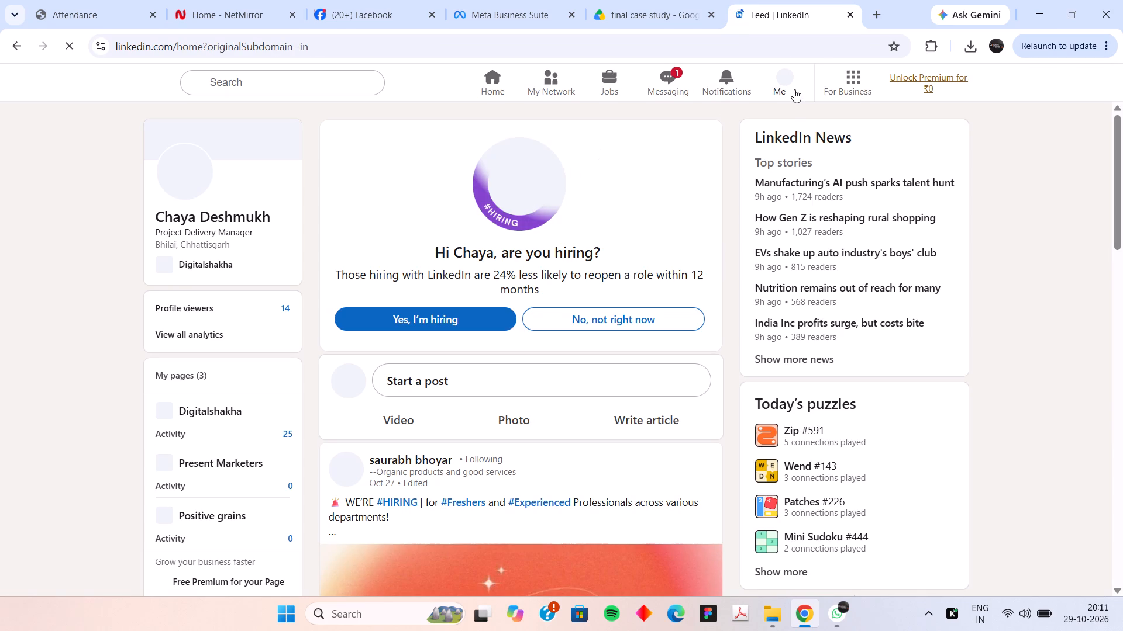
Open the admin dashboard of the Digitalshakha company page from the LinkedIn feed.
{"action": "scroll", "coordinate": [583, 277], "scroll_direction": "down", "scroll_amount": 1}
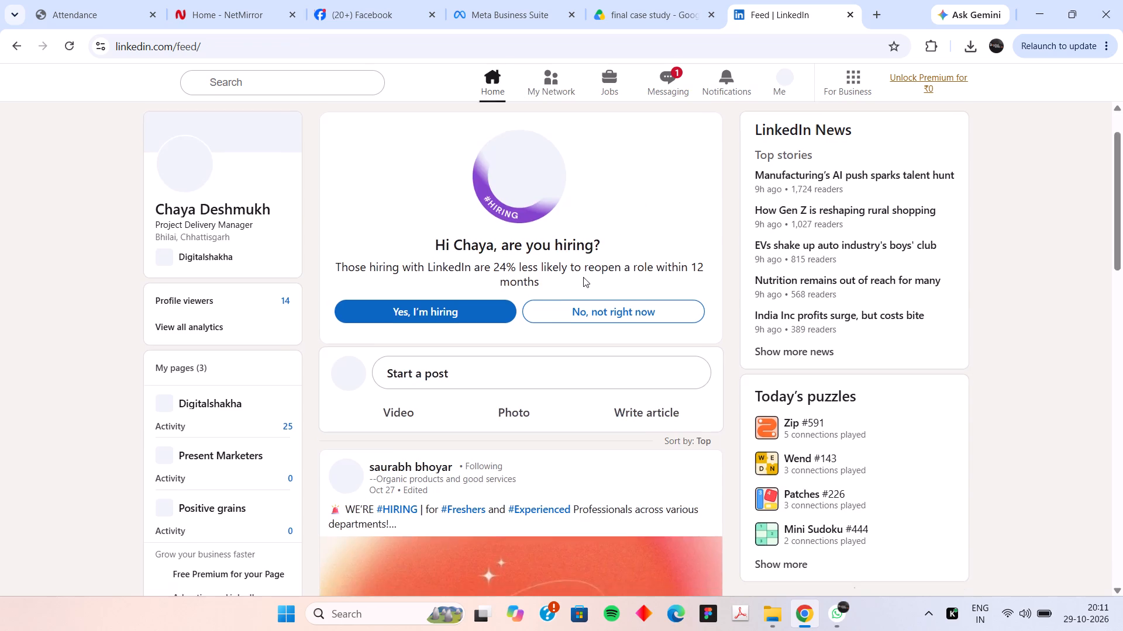
{"action": "scroll", "coordinate": [583, 277], "scroll_direction": "down", "scroll_amount": 2}
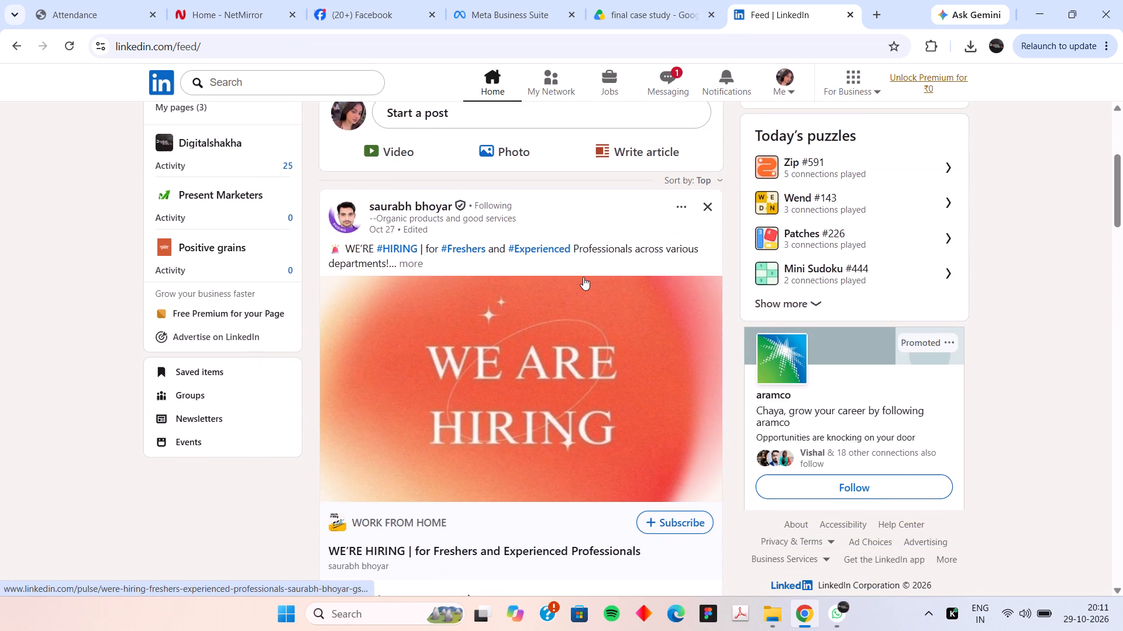
{"action": "scroll", "coordinate": [583, 277], "scroll_direction": "down", "scroll_amount": 3}
{"action": "scroll", "coordinate": [583, 277], "scroll_direction": "up", "scroll_amount": 2}
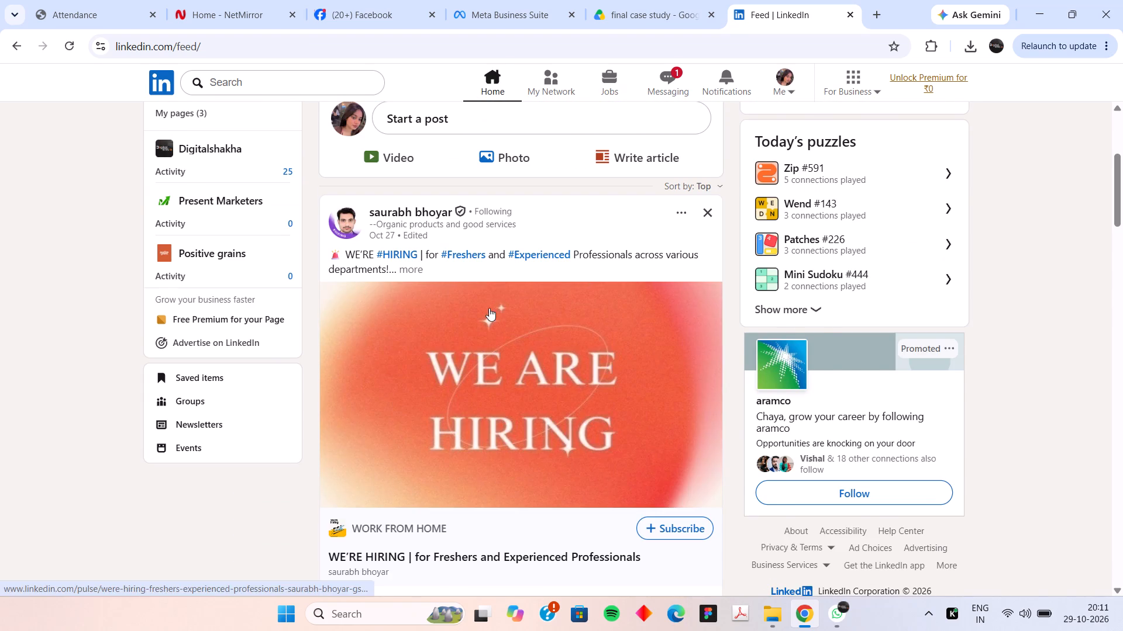
{"action": "scroll", "coordinate": [489, 308], "scroll_direction": "up", "scroll_amount": 5}
{"action": "left_click", "coordinate": [790, 85]}
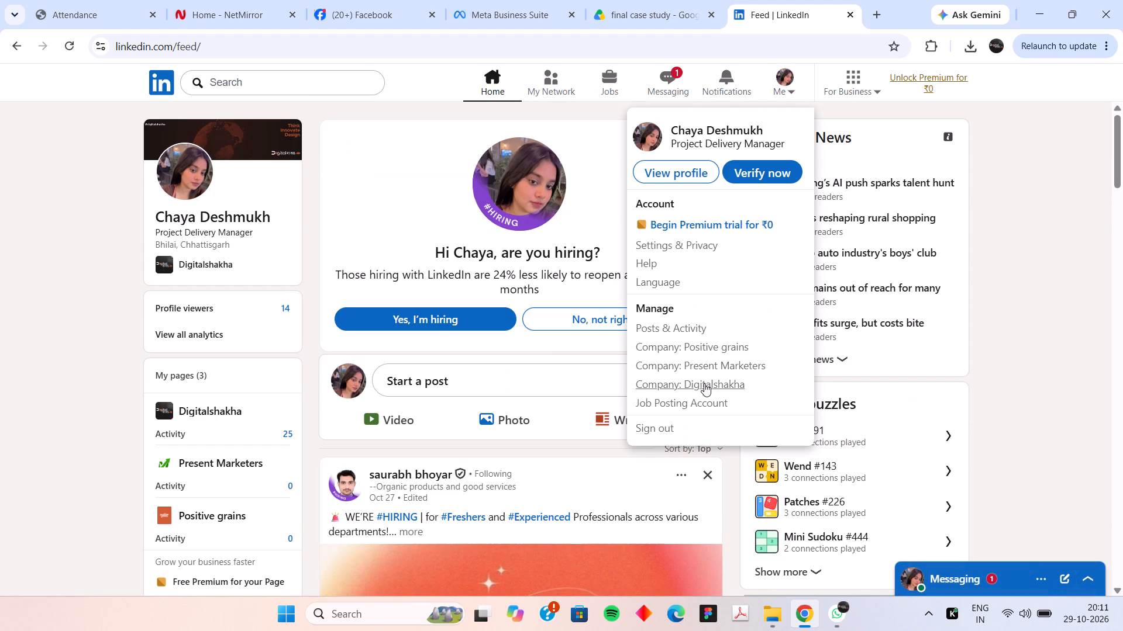
{"action": "left_click", "coordinate": [704, 383]}
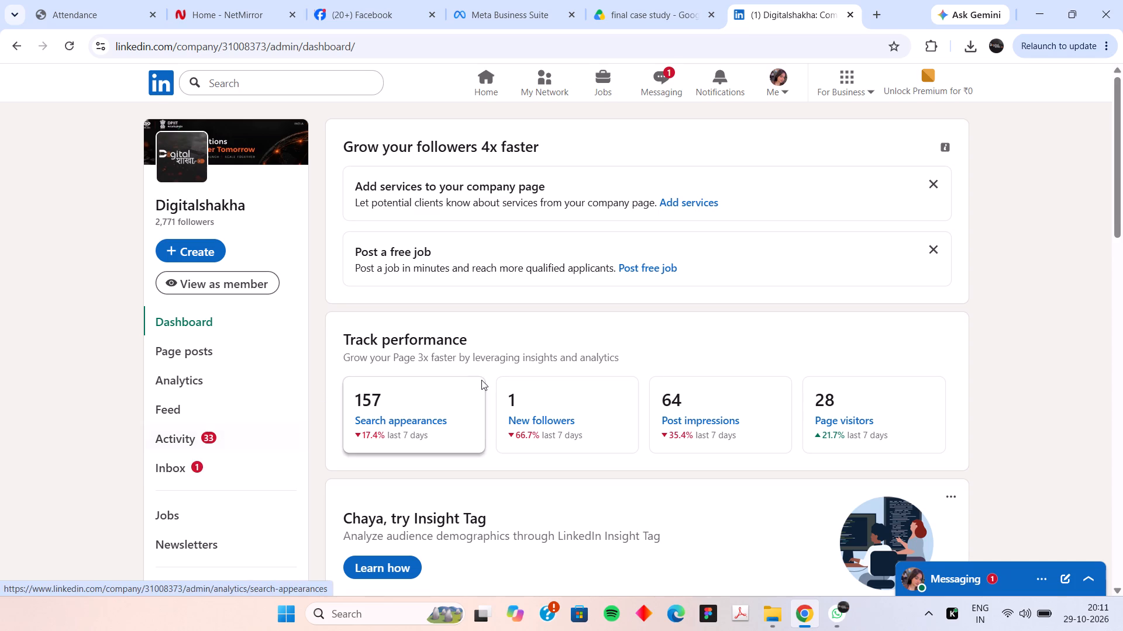
Start a new post as the Digitalshakha page.
{"action": "scroll", "coordinate": [481, 380], "scroll_direction": "down", "scroll_amount": 2}
{"action": "scroll", "coordinate": [481, 380], "scroll_direction": "up", "scroll_amount": 3}
{"action": "left_click", "coordinate": [185, 255]}
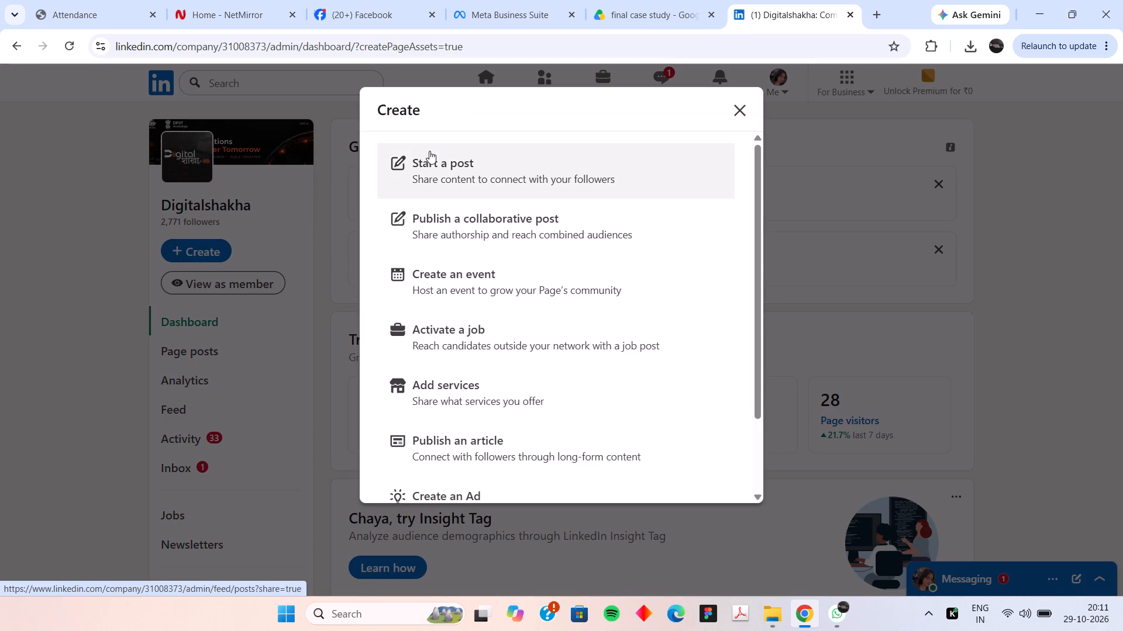
{"action": "left_click", "coordinate": [474, 151]}
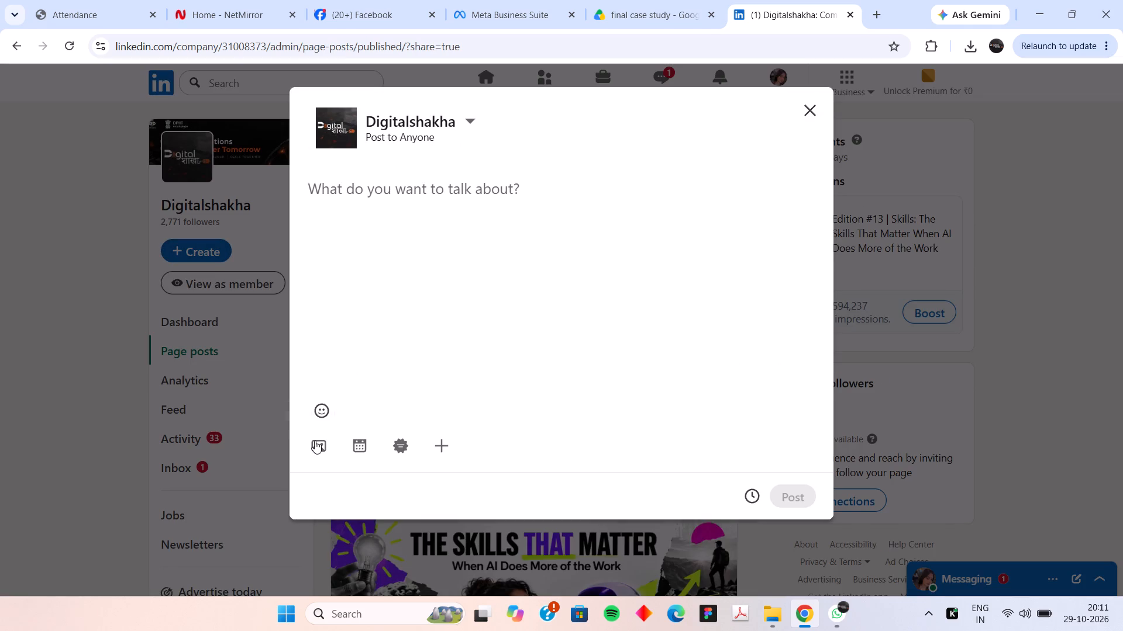
Upload the nine images Adidas_Case_Study_01 to Adidas_Case_Study_09 from the Adidas_Case_Study_Upload_Pack folder to the post.
{"action": "left_click", "coordinate": [315, 441]}
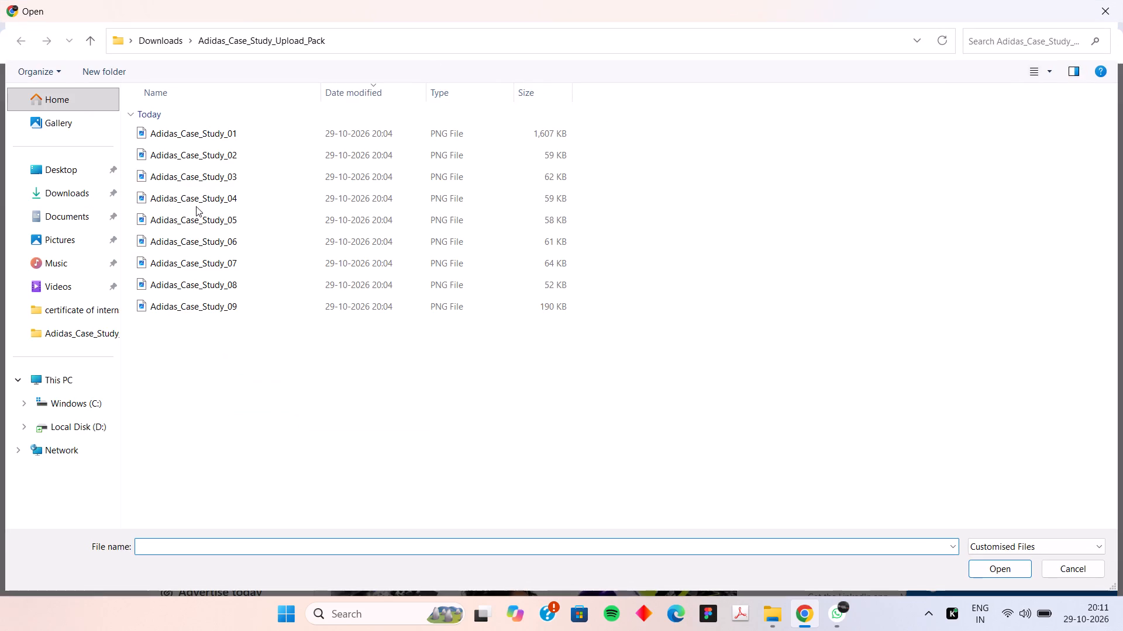
{"action": "left_click", "coordinate": [218, 133]}
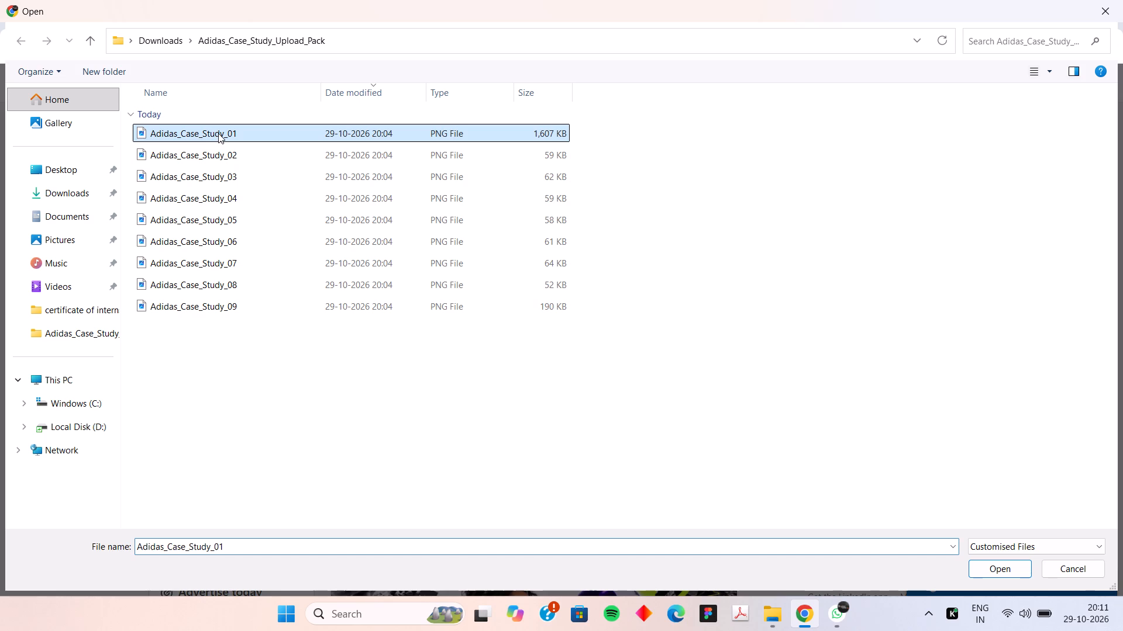
{"action": "left_click", "coordinate": [181, 311], "text": "shift"}
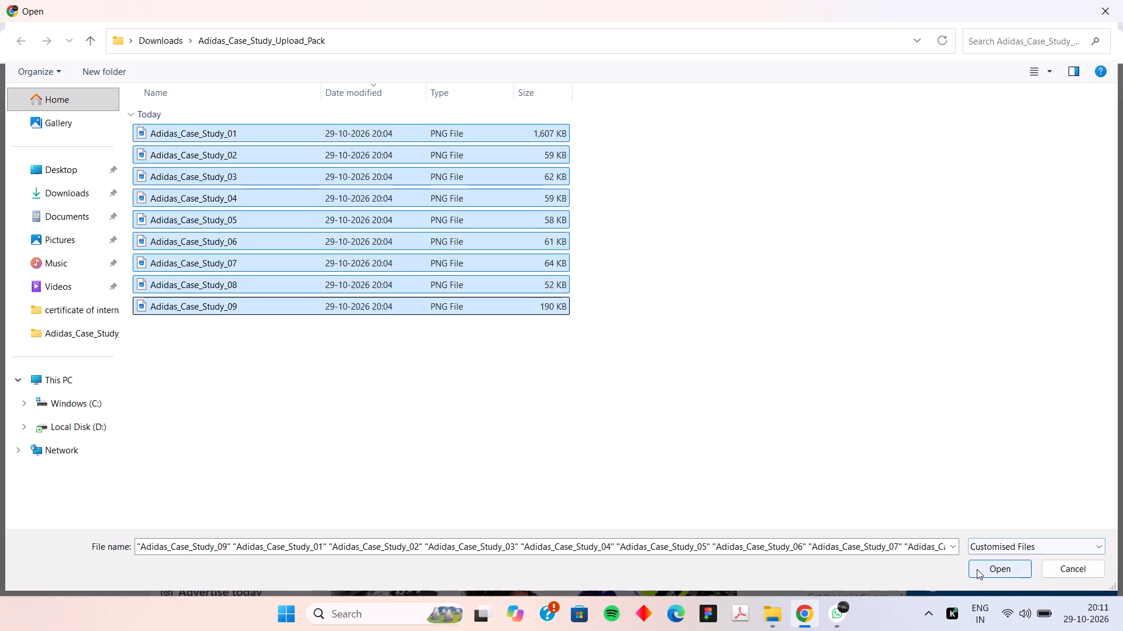
{"action": "left_click", "coordinate": [977, 569]}
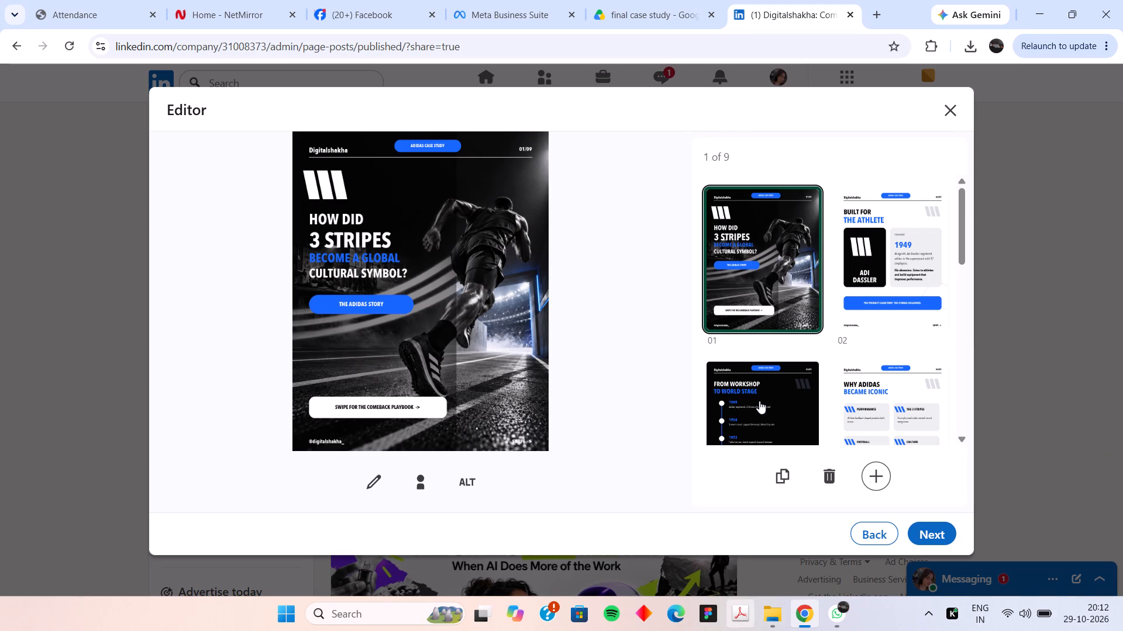
Check the order of the nine case study slides in the editor and accept them into the post.
{"action": "scroll", "coordinate": [767, 360], "scroll_direction": "down", "scroll_amount": 4}
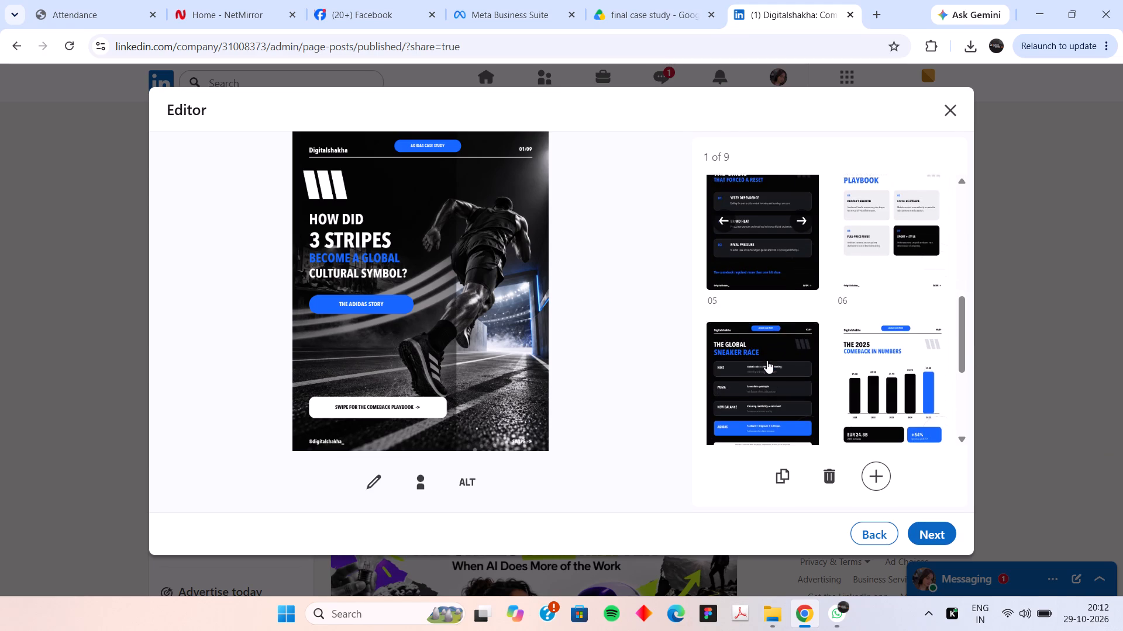
{"action": "scroll", "coordinate": [767, 360], "scroll_direction": "up", "scroll_amount": 1}
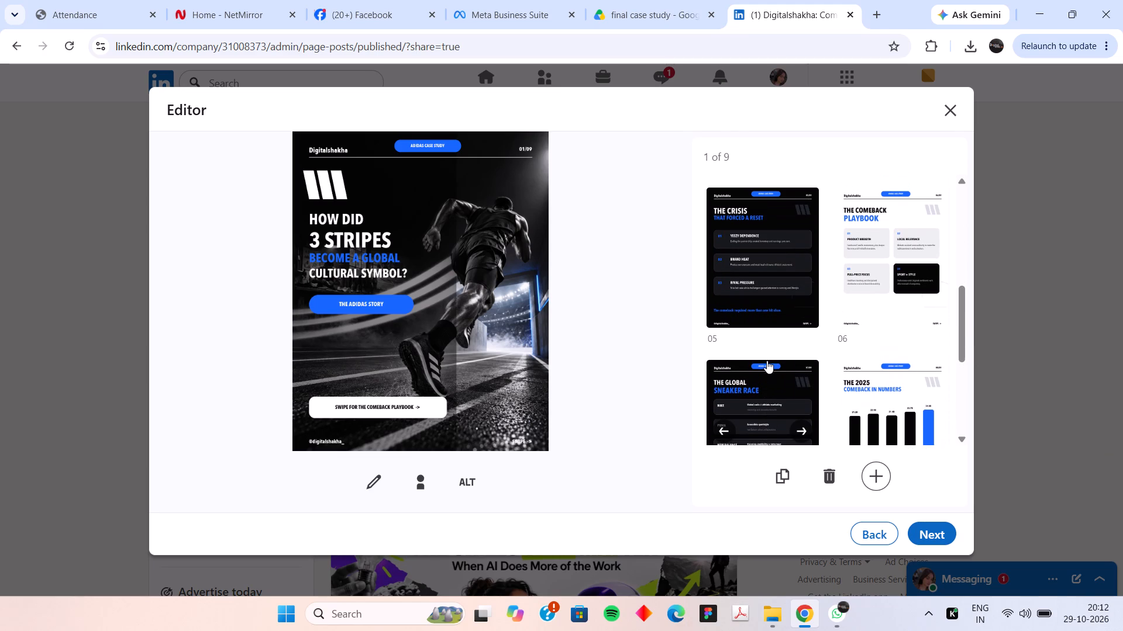
{"action": "scroll", "coordinate": [767, 360], "scroll_direction": "down", "scroll_amount": 1}
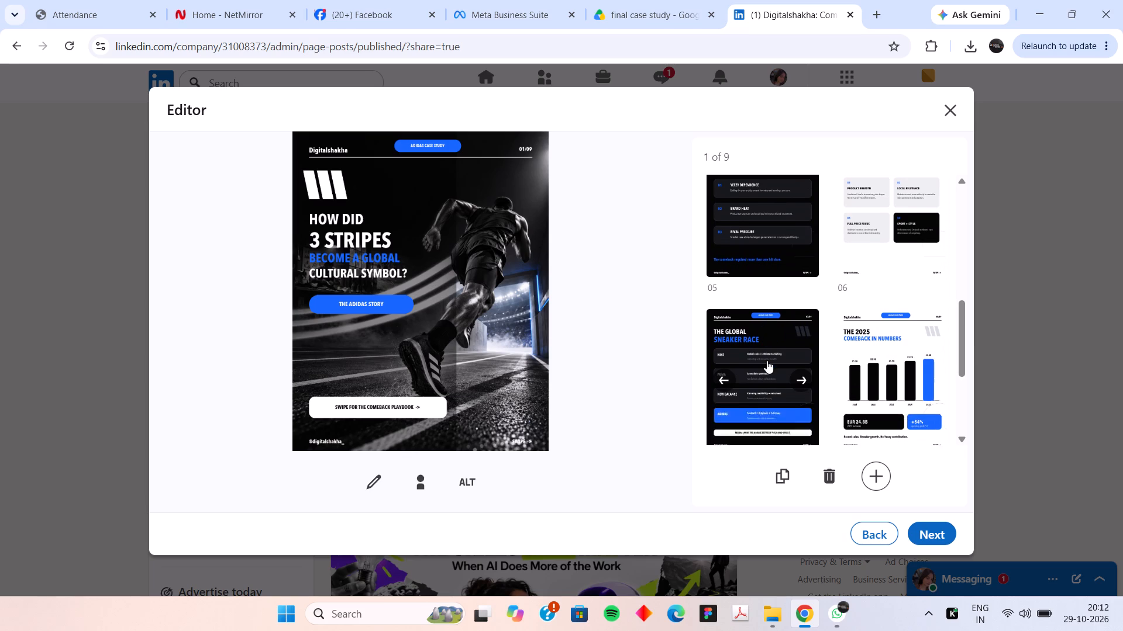
{"action": "scroll", "coordinate": [767, 360], "scroll_direction": "down", "scroll_amount": 1}
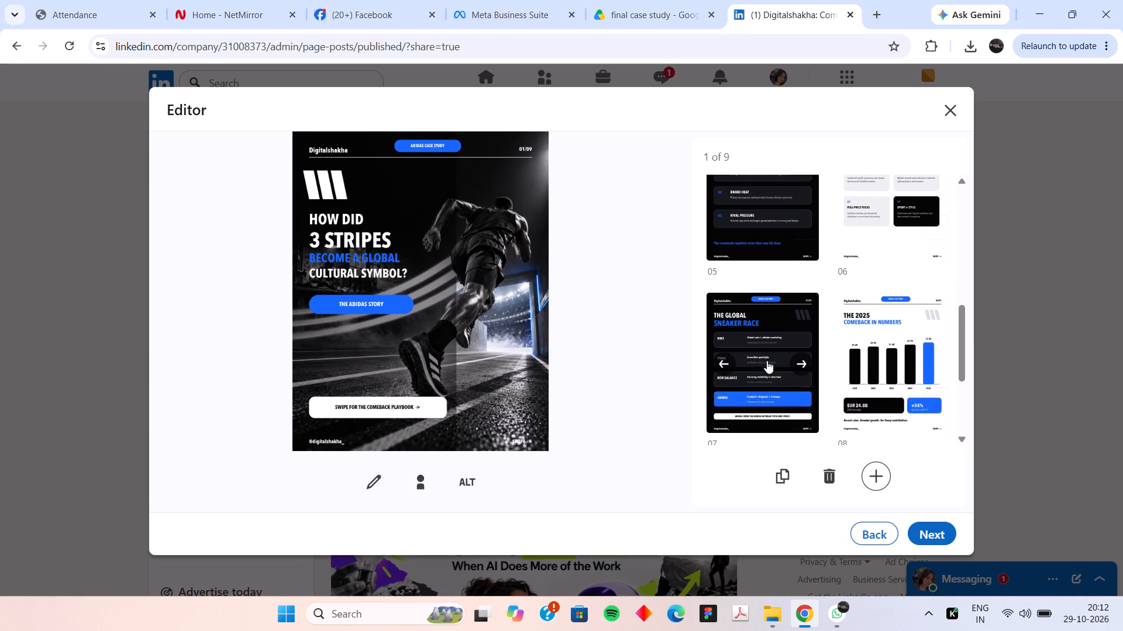
{"action": "scroll", "coordinate": [767, 360], "scroll_direction": "down", "scroll_amount": 1}
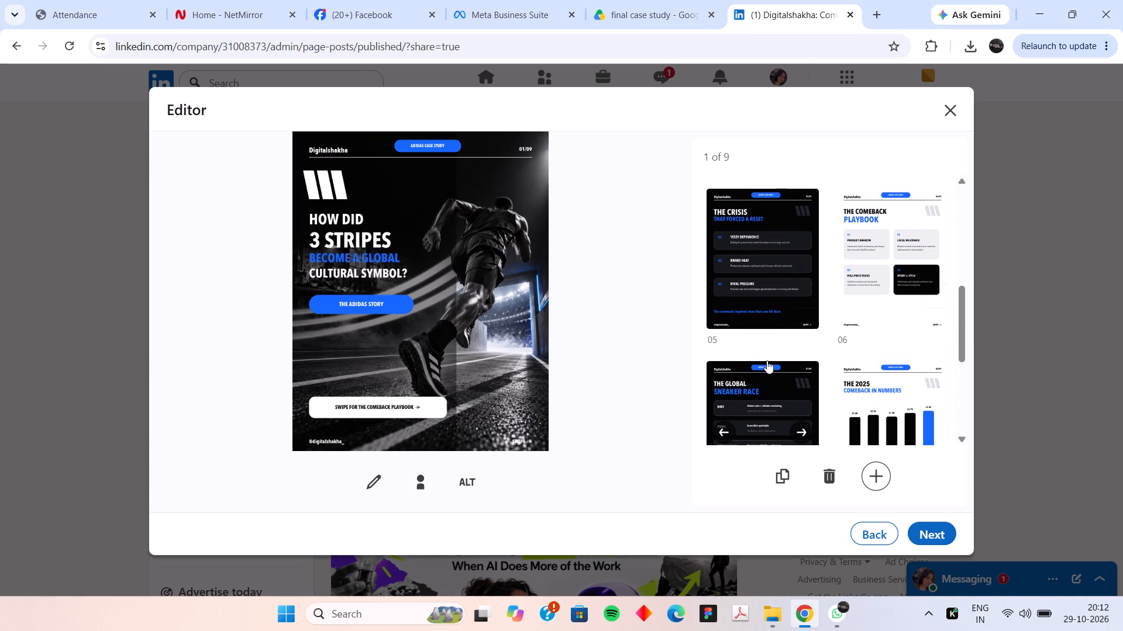
{"action": "scroll", "coordinate": [767, 360], "scroll_direction": "down", "scroll_amount": 2}
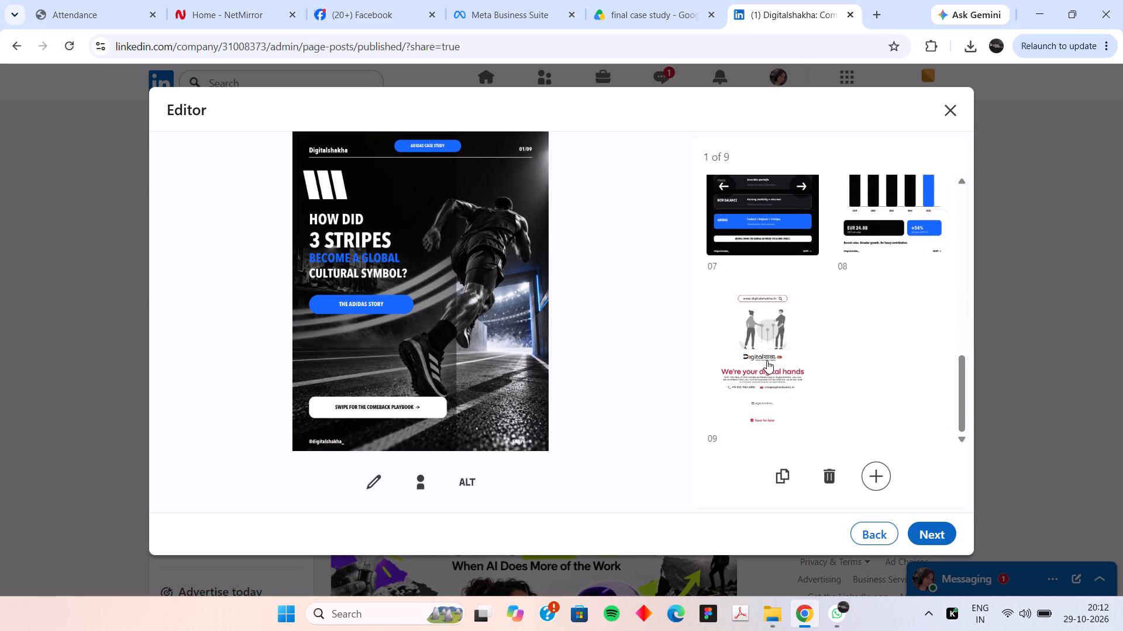
{"action": "scroll", "coordinate": [767, 360], "scroll_direction": "up", "scroll_amount": 2}
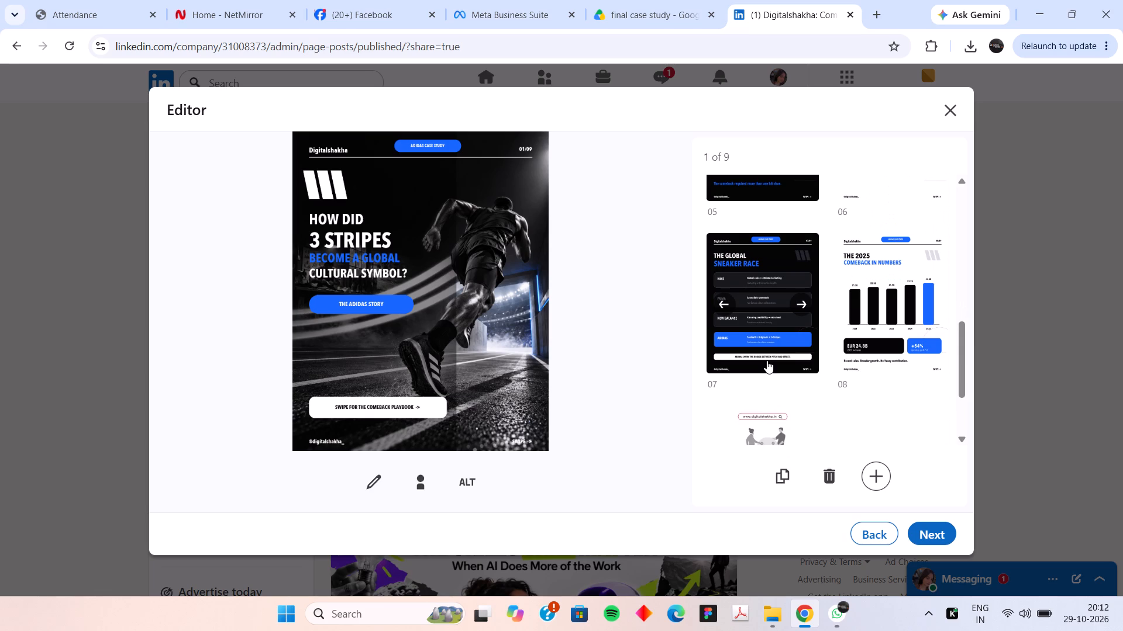
{"action": "scroll", "coordinate": [767, 360], "scroll_direction": "up", "scroll_amount": 10}
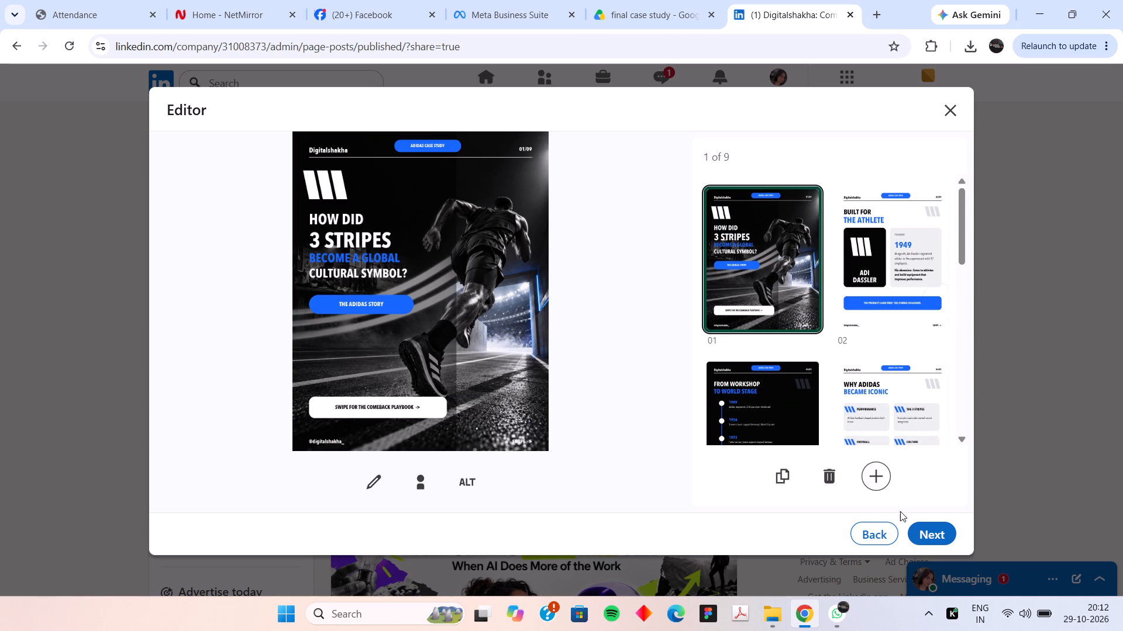
{"action": "left_click", "coordinate": [921, 530]}
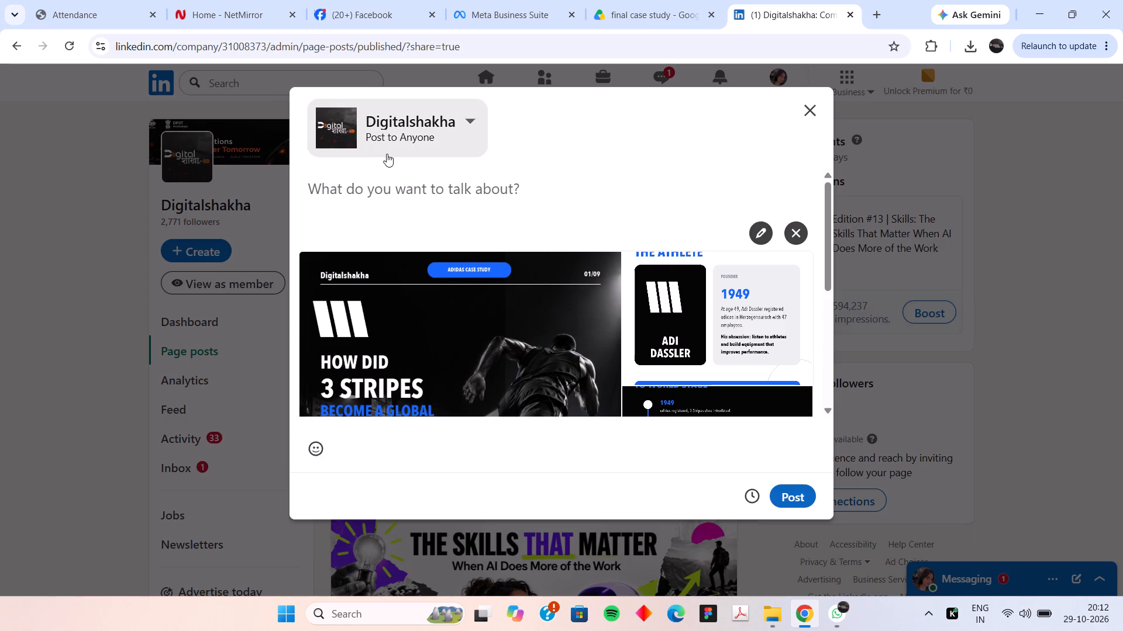
Paste the copied Adidas case study caption with its hashtags into the post text.
{"action": "right_click", "coordinate": [384, 183]}
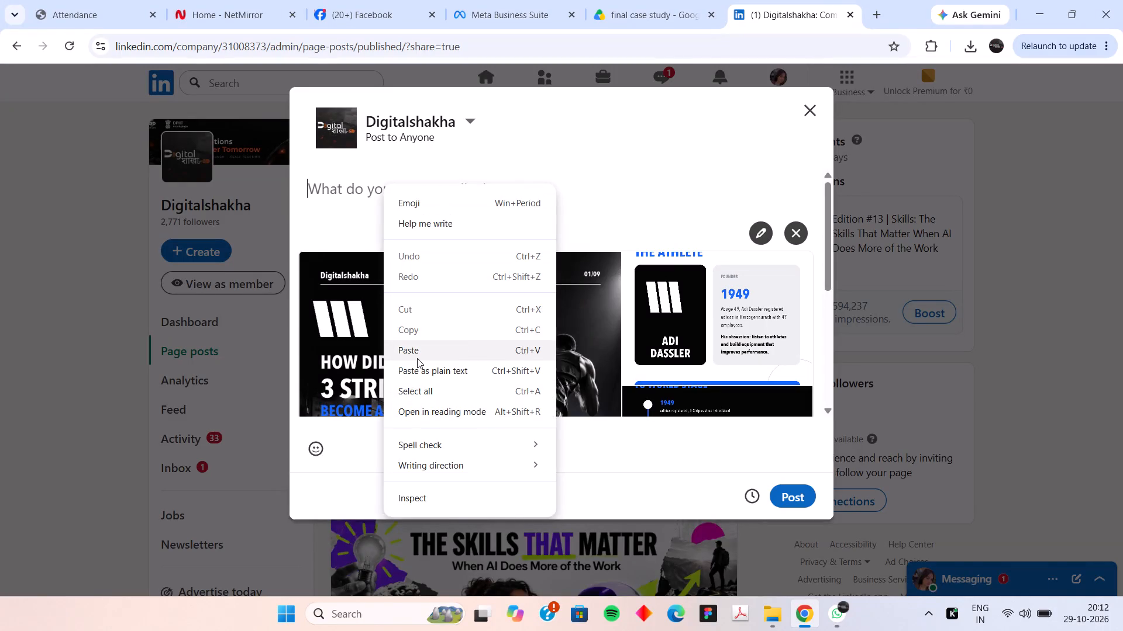
{"action": "left_click", "coordinate": [417, 358]}
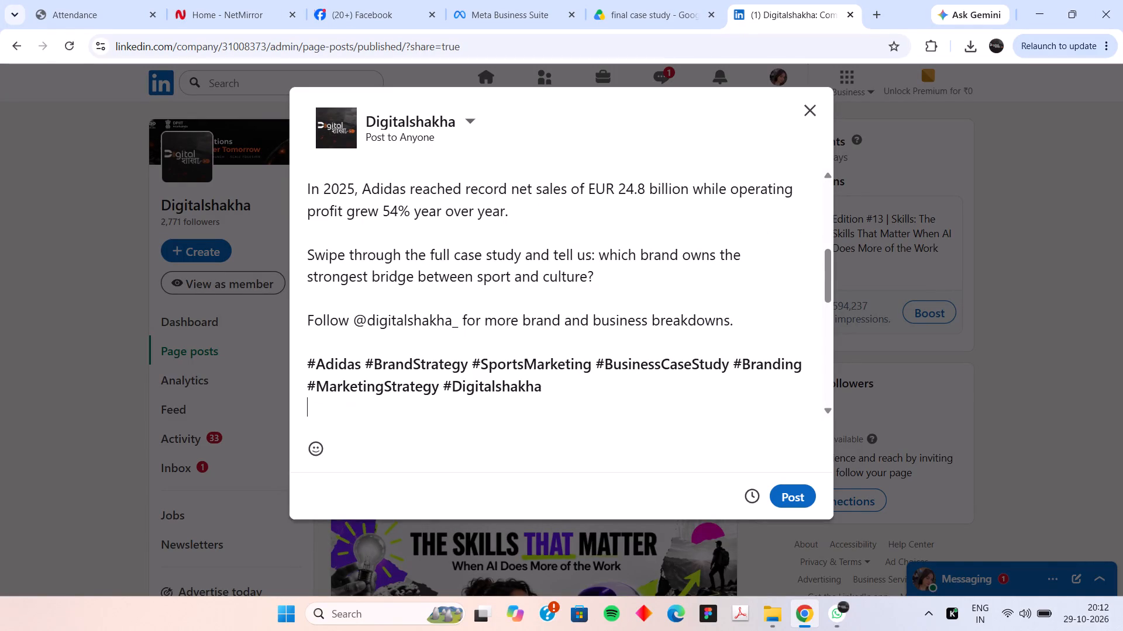
Change the first hashtag at the end of the caption to lowercase #adidas.
{"action": "scroll", "coordinate": [367, 233], "scroll_direction": "down", "scroll_amount": 2}
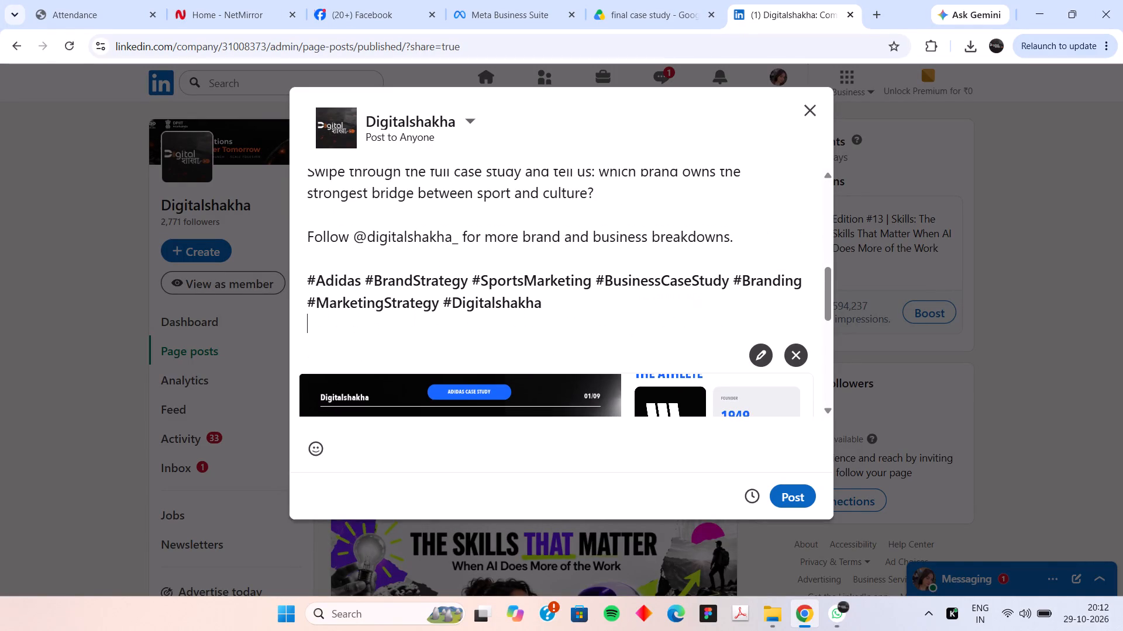
{"action": "scroll", "coordinate": [367, 233], "scroll_direction": "down", "scroll_amount": 1}
{"action": "left_click", "coordinate": [326, 274]}
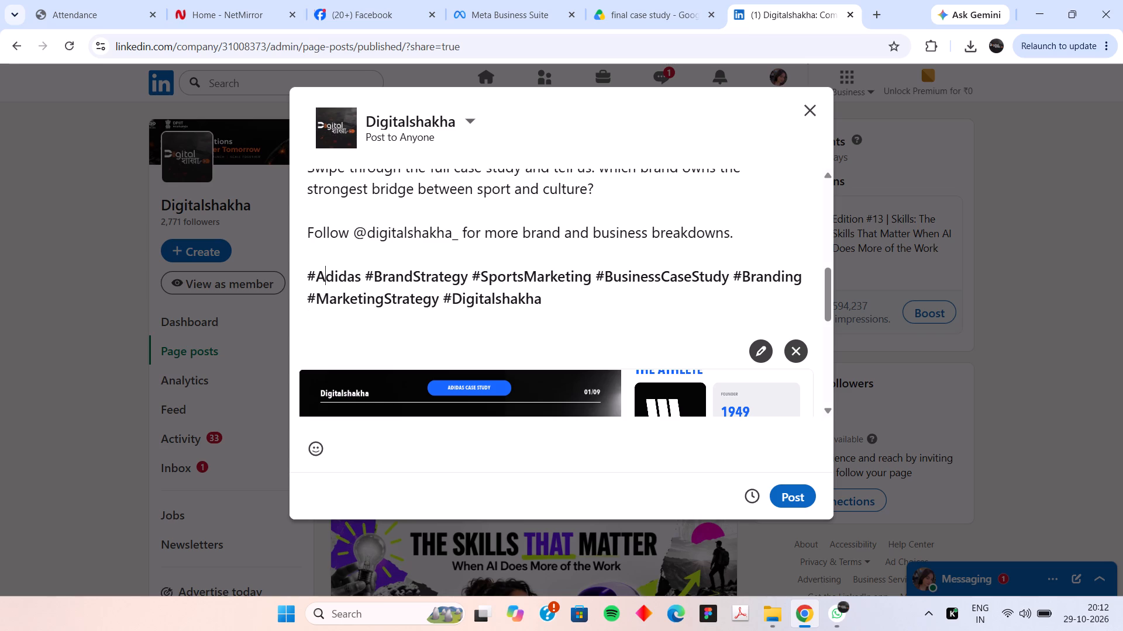
{"action": "key", "text": "BackSpace"}
{"action": "key", "text": "a"}
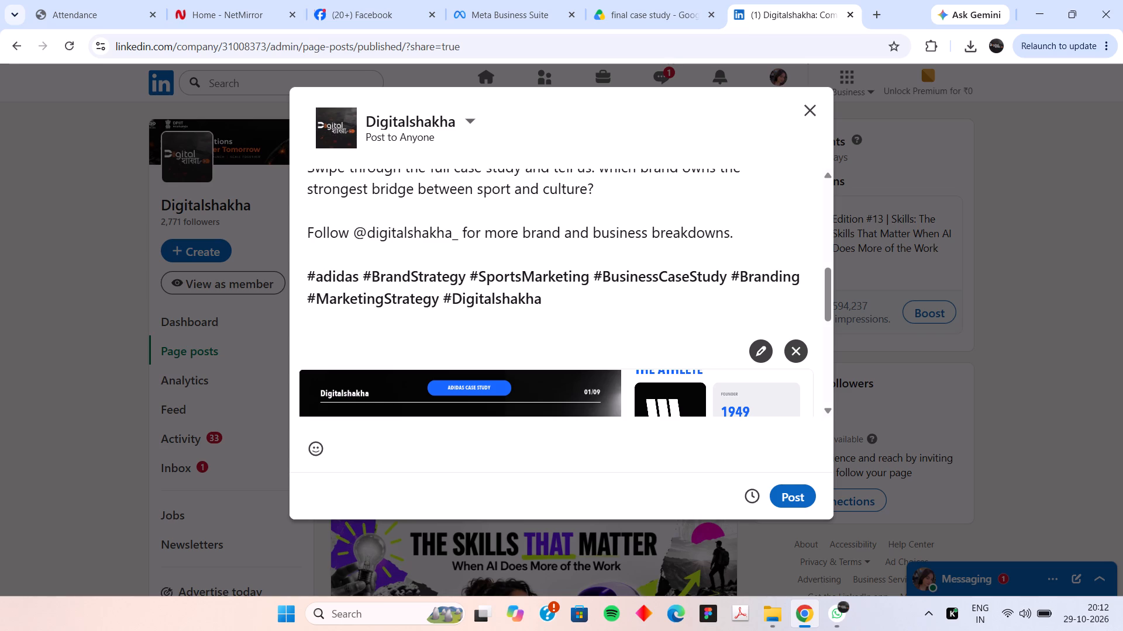
Change both capitals in the brand strategy hashtag to lowercase so it reads #brandstrategy.
{"action": "left_click", "coordinate": [387, 278]}
{"action": "key", "text": "Left"}
{"action": "key", "text": "BackSpace"}
{"action": "key", "text": "b"}
{"action": "key", "text": "Right"}
{"action": "key", "text": "Right"}
{"action": "key", "text": "Right"}
{"action": "key", "text": "Right"}
{"action": "key", "text": "Right"}
{"action": "key", "text": "BackSpace"}
{"action": "key", "text": "s"}
Change both capitals in the sports marketing hashtag to lowercase so it reads #sportsmarketing.
{"action": "key", "text": "Right"}
{"action": "key", "text": "Right"}
{"action": "key", "text": "Right"}
{"action": "key", "text": "Right"}
{"action": "key", "text": "Right"}
{"action": "key", "text": "Right"}
{"action": "key", "text": "Right"}
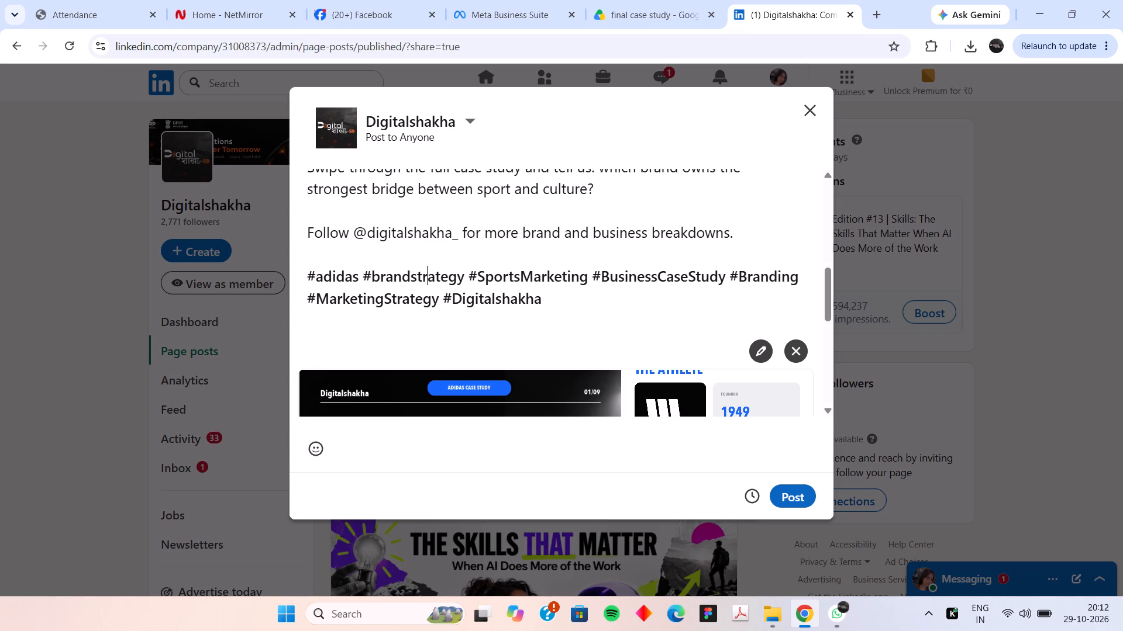
{"action": "key", "text": "Right"}
{"action": "key", "text": "Right"}
{"action": "key", "text": "Right"}
{"action": "key", "text": "BackSpace"}
{"action": "key", "text": "s"}
{"action": "key", "text": "Right"}
{"action": "key", "text": "Right"}
{"action": "key", "text": "Right"}
{"action": "key", "text": "Right"}
{"action": "key", "text": "Right"}
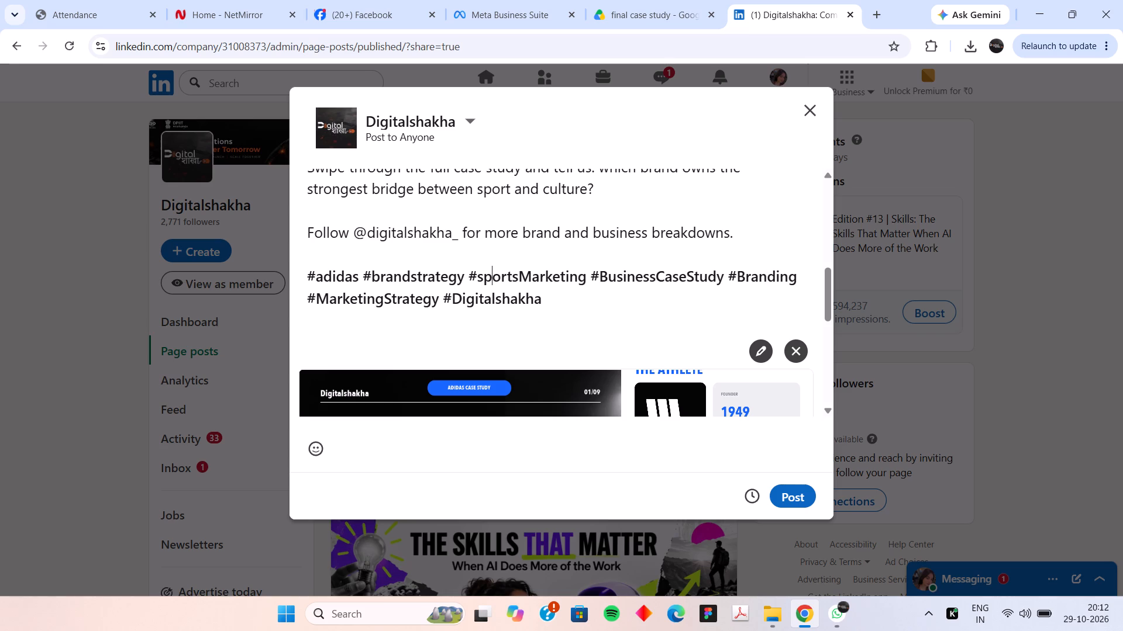
{"action": "key", "text": "Right"}
{"action": "key", "text": "BackSpace"}
{"action": "key", "text": "m"}
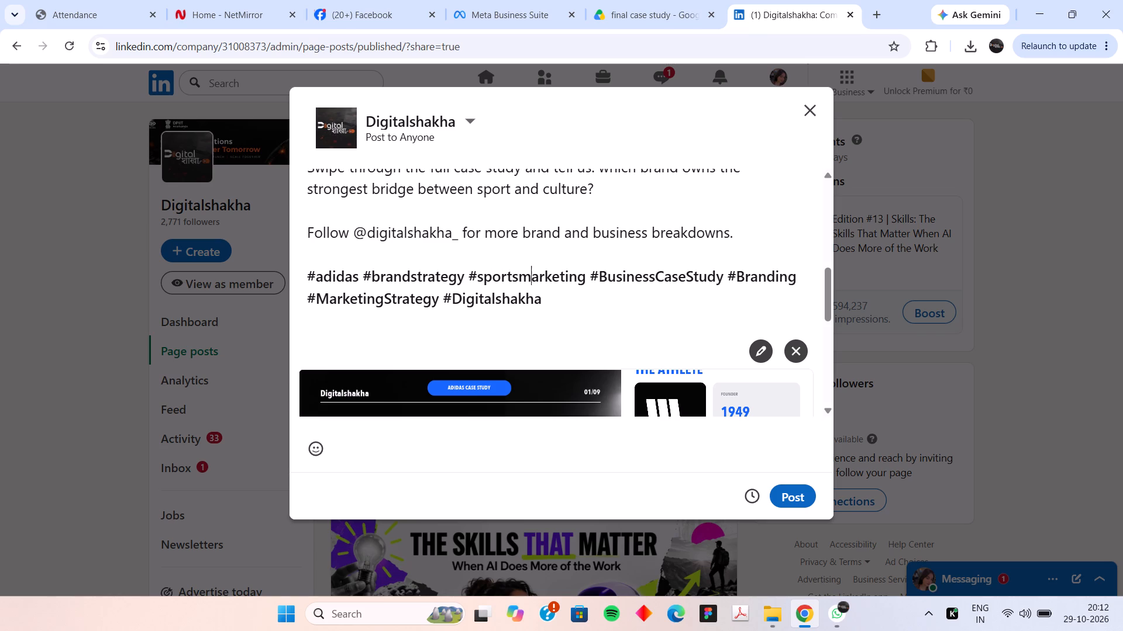
Change all three capitals in the business case study hashtag to lowercase so it reads #businesscasestudy.
{"action": "key", "text": "Right"}
{"action": "key", "text": "Right"}
{"action": "key", "text": "Right"}
{"action": "key", "text": "Right"}
{"action": "key", "text": "Right"}
{"action": "key", "text": "Right"}
{"action": "key", "text": "Right"}
{"action": "key", "text": "Right"}
{"action": "key", "text": "Right"}
{"action": "key", "text": "Right"}
{"action": "key", "text": "Right"}
{"action": "key", "text": "BackSpace"}
{"action": "key", "text": "b"}
{"action": "key", "text": "Right"}
{"action": "key", "text": "Right"}
{"action": "key", "text": "Right"}
{"action": "key", "text": "Right"}
{"action": "key", "text": "Right"}
{"action": "key", "text": "Right"}
{"action": "key", "text": "Right"}
{"action": "key", "text": "Right"}
{"action": "key", "text": "BackSpace"}
{"action": "key", "text": "c"}
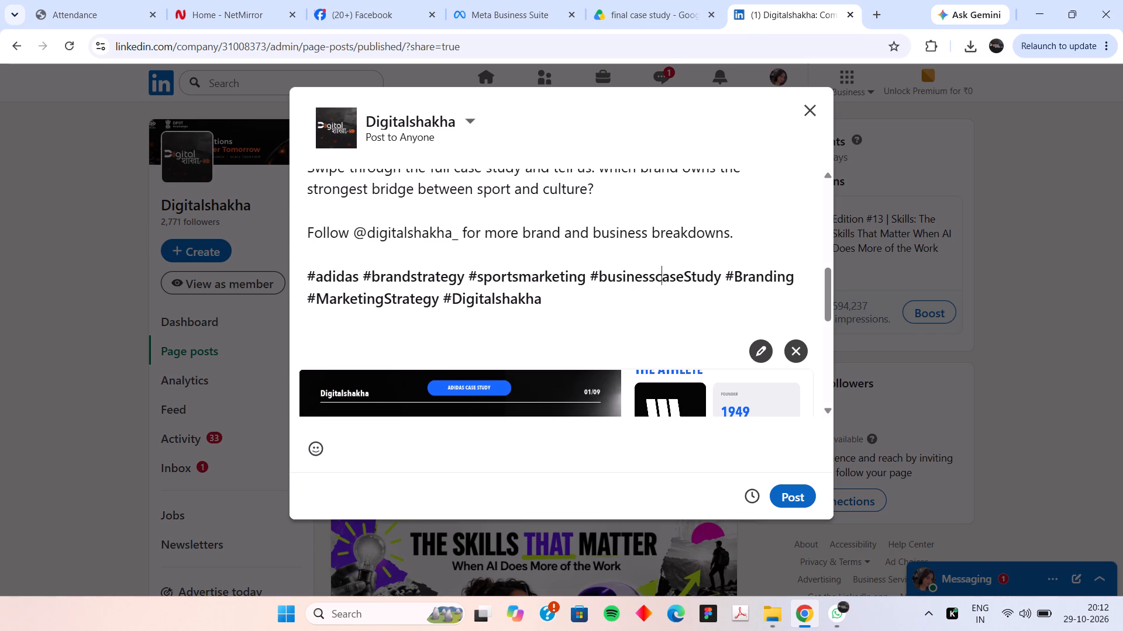
{"action": "key", "text": "Right"}
{"action": "key", "text": "Right"}
{"action": "key", "text": "Right"}
{"action": "key", "text": "Right"}
{"action": "key", "text": "Right"}
{"action": "key", "text": "Left"}
{"action": "key", "text": "BackSpace"}
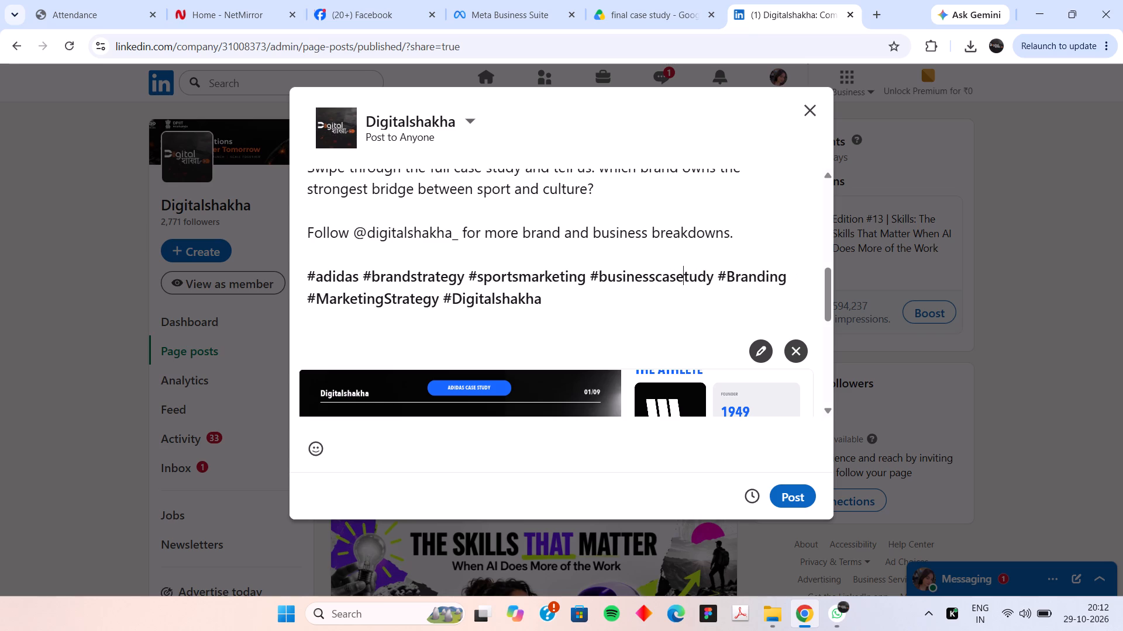
{"action": "key", "text": "s"}
Change the capital in the branding hashtag to lowercase so it reads #branding.
{"action": "key", "text": "Right"}
{"action": "key", "text": "Right"}
{"action": "key", "text": "Right"}
{"action": "key", "text": "Right"}
{"action": "key", "text": "Right"}
{"action": "key", "text": "Right"}
{"action": "key", "text": "Right"}
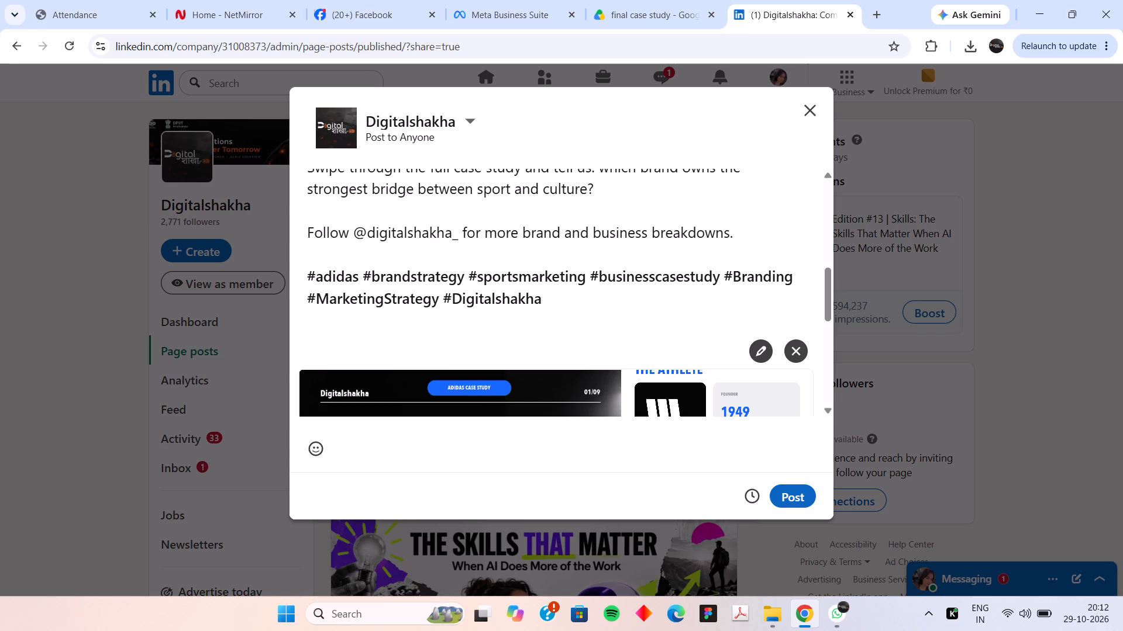
{"action": "key", "text": "BackSpace"}
{"action": "key", "text": "b"}
Change both capitals in the marketing strategy hashtag to lowercase so it reads #marketingstrategy.
{"action": "key", "text": "Right"}
{"action": "key", "text": "Right"}
{"action": "key", "text": "Right"}
{"action": "key", "text": "Right"}
{"action": "key", "text": "Right"}
{"action": "key", "text": "Right"}
{"action": "key", "text": "Right"}
{"action": "key", "text": "Right"}
{"action": "key", "text": "Right"}
{"action": "key", "text": "Right"}
{"action": "key", "text": "BackSpace"}
{"action": "key", "text": "m"}
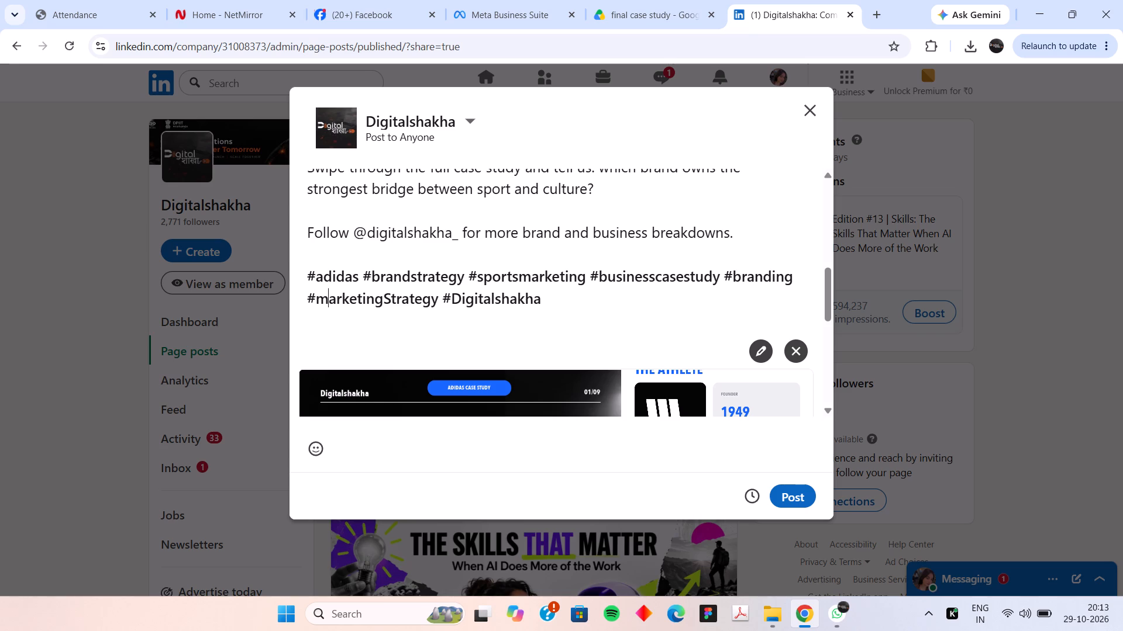
{"action": "key", "text": "Right"}
{"action": "key", "text": "Right"}
{"action": "key", "text": "Right"}
{"action": "key", "text": "Right"}
{"action": "key", "text": "Right"}
{"action": "key", "text": "Right"}
{"action": "key", "text": "Right"}
{"action": "key", "text": "Right"}
{"action": "key", "text": "Right"}
{"action": "key", "text": "BackSpace"}
{"action": "key", "text": "s"}
Change the capital in the final hashtag to lowercase so it reads #digitalshakha.
{"action": "key", "text": "Right"}
{"action": "key", "text": "Right"}
{"action": "key", "text": "Right"}
{"action": "key", "text": "Right"}
{"action": "key", "text": "Right"}
{"action": "key", "text": "Right"}
{"action": "key", "text": "Right"}
{"action": "key", "text": "Right"}
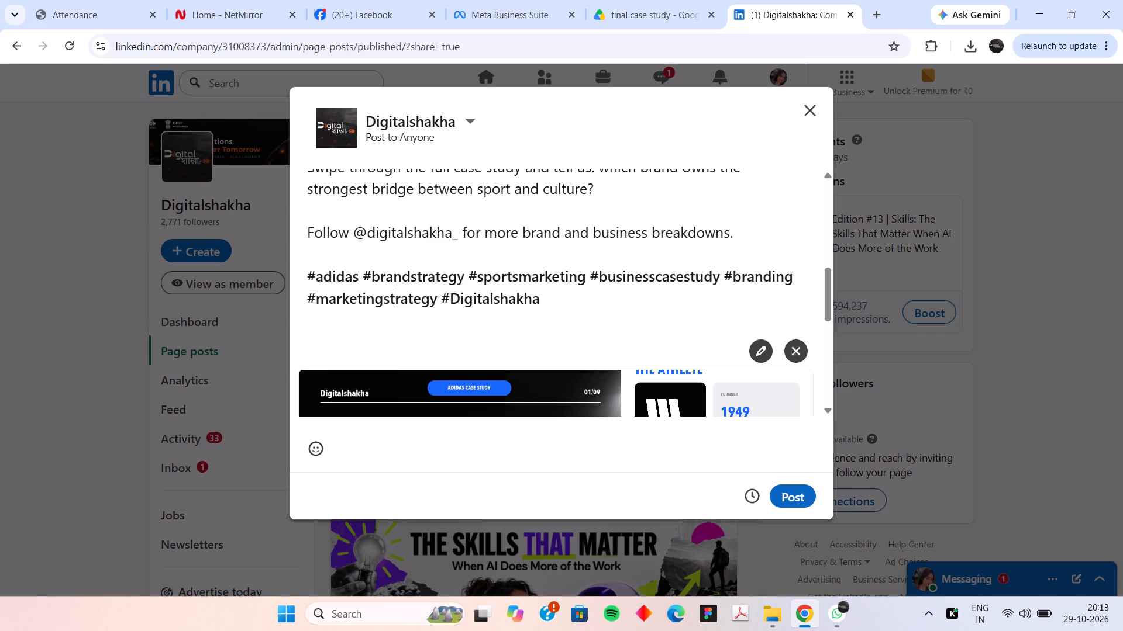
{"action": "key", "text": "Right"}
{"action": "key", "text": "Right"}
{"action": "key", "text": "BackSpace"}
{"action": "key", "text": "d"}
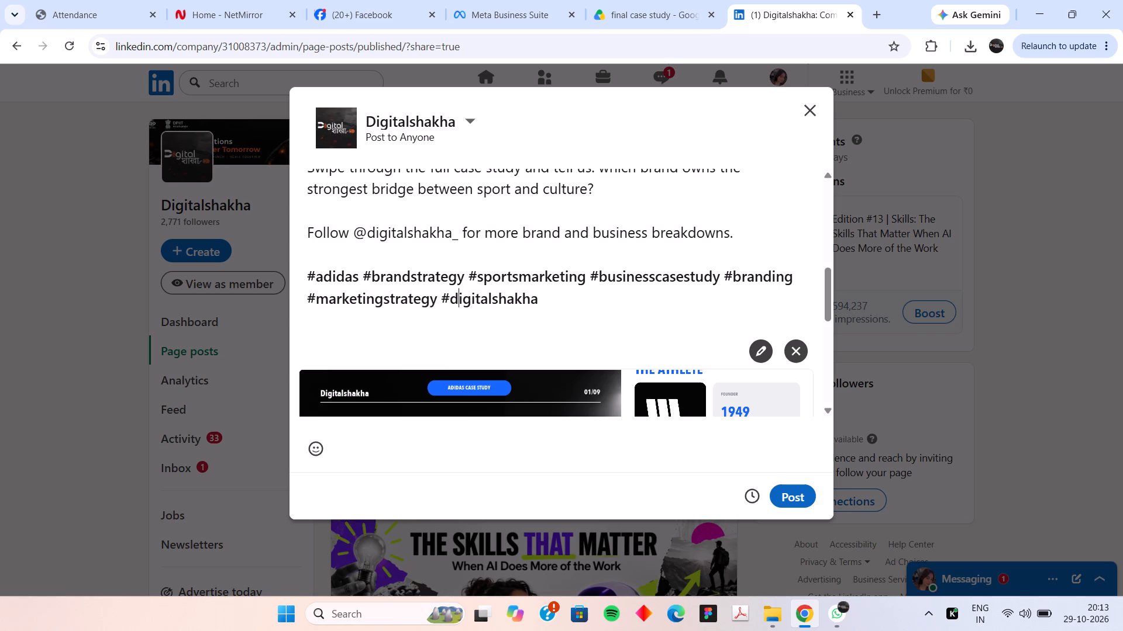
{"action": "key", "text": "Right"}
Open the scheduling options for the Adidas post and set its date to October 30, 2026.
{"action": "scroll", "coordinate": [389, 278], "scroll_direction": "up", "scroll_amount": 2}
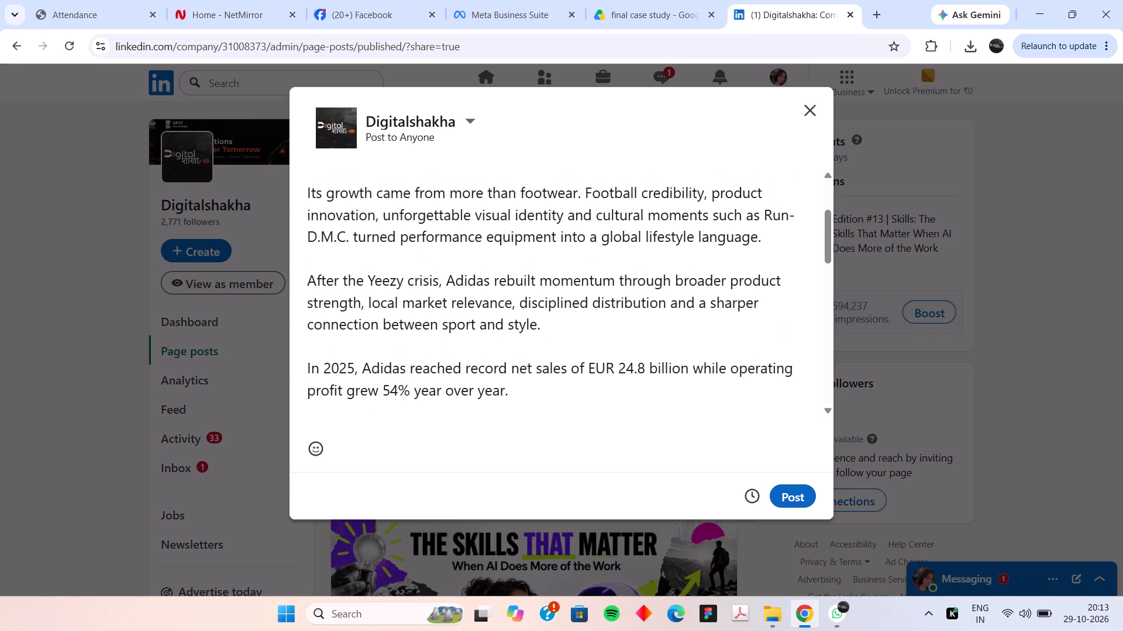
{"action": "scroll", "coordinate": [389, 278], "scroll_direction": "up", "scroll_amount": 2}
{"action": "scroll", "coordinate": [389, 278], "scroll_direction": "down", "scroll_amount": 10}
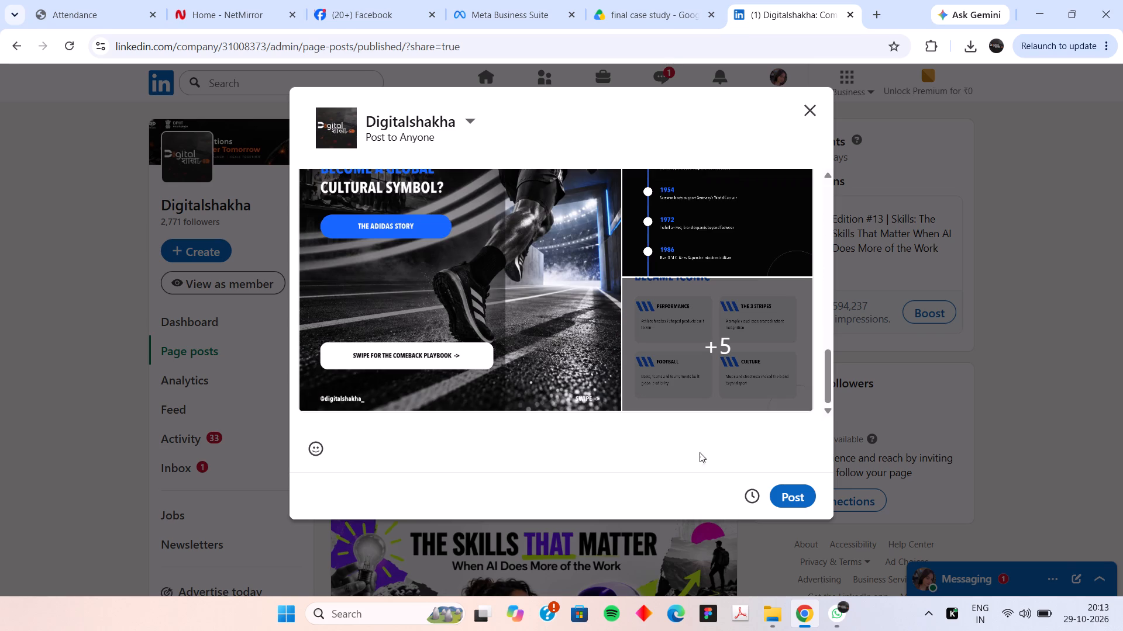
{"action": "left_click", "coordinate": [749, 493]}
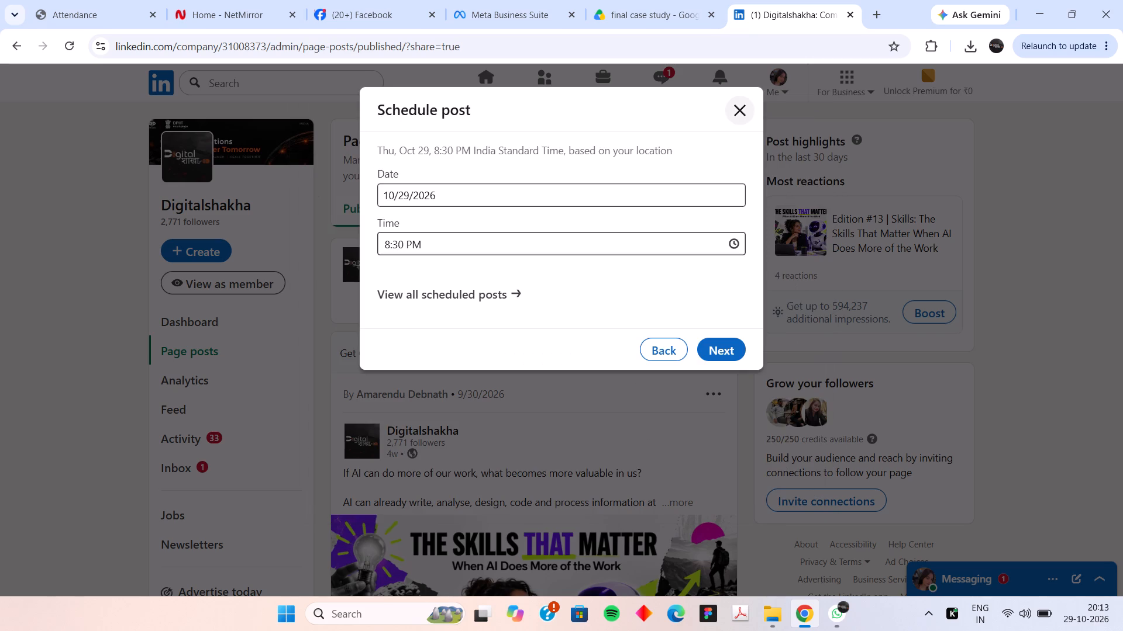
{"action": "left_click", "coordinate": [405, 204]}
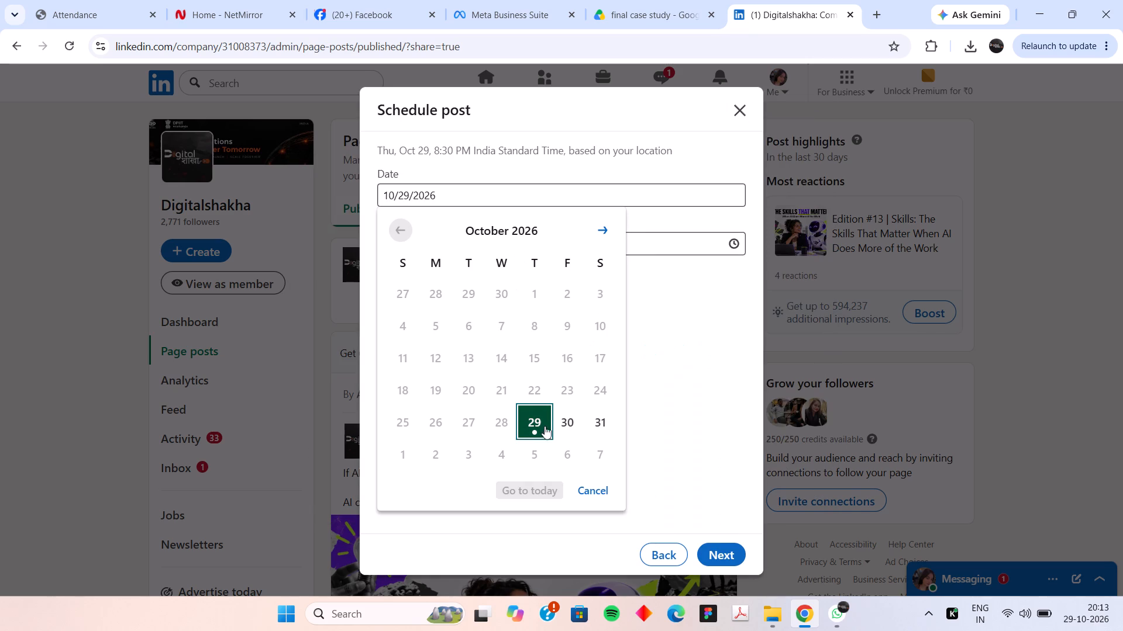
{"action": "left_click", "coordinate": [557, 427]}
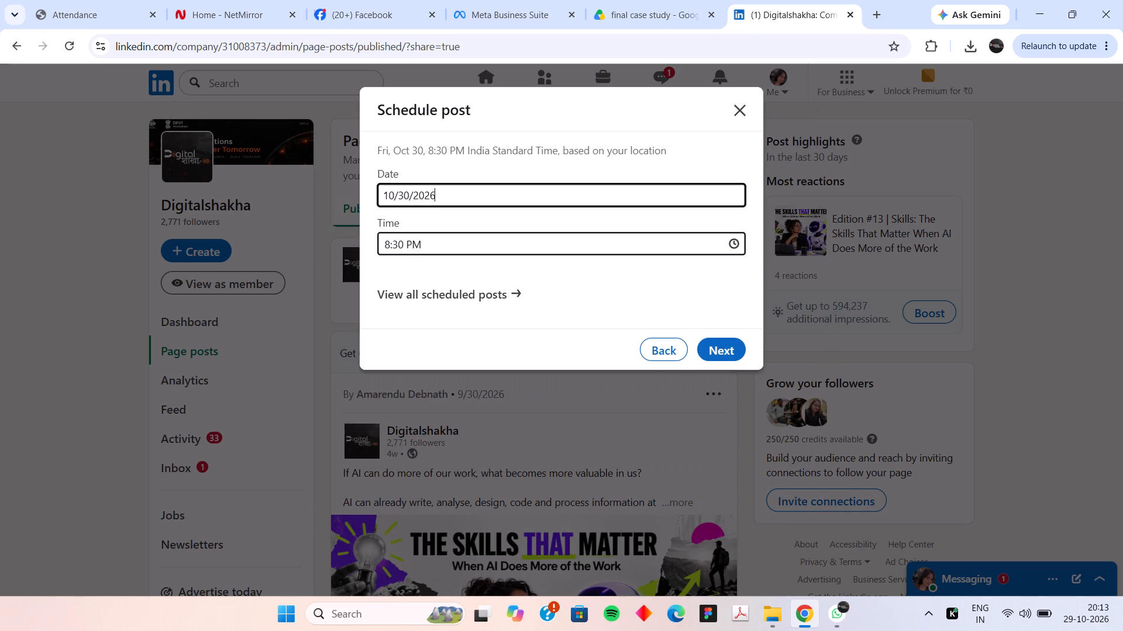
Set the scheduled posting time to 2:00 PM and return to the post with this schedule applied.
{"action": "left_click", "coordinate": [436, 240]}
{"action": "scroll", "coordinate": [438, 362], "scroll_direction": "down", "scroll_amount": 5}
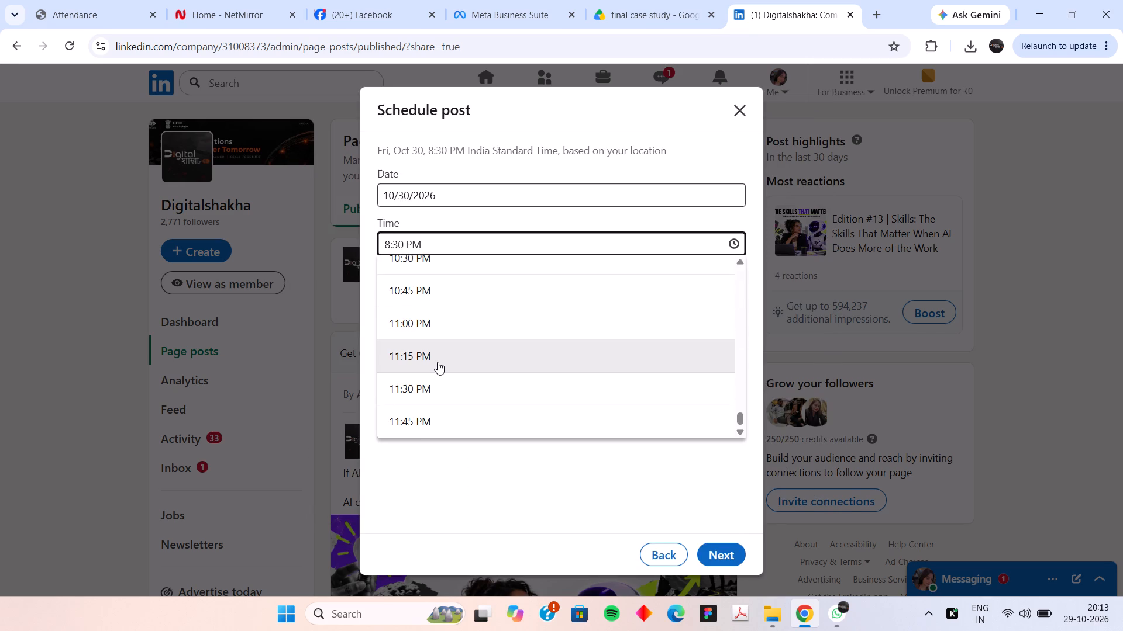
{"action": "scroll", "coordinate": [438, 362], "scroll_direction": "down", "scroll_amount": 4}
{"action": "scroll", "coordinate": [438, 362], "scroll_direction": "up", "scroll_amount": 7}
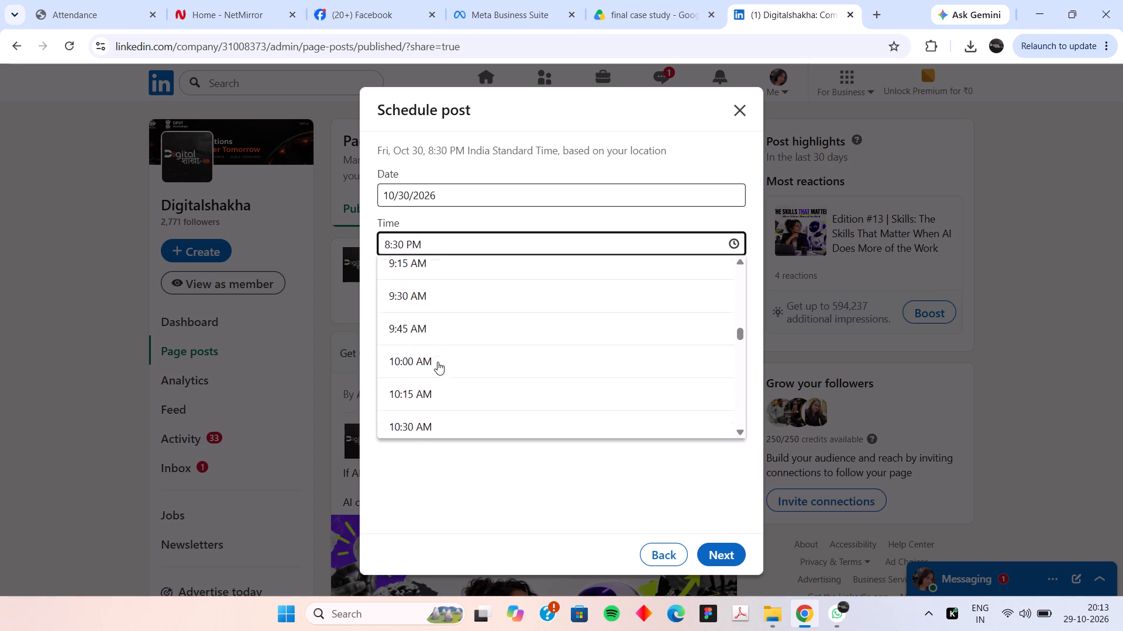
{"action": "scroll", "coordinate": [438, 362], "scroll_direction": "up", "scroll_amount": 2}
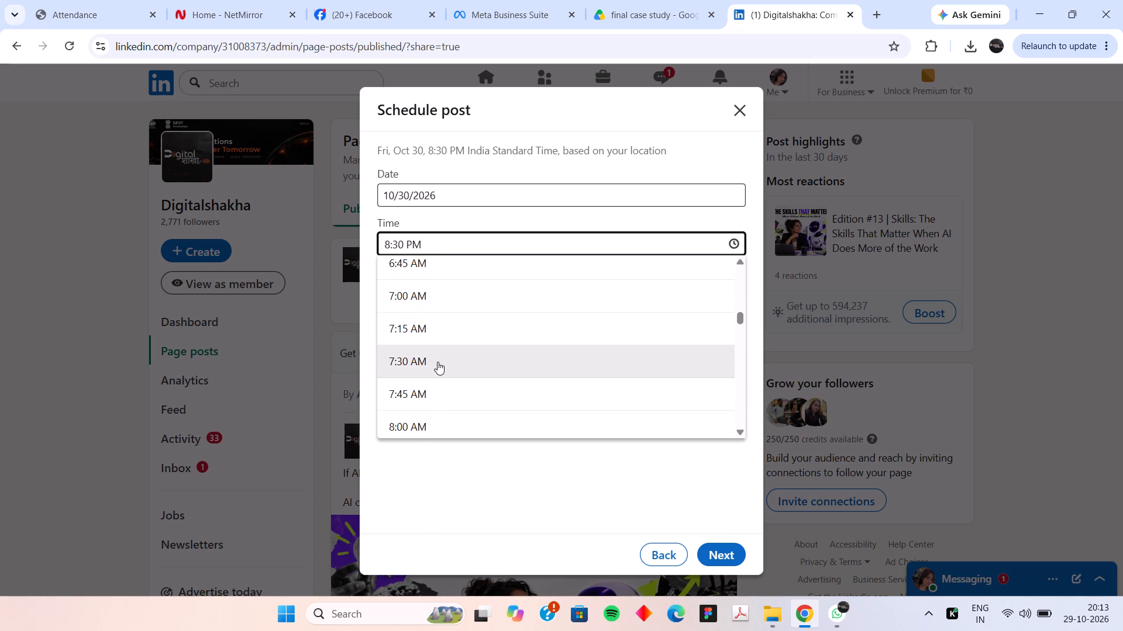
{"action": "scroll", "coordinate": [438, 362], "scroll_direction": "down", "scroll_amount": 4}
{"action": "scroll", "coordinate": [438, 362], "scroll_direction": "up", "scroll_amount": 5}
{"action": "scroll", "coordinate": [438, 362], "scroll_direction": "right", "scroll_amount": 2}
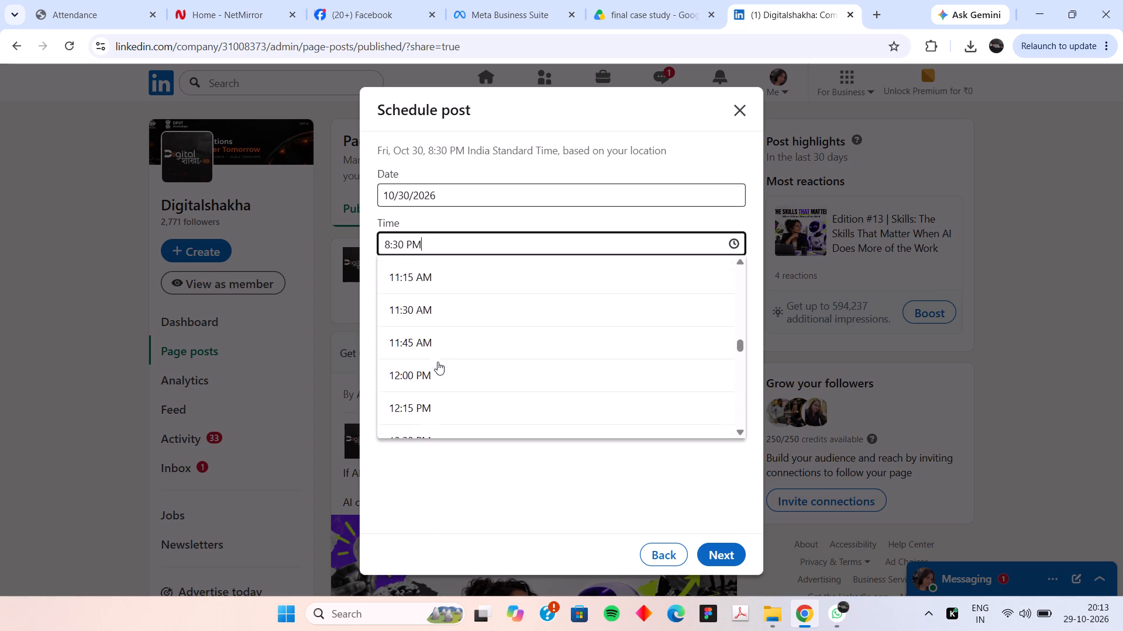
{"action": "scroll", "coordinate": [438, 362], "scroll_direction": "down", "scroll_amount": 3}
{"action": "scroll", "coordinate": [438, 362], "scroll_direction": "up", "scroll_amount": 2}
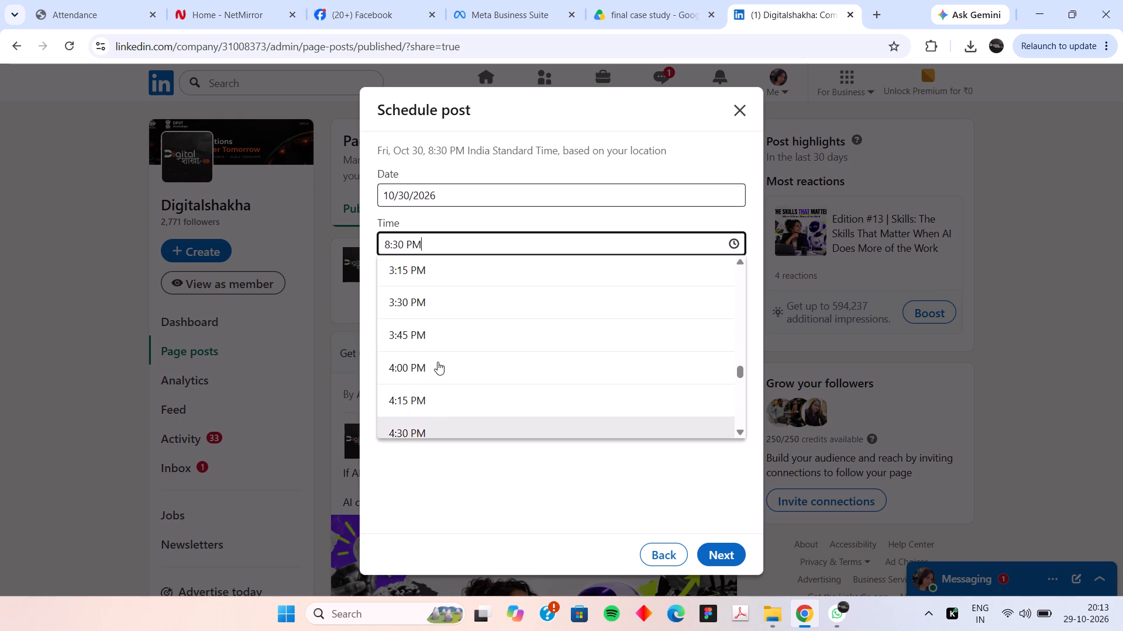
{"action": "scroll", "coordinate": [438, 362], "scroll_direction": "up", "scroll_amount": 3}
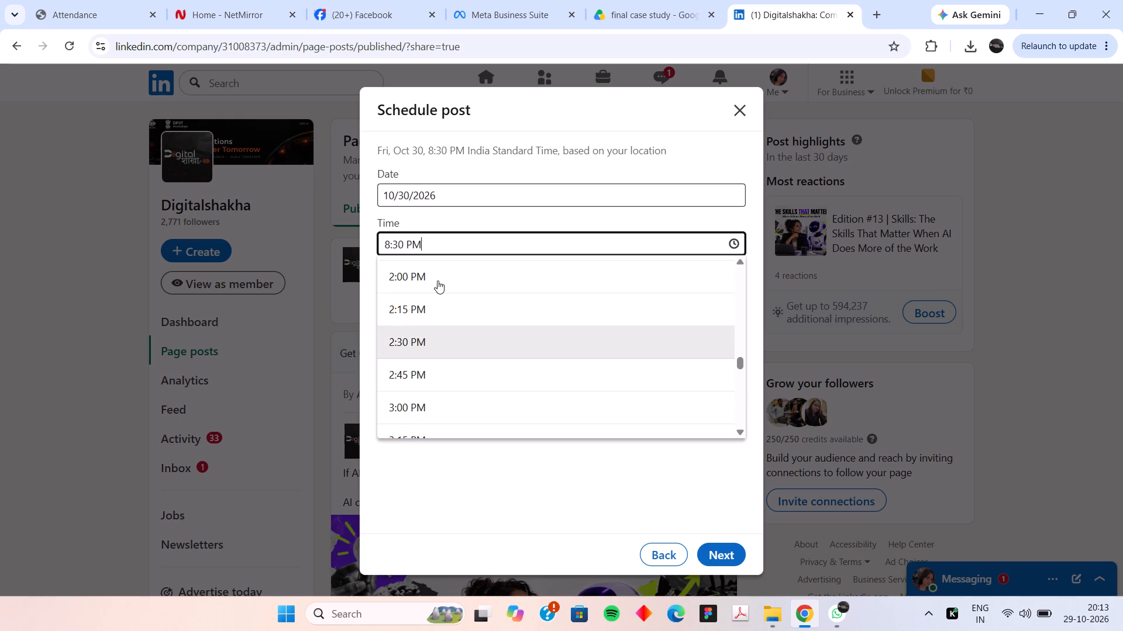
{"action": "left_click", "coordinate": [436, 275]}
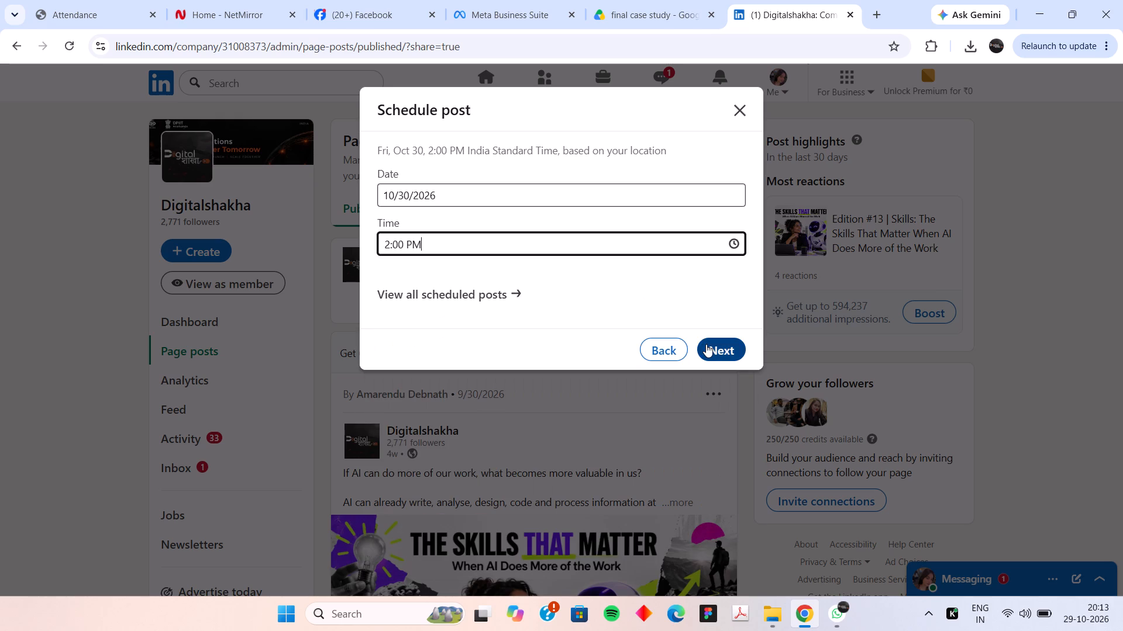
{"action": "left_click", "coordinate": [706, 344]}
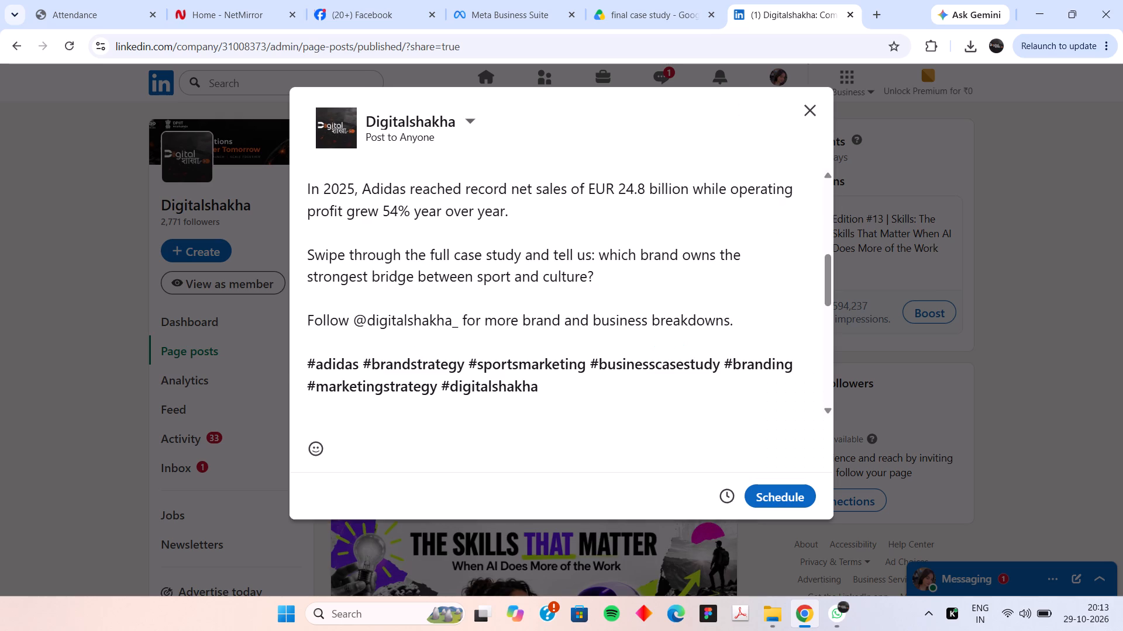
Check the post's caption and carousel images, and submit it as a scheduled Digitalshakha page post.
{"action": "scroll", "coordinate": [610, 308], "scroll_direction": "down", "scroll_amount": 10}
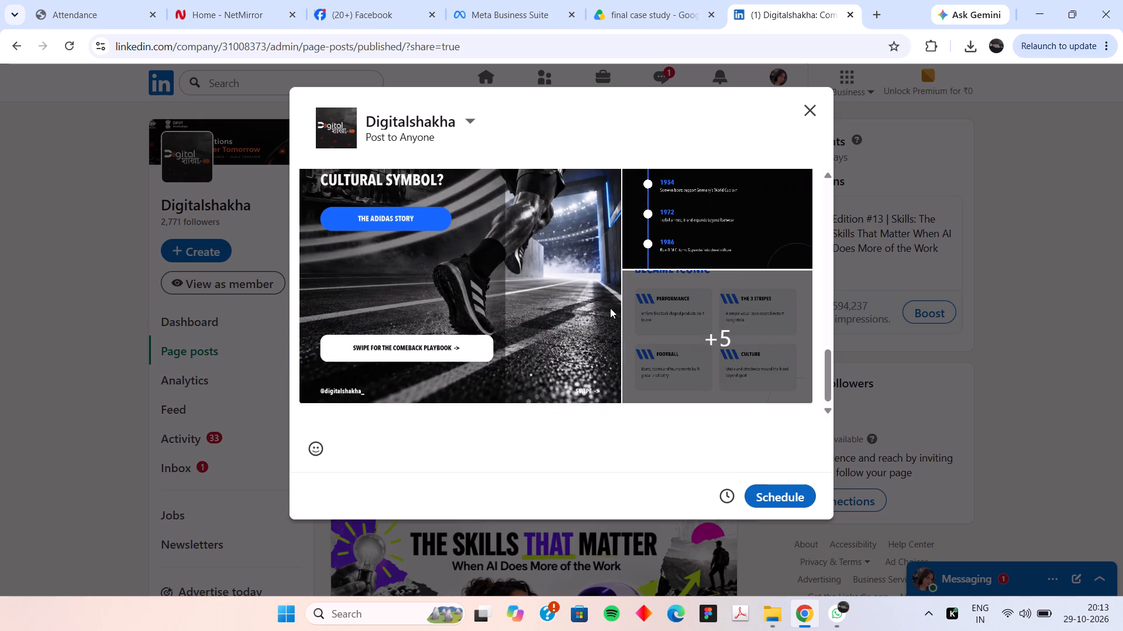
{"action": "scroll", "coordinate": [610, 308], "scroll_direction": "up", "scroll_amount": 8}
{"action": "left_click", "coordinate": [779, 493]}
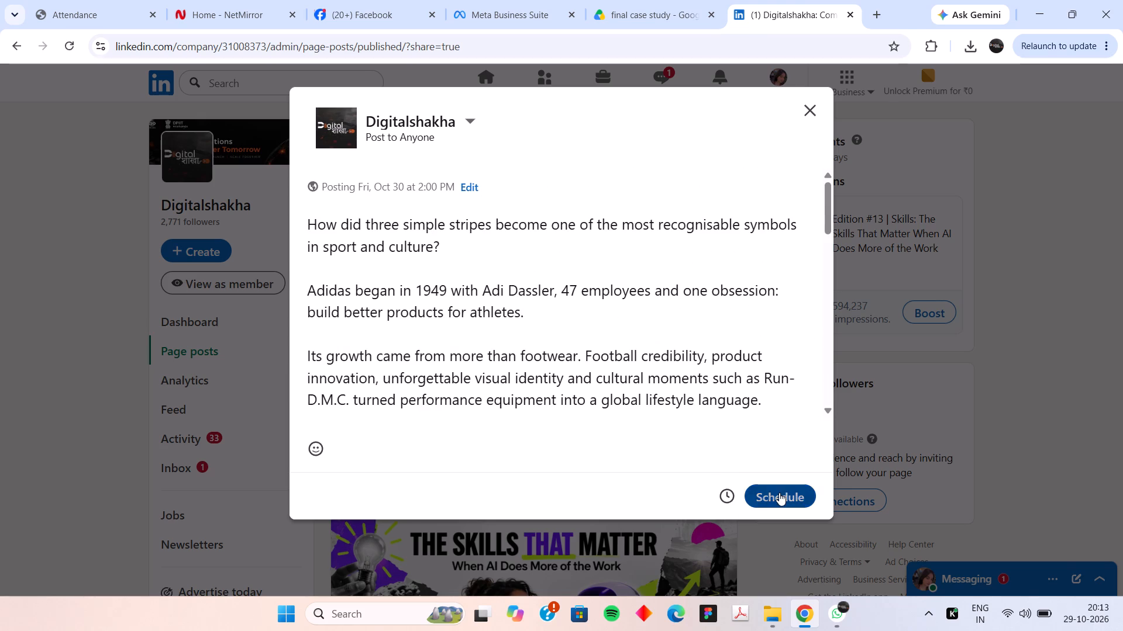
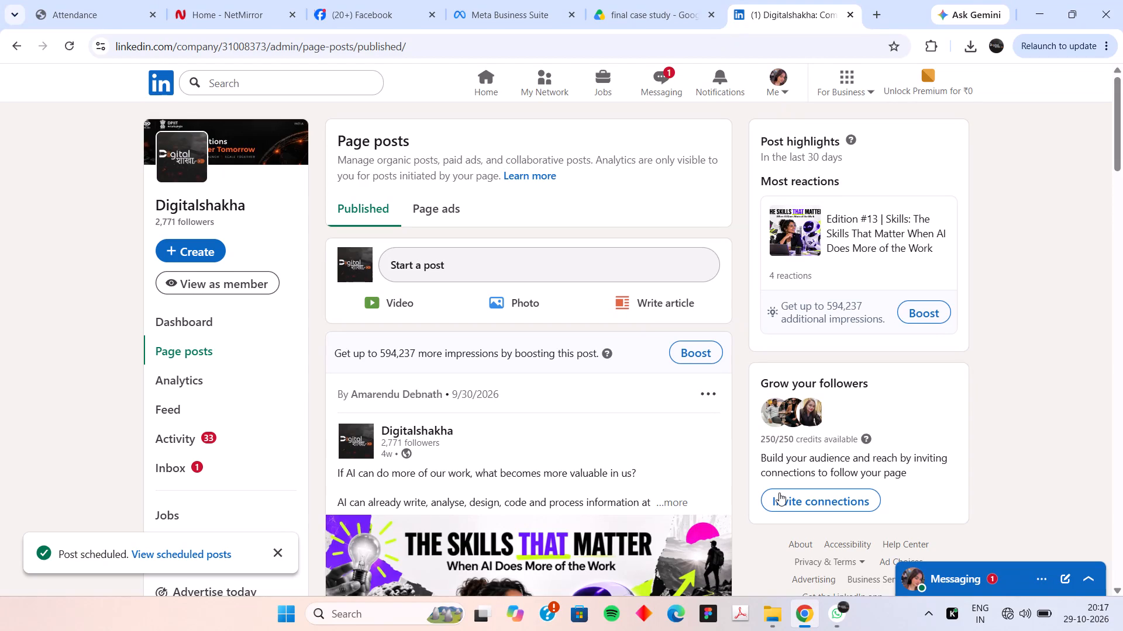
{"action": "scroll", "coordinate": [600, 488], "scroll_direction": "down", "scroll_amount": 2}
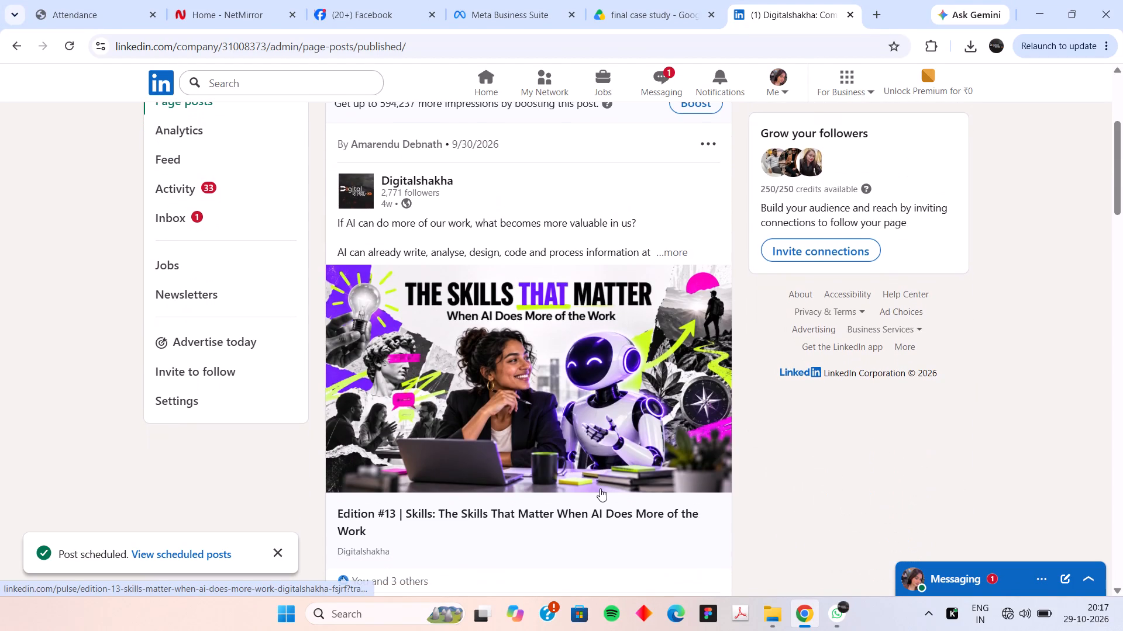
Return to the final case study folder in Google Drive and reconnect the computer to the iPhone Wi-Fi network.
{"action": "scroll", "coordinate": [600, 488], "scroll_direction": "up", "scroll_amount": 7}
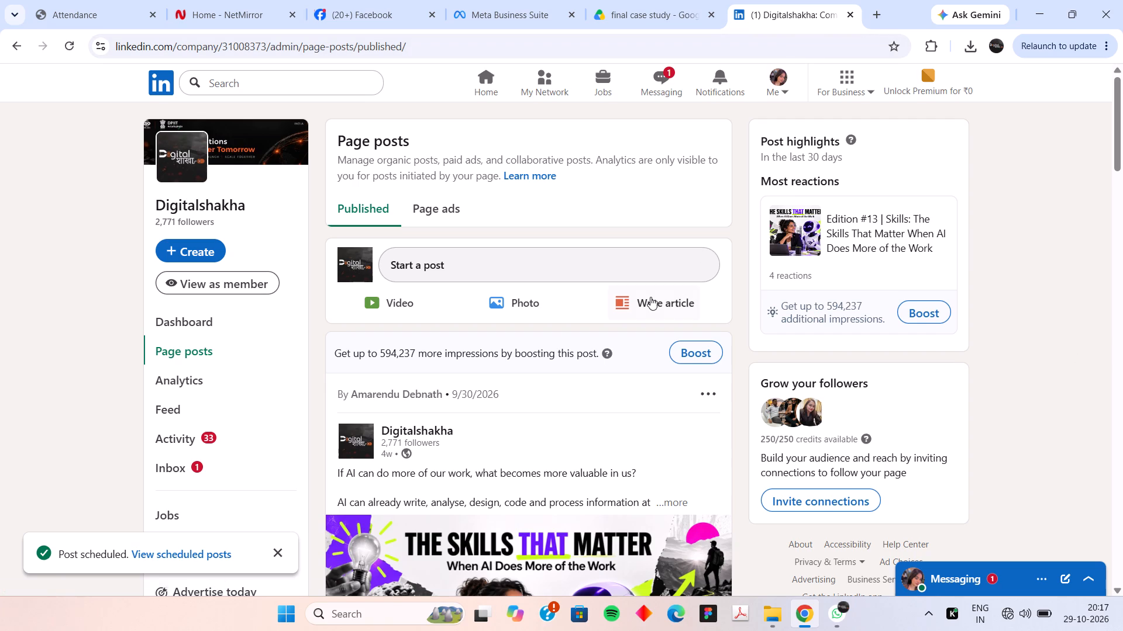
{"action": "left_click", "coordinate": [663, 15]}
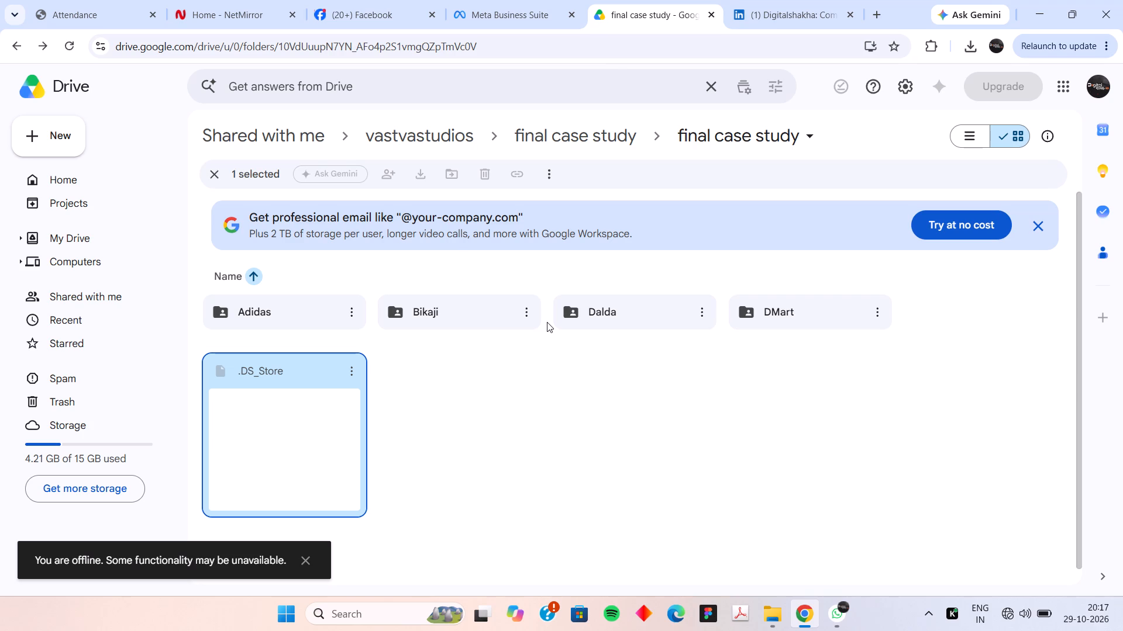
{"action": "left_click", "coordinate": [1019, 630]}
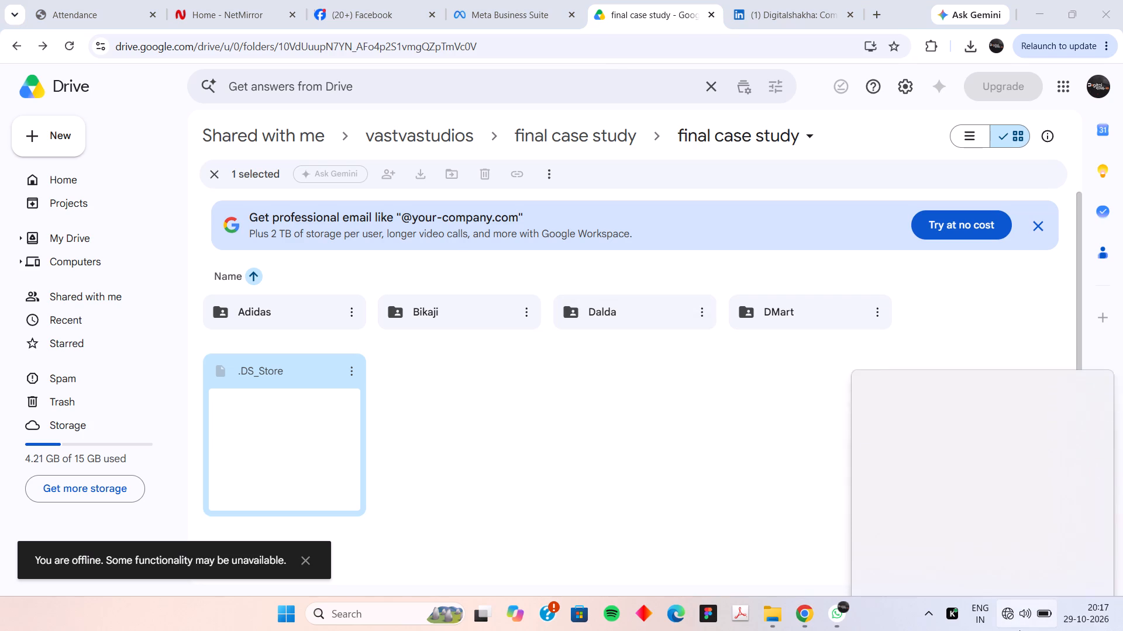
{"action": "left_click", "coordinate": [919, 348]}
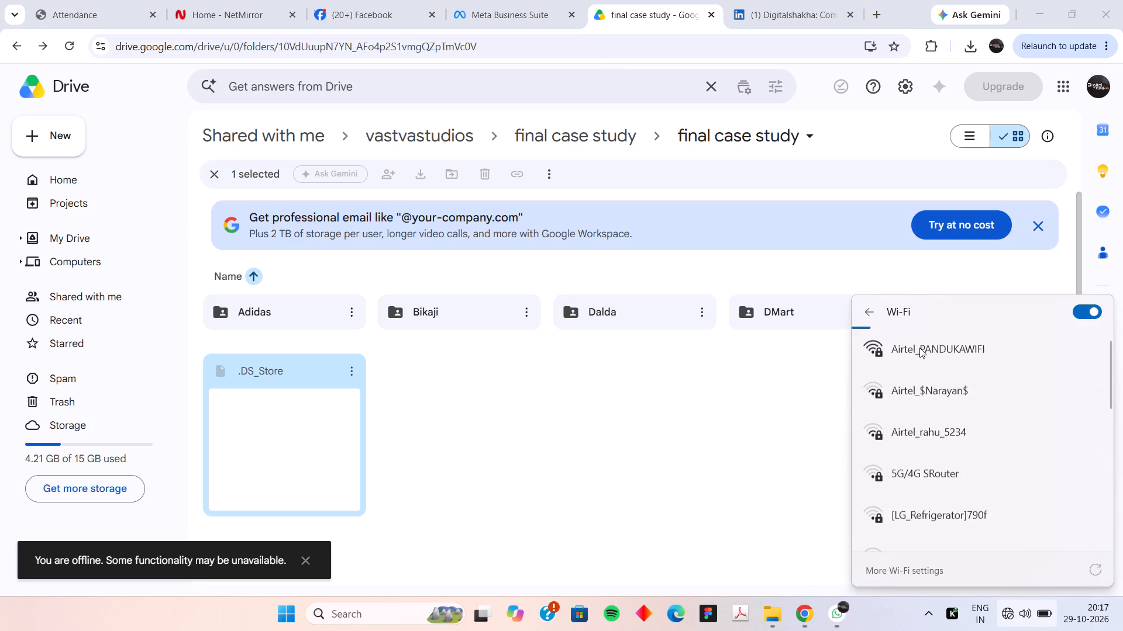
{"action": "scroll", "coordinate": [904, 398], "scroll_direction": "up", "scroll_amount": 2}
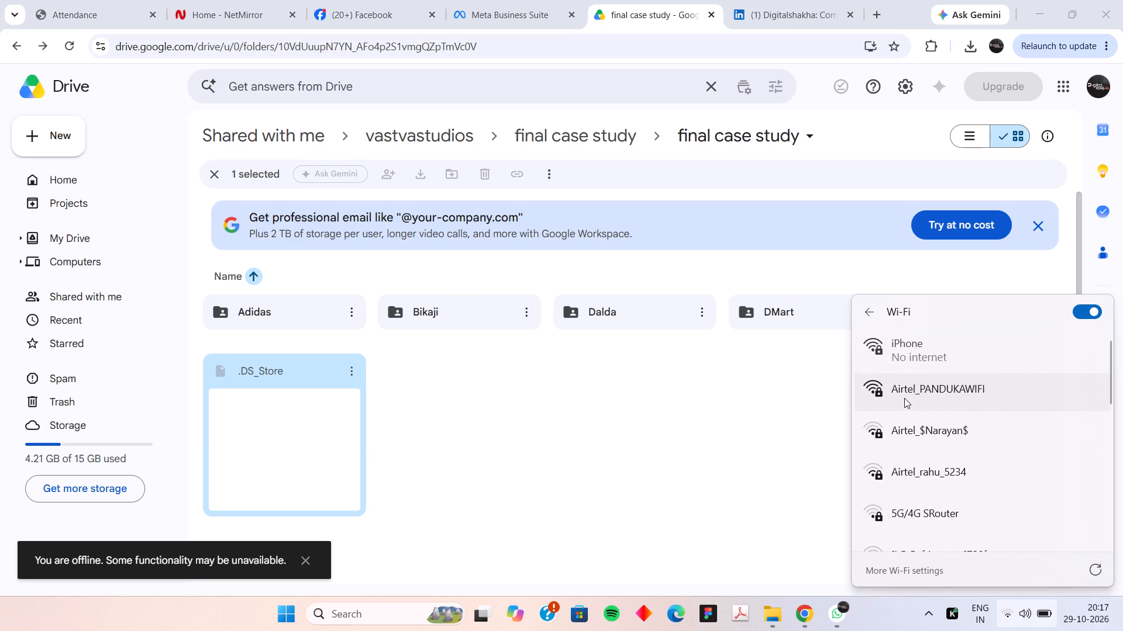
{"action": "left_click", "coordinate": [923, 362]}
{"action": "left_click", "coordinate": [626, 470]}
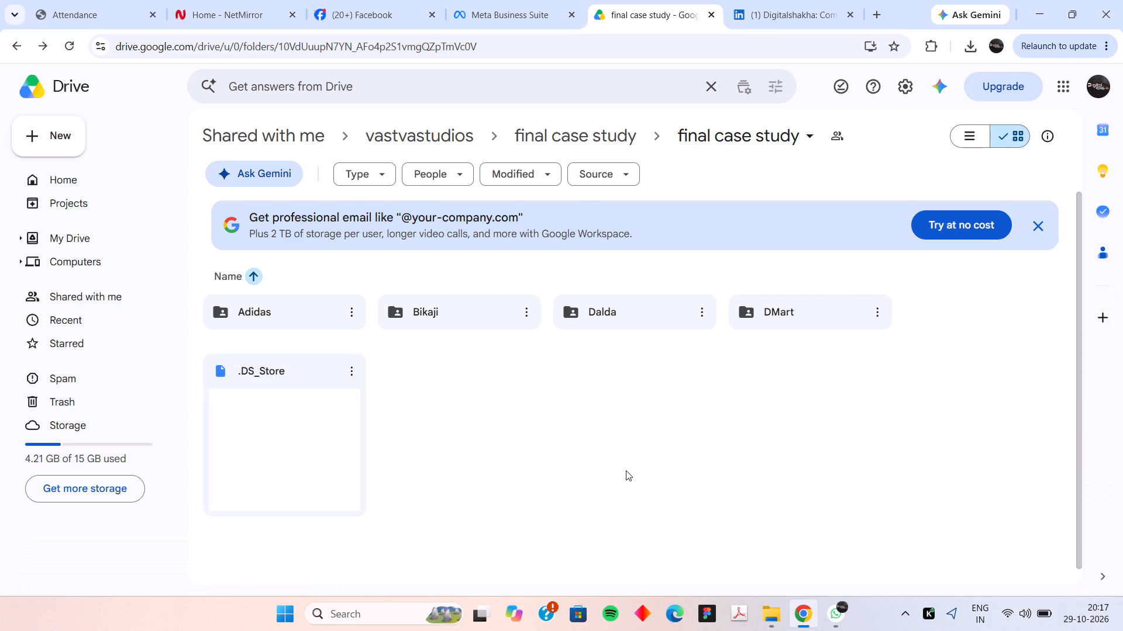
Open the Bikaji case study folder and download Bikaji_Case_Study_Upload_Pack.zip.
{"action": "double_click", "coordinate": [469, 307]}
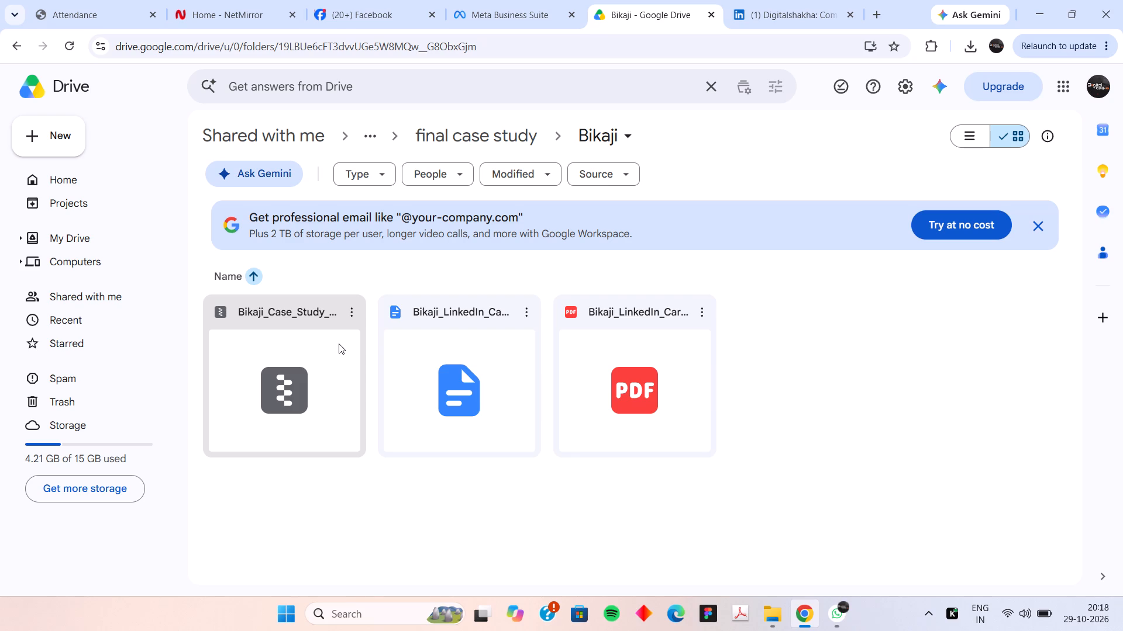
{"action": "double_click", "coordinate": [272, 393]}
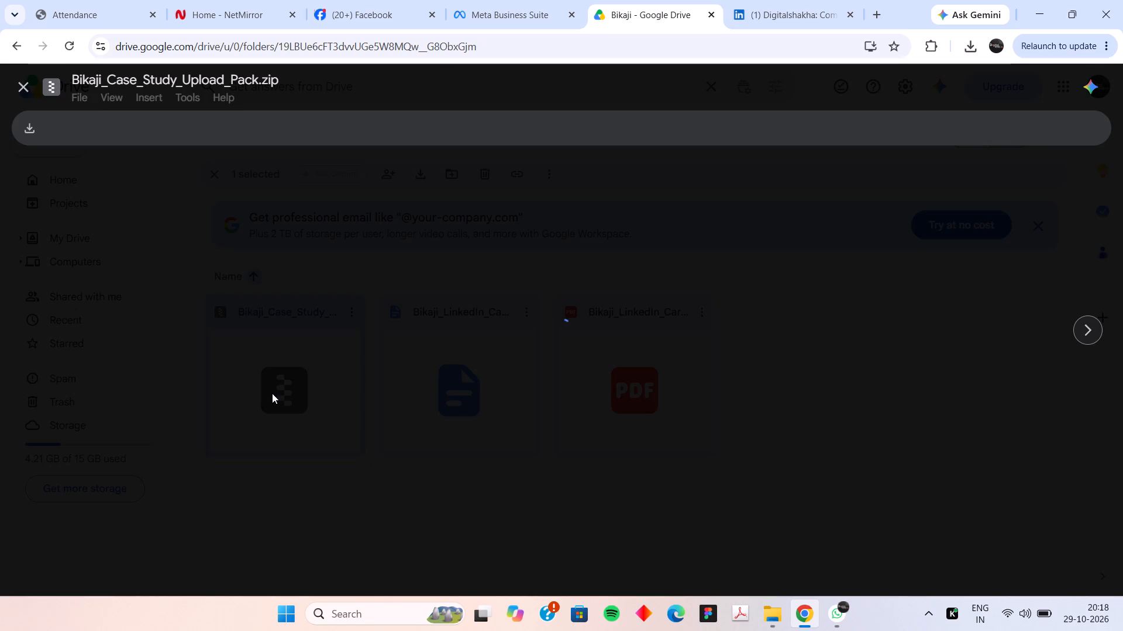
{"action": "left_click", "coordinate": [29, 120]}
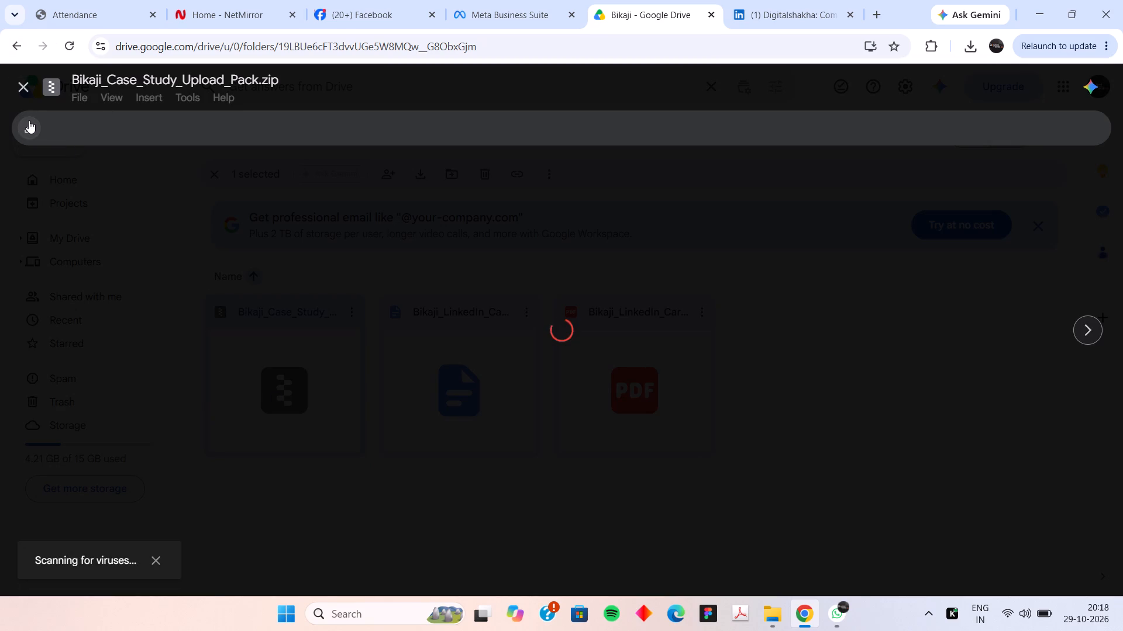
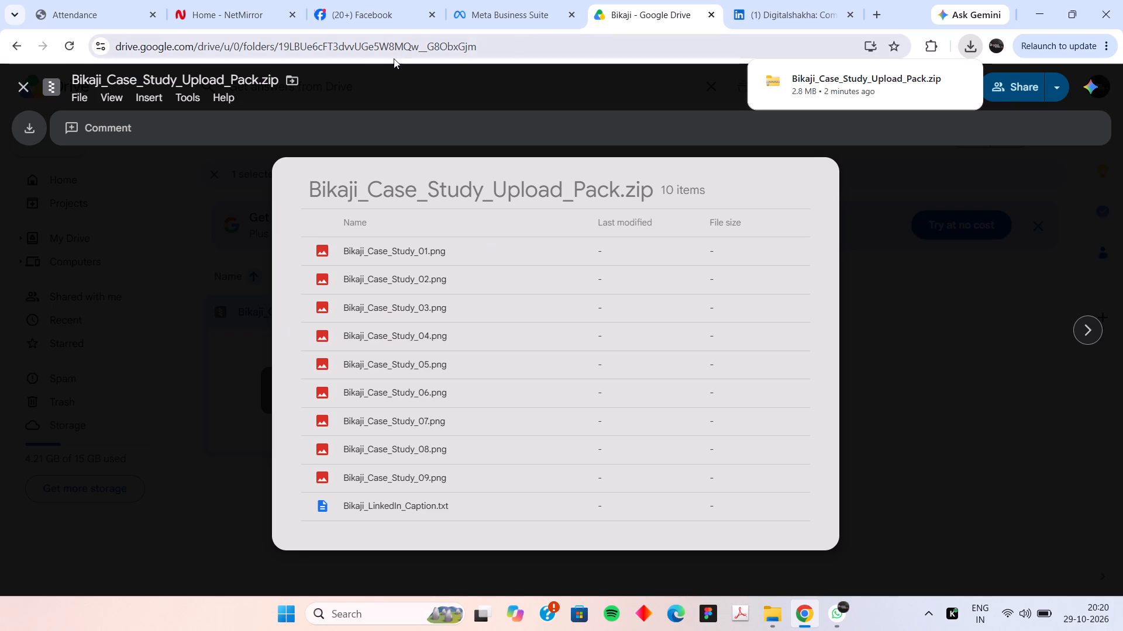
Close the preview of Bikaji_Case_Study_Upload_Pack.zip and return to the Bikaji folder.
{"action": "left_click", "coordinate": [16, 95]}
{"action": "left_click", "coordinate": [776, 607]}
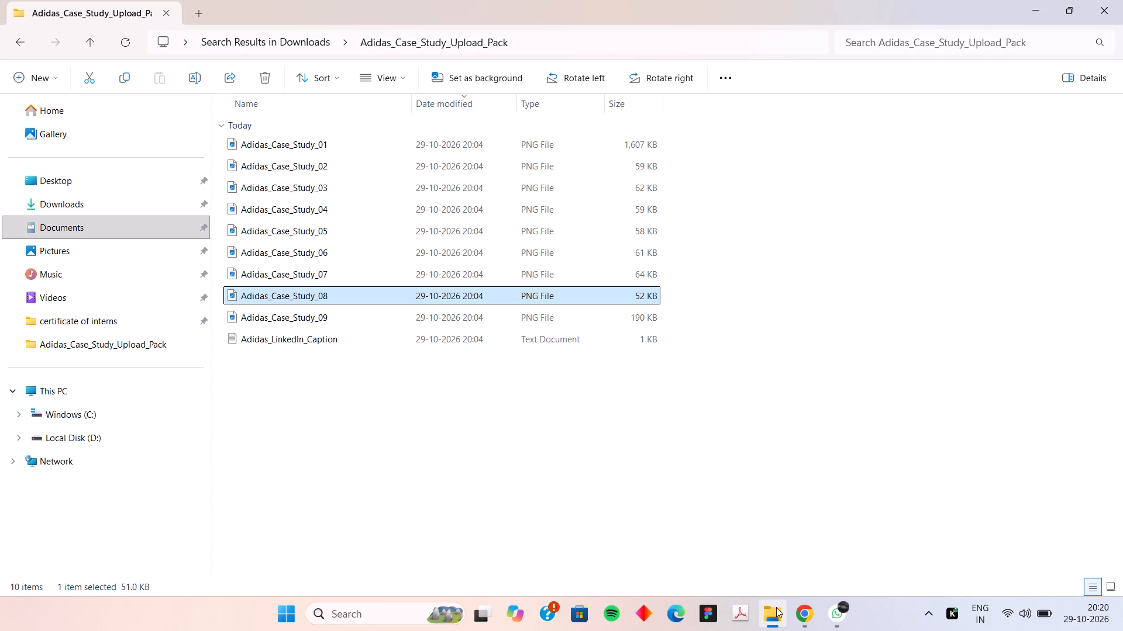
{"action": "left_click", "coordinate": [819, 622]}
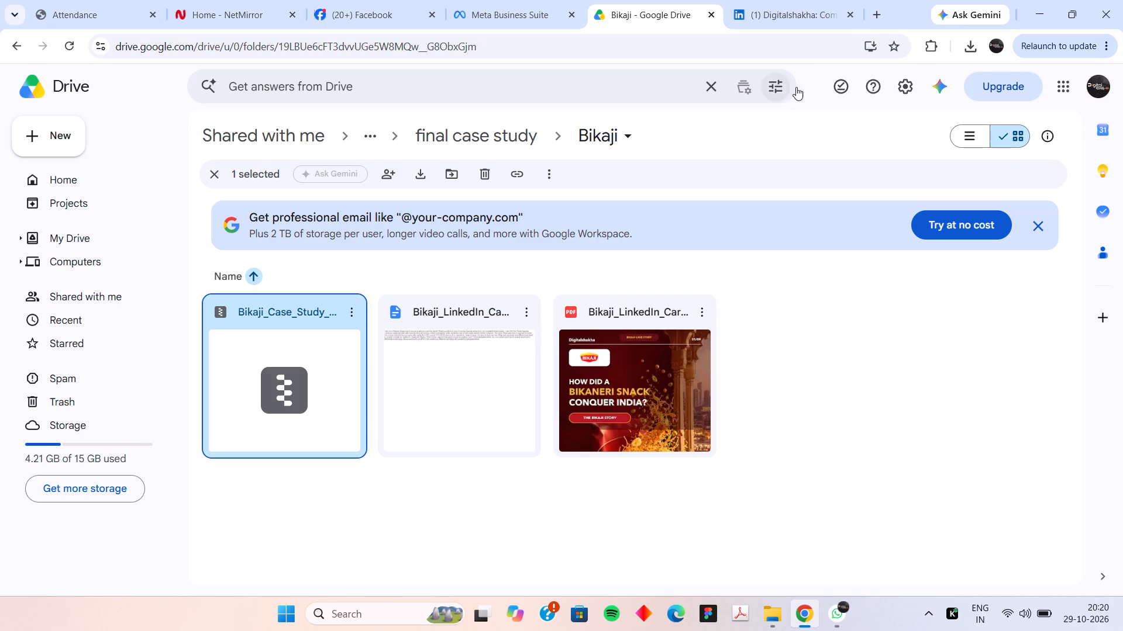
Open YouTube in a new browser tab and play the Boom Shaka official music video.
{"action": "left_click", "coordinate": [870, 6]}
{"action": "left_click", "coordinate": [456, 312]}
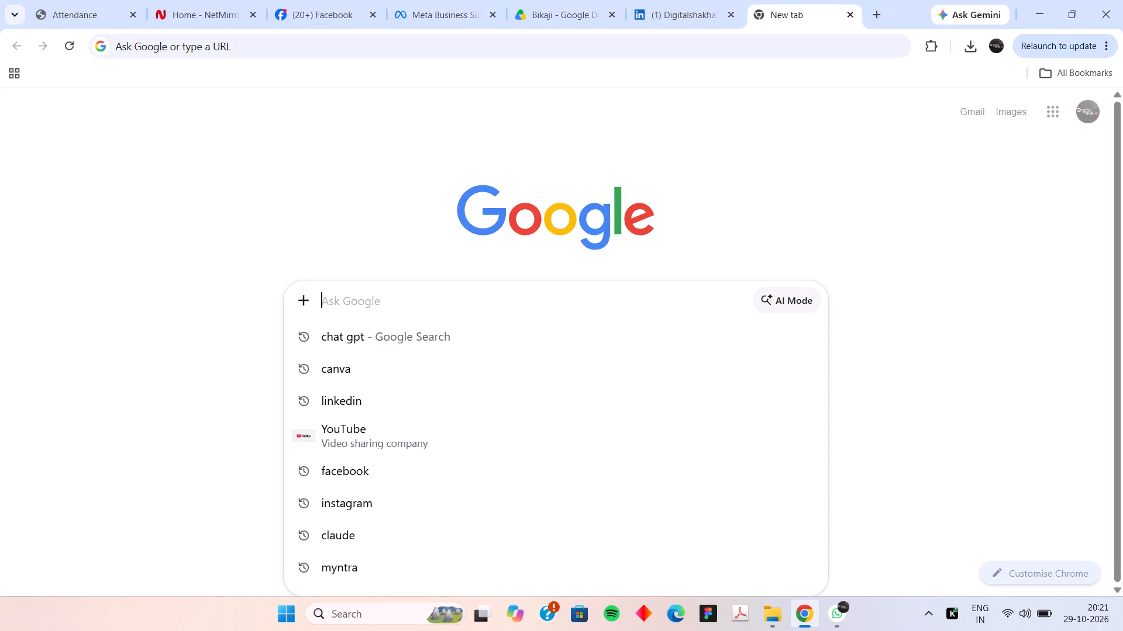
{"action": "key", "text": "y"}
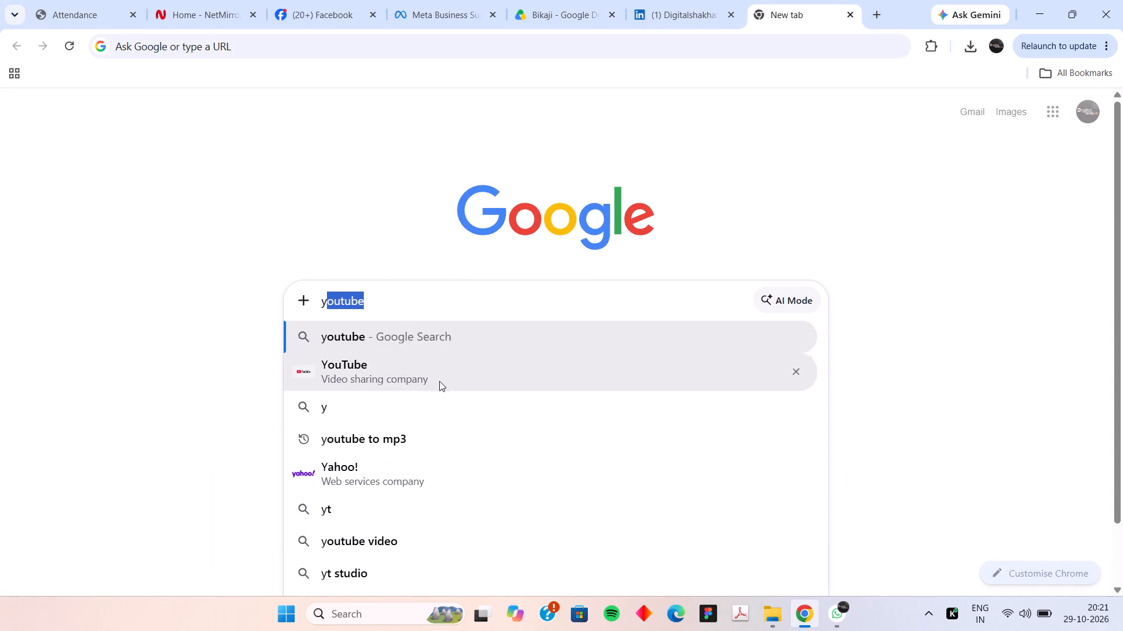
{"action": "left_click", "coordinate": [424, 376]}
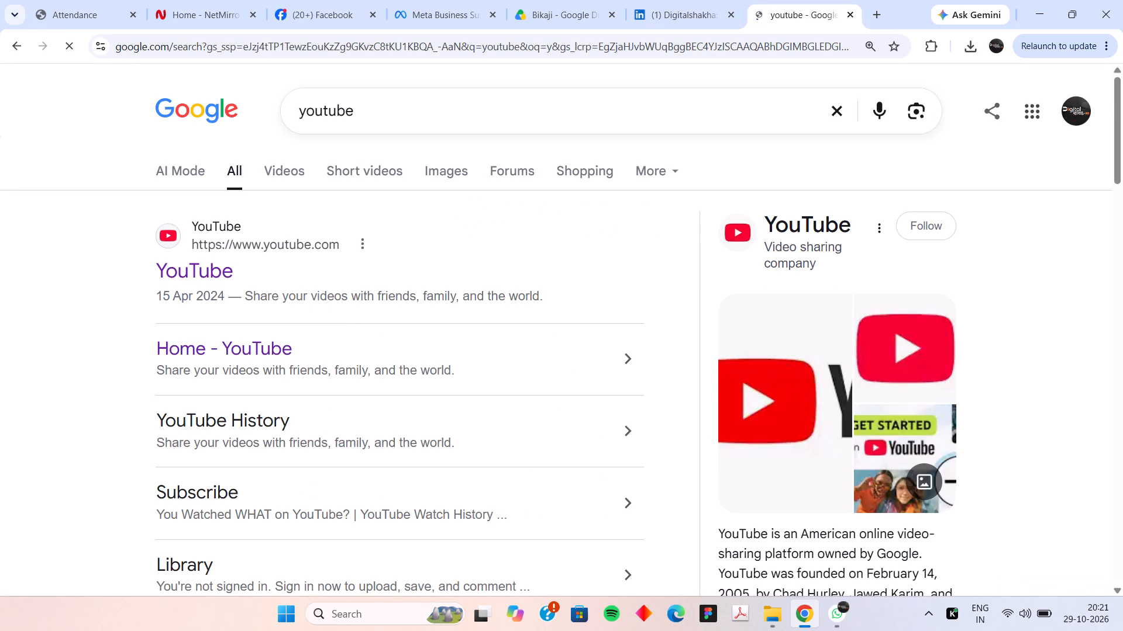
{"action": "left_click", "coordinate": [201, 232]}
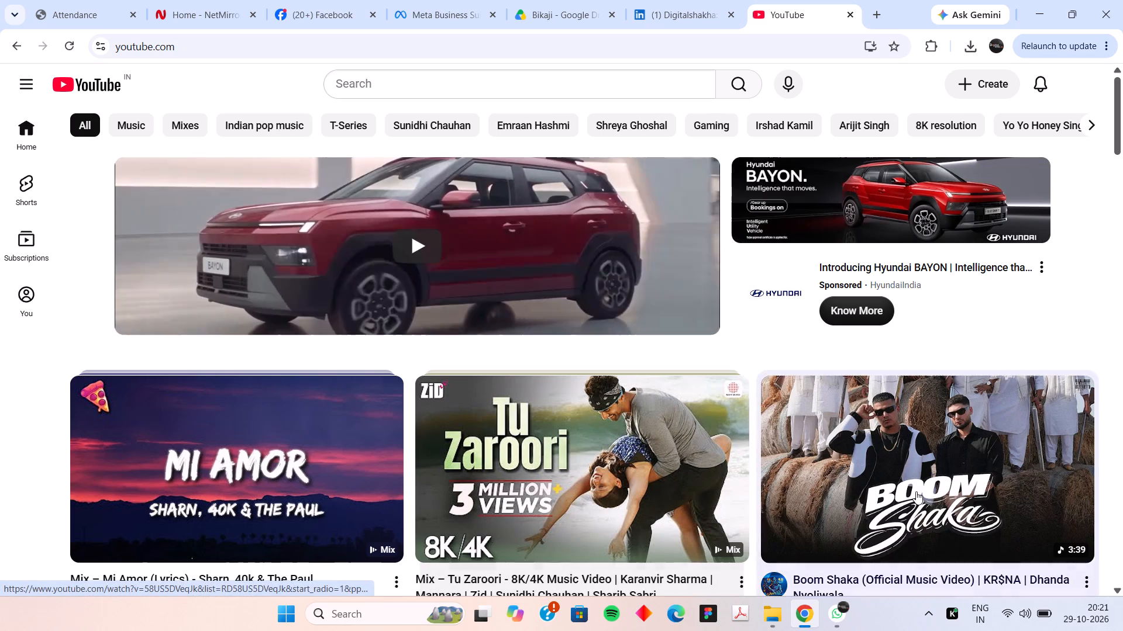
{"action": "left_click", "coordinate": [916, 491]}
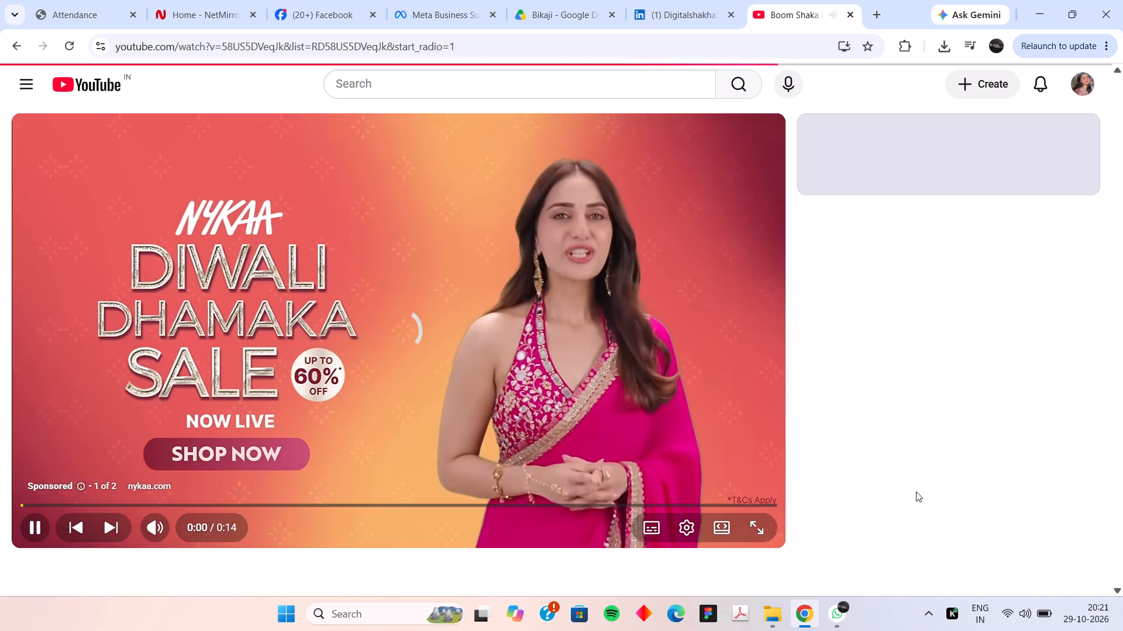
Switch to File Explorer and open the Downloads folder.
{"action": "left_click", "coordinate": [585, 0]}
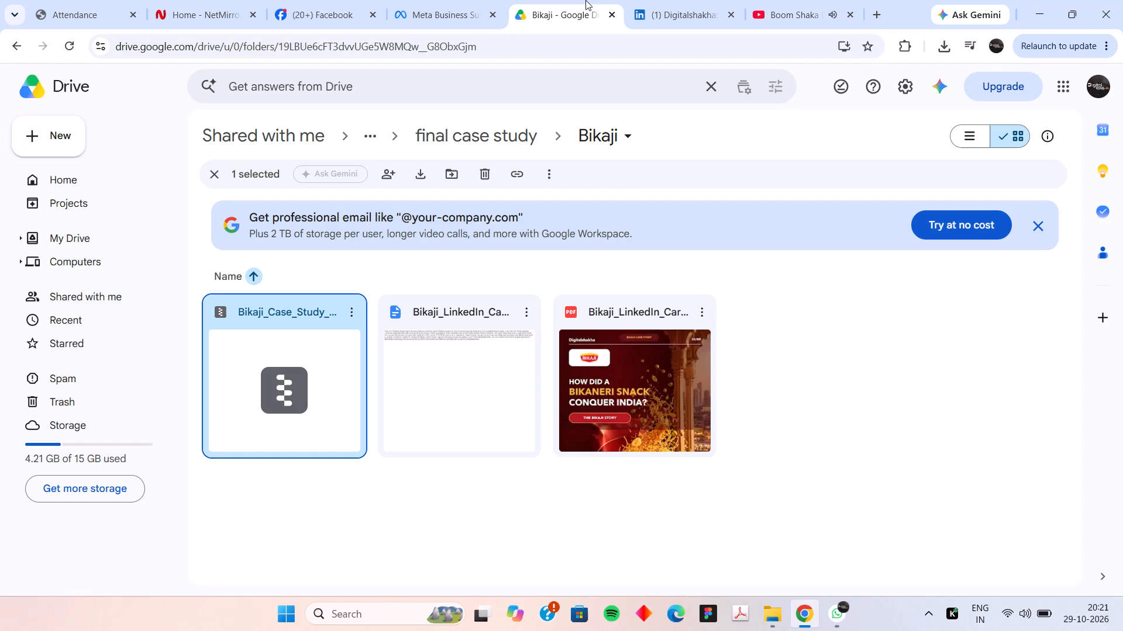
{"action": "left_click", "coordinate": [769, 616]}
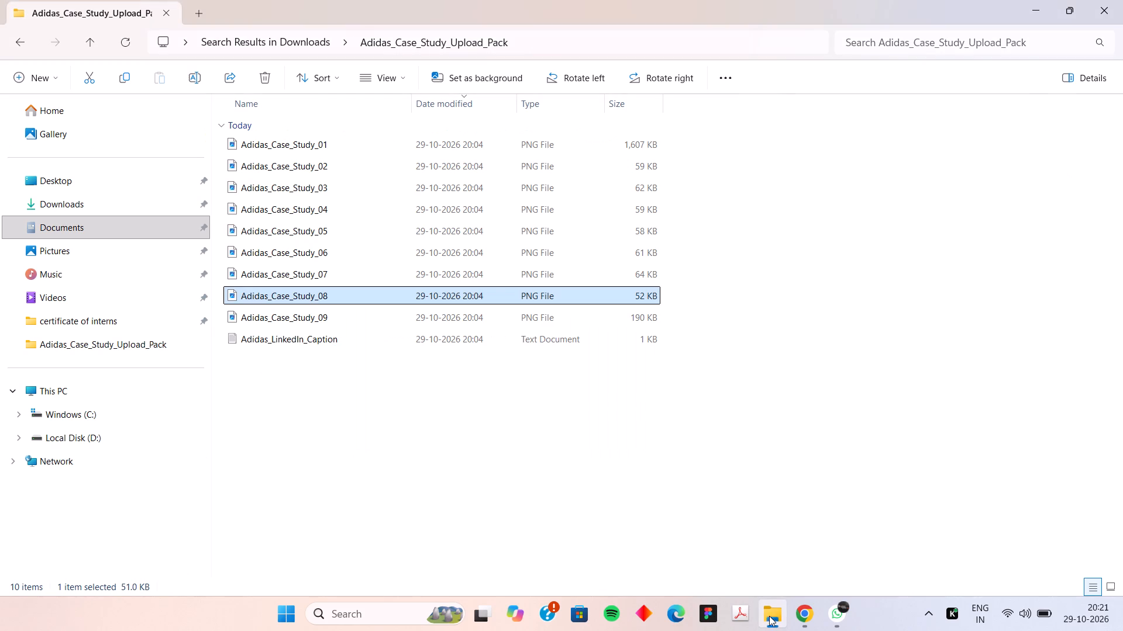
{"action": "left_click_drag", "start_coordinate": [116, 192], "coordinate": [104, 203]}
{"action": "left_click", "coordinate": [104, 203]}
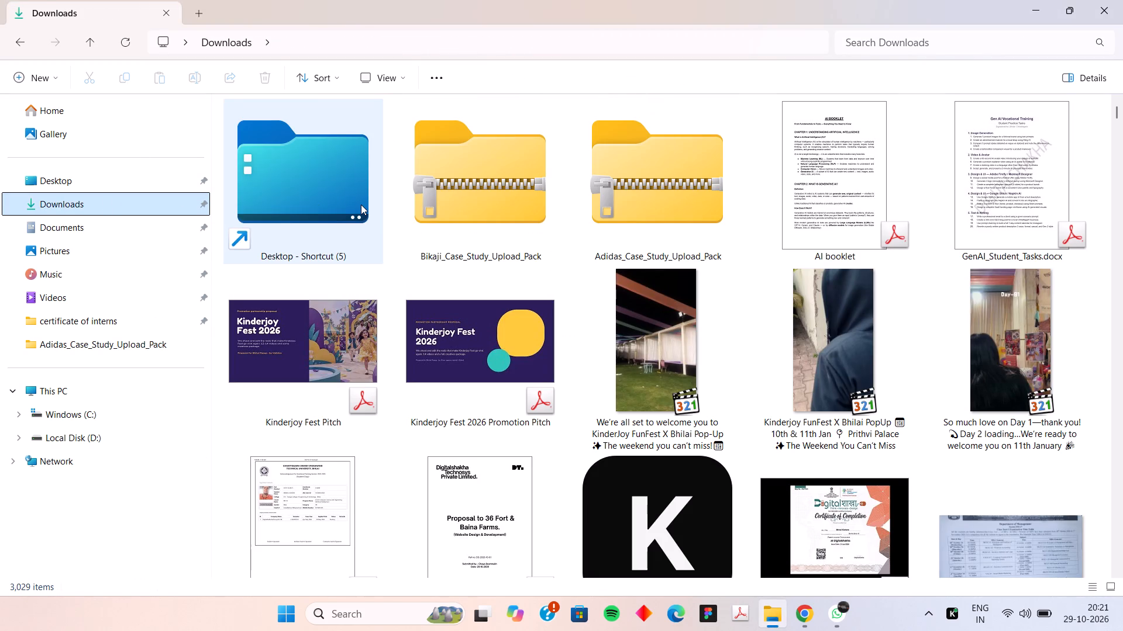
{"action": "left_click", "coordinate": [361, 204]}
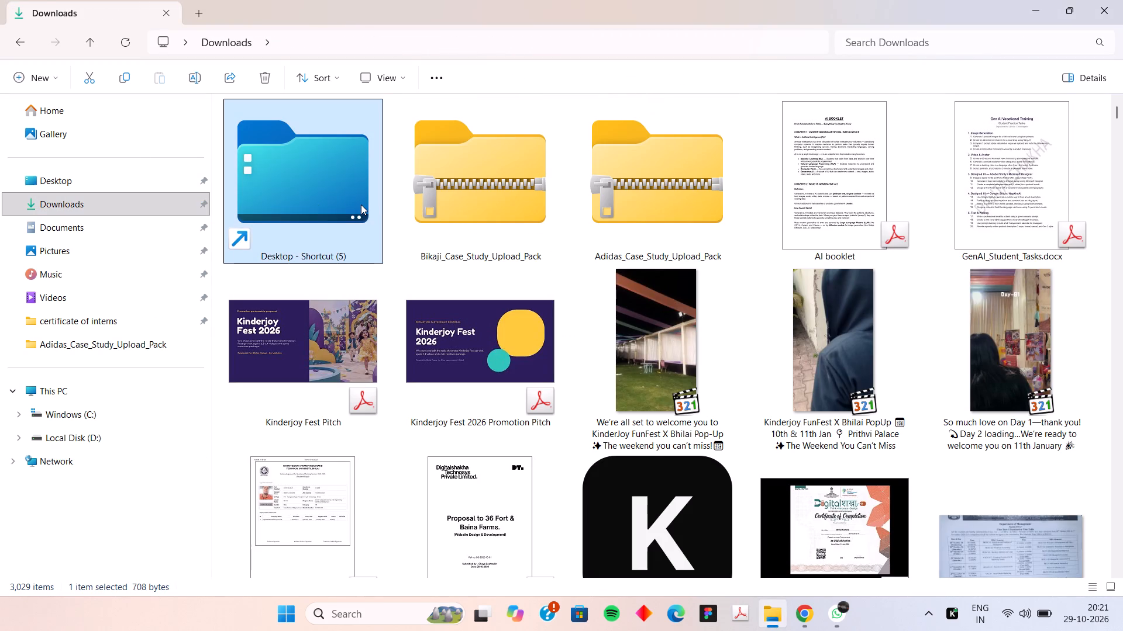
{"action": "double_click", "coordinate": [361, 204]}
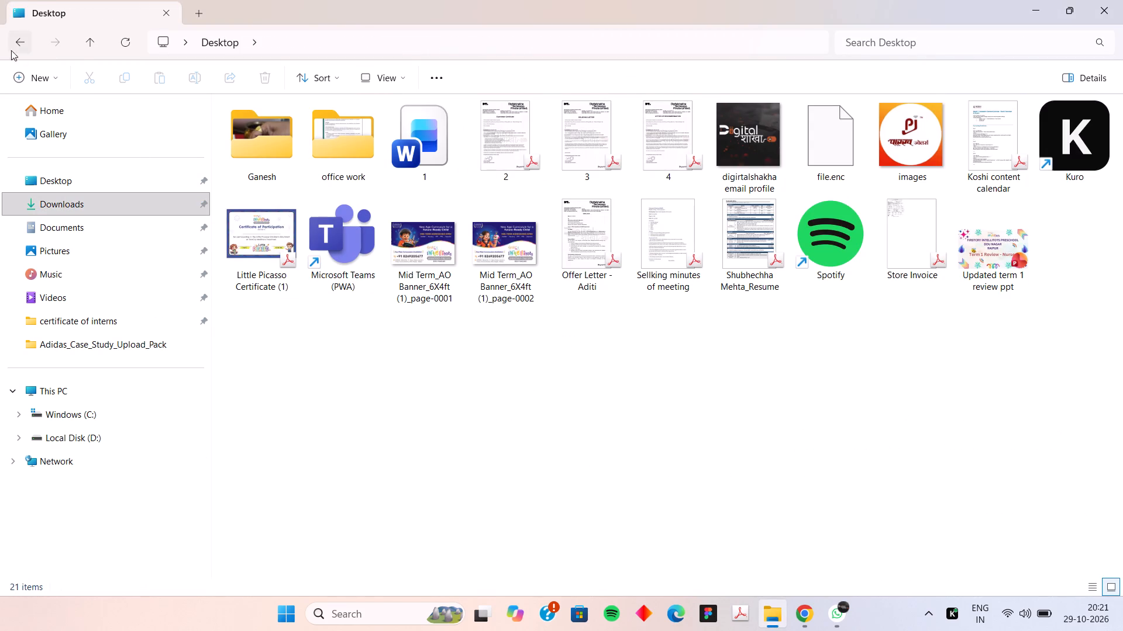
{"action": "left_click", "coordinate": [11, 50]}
Extract the Bikaji_Case_Study_Upload_Pack archive in Downloads into a folder of the same name, and close the extracted folder's window.
{"action": "double_click", "coordinate": [531, 217]}
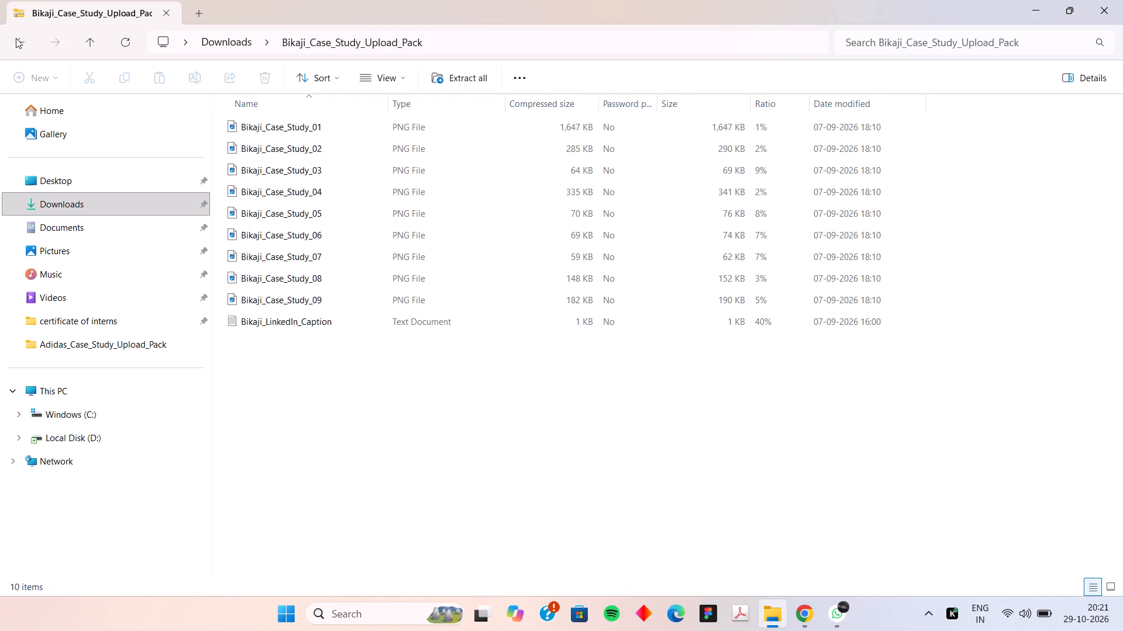
{"action": "left_click", "coordinate": [18, 39]}
{"action": "right_click", "coordinate": [485, 250]}
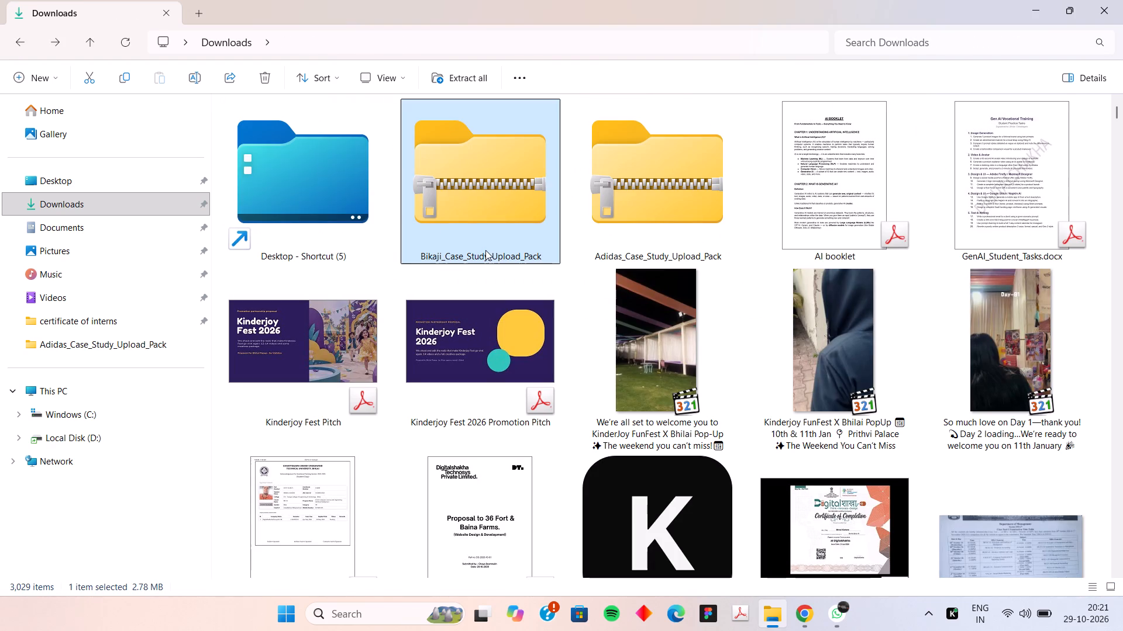
{"action": "left_click", "coordinate": [563, 326]}
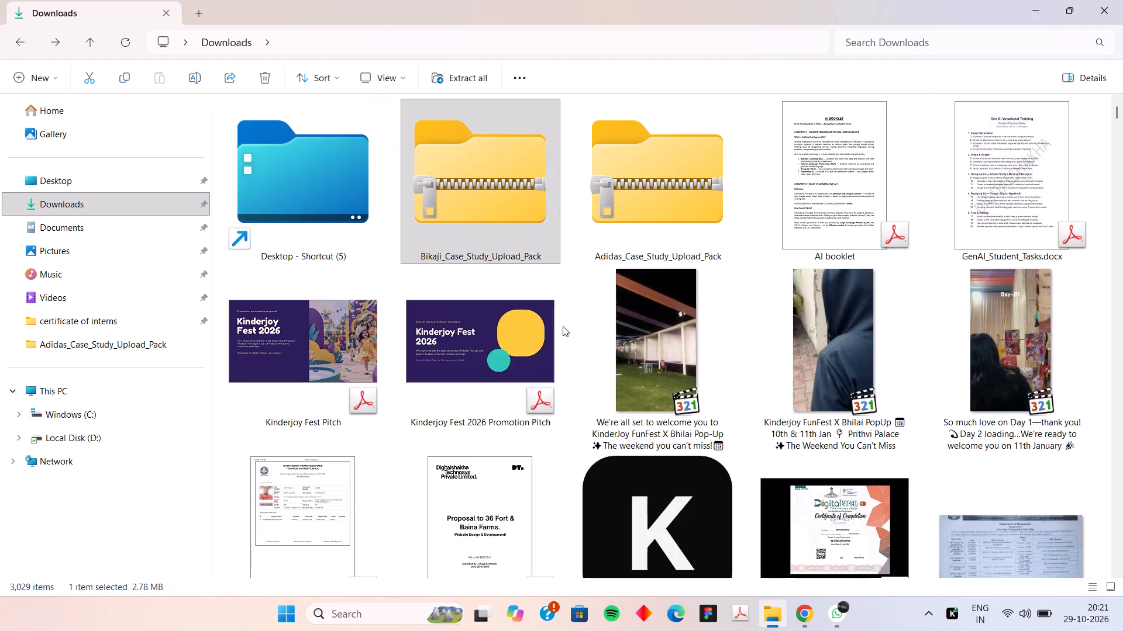
{"action": "left_click", "coordinate": [665, 450]}
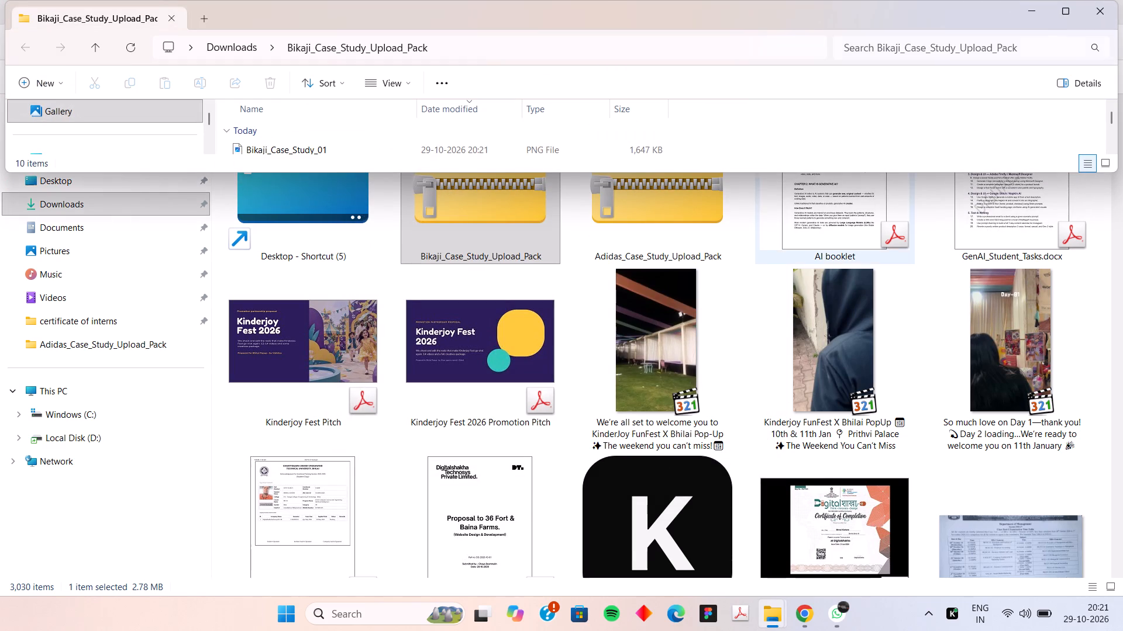
{"action": "left_click", "coordinate": [1109, 2]}
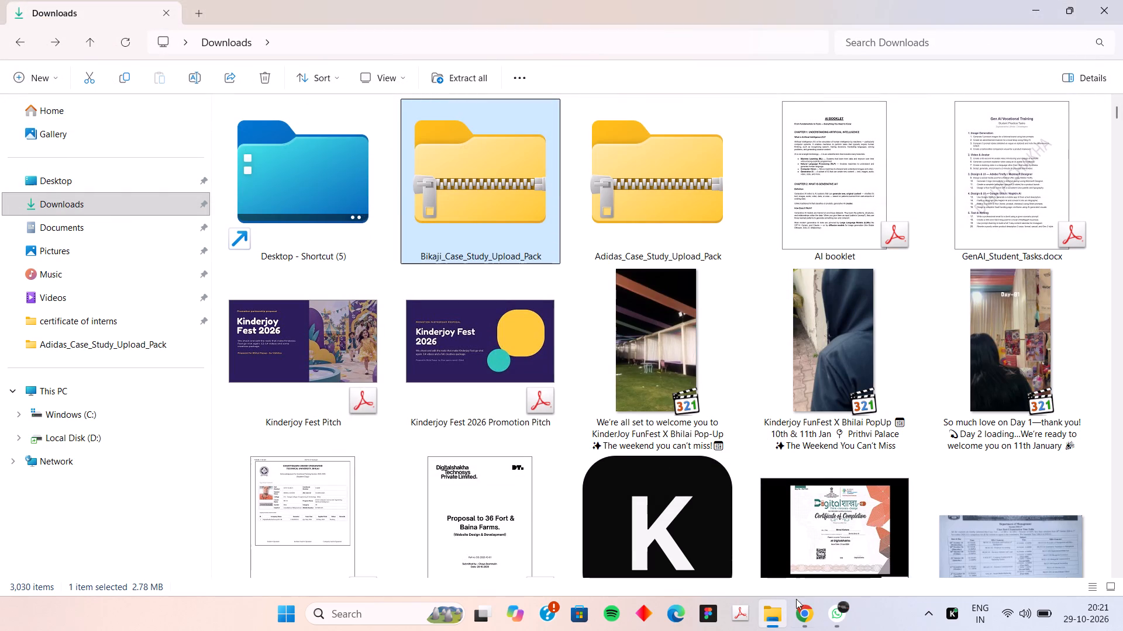
Switch to Chrome and start a new post for Digitalshakha from the Meta Business Suite Planner.
{"action": "left_click", "coordinate": [798, 609]}
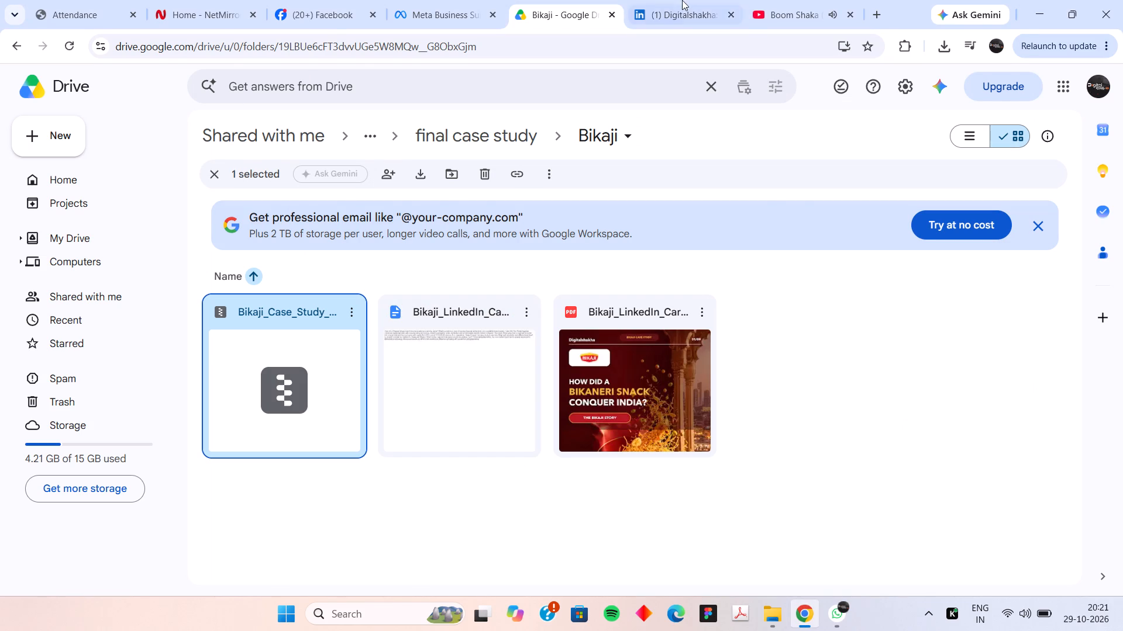
{"action": "left_click", "coordinate": [687, 1]}
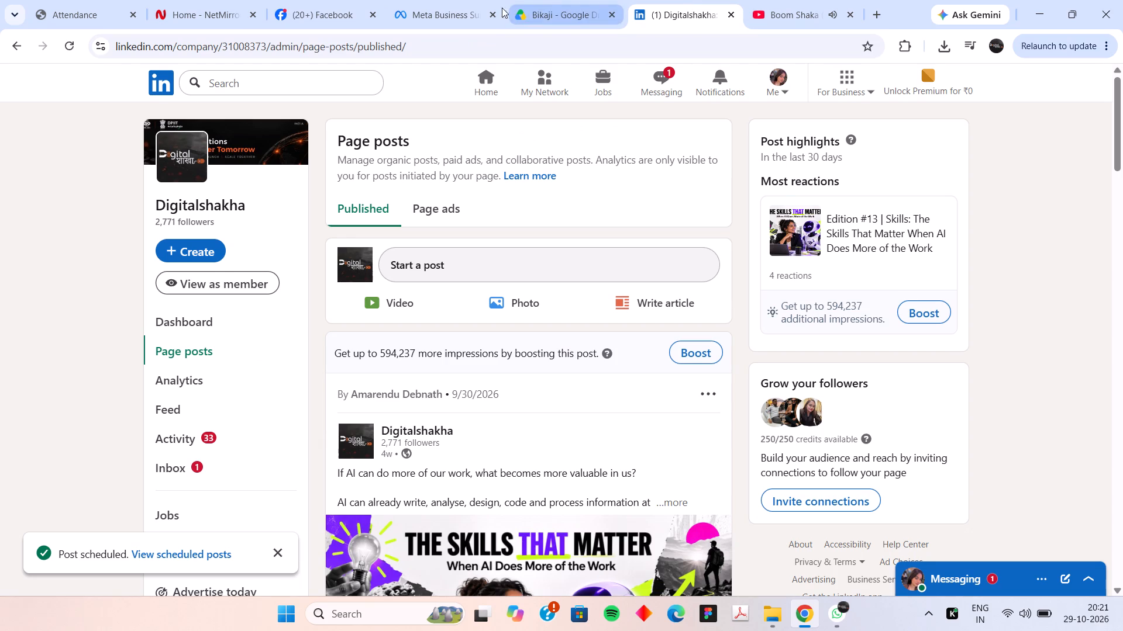
{"action": "left_click", "coordinate": [453, 3]}
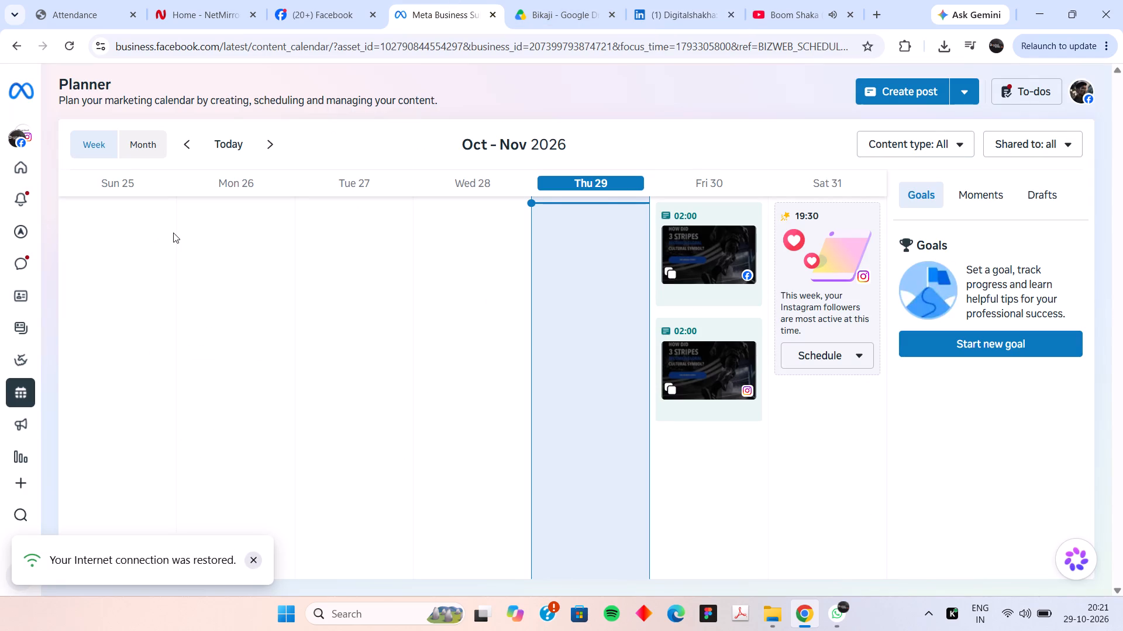
{"action": "left_click", "coordinate": [870, 95]}
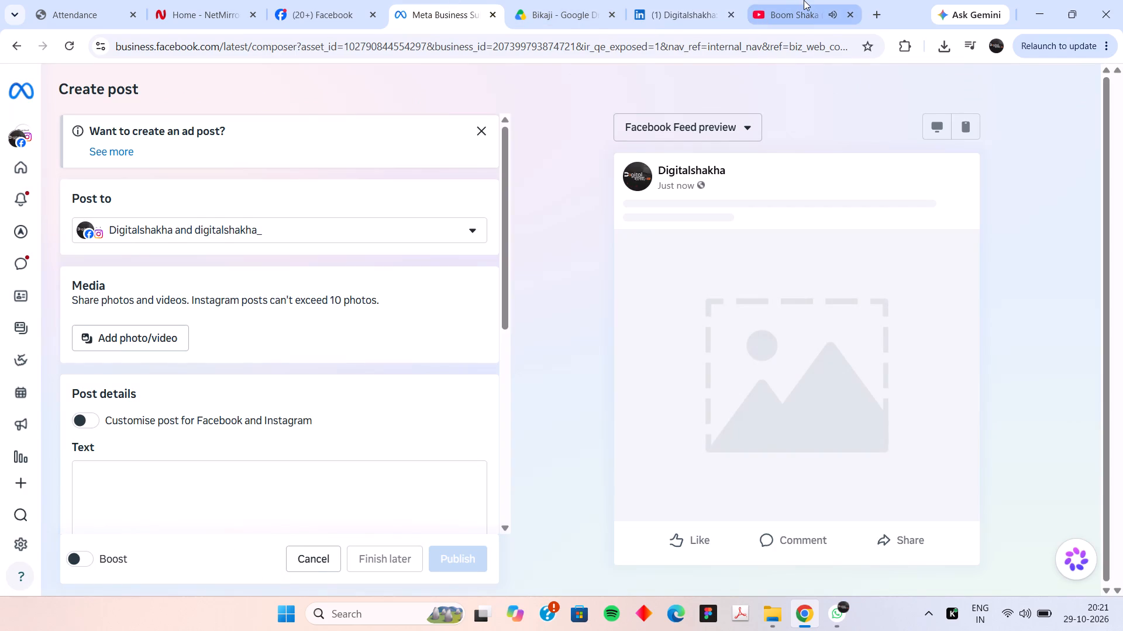
Skip the advert in front of the Boom Shaka video on YouTube.
{"action": "left_click", "coordinate": [804, 0]}
{"action": "left_click", "coordinate": [735, 473]}
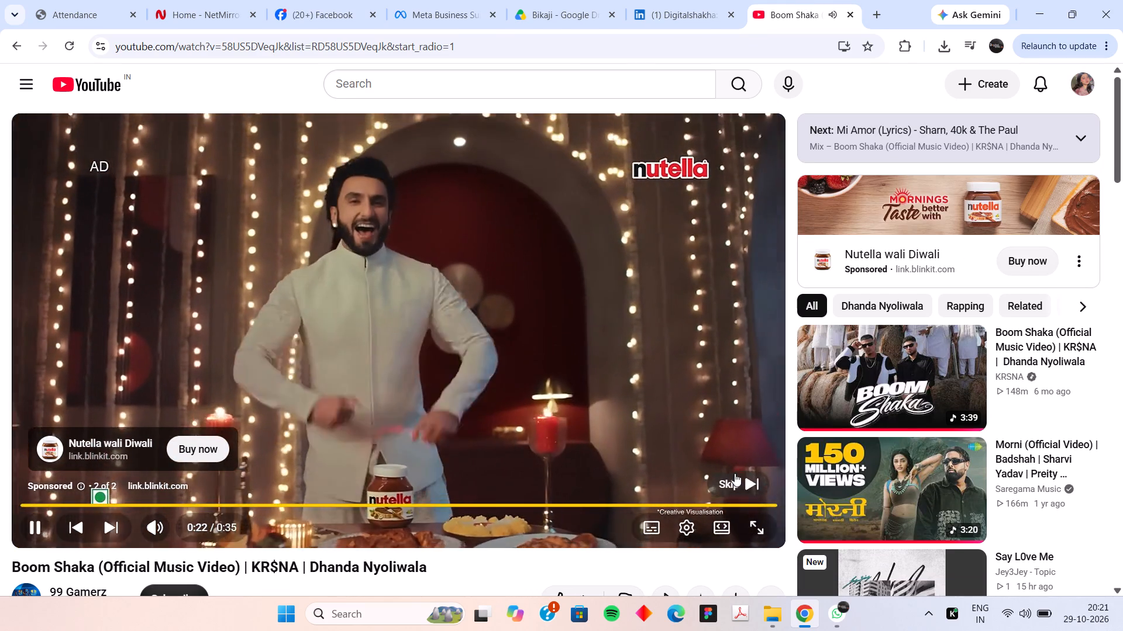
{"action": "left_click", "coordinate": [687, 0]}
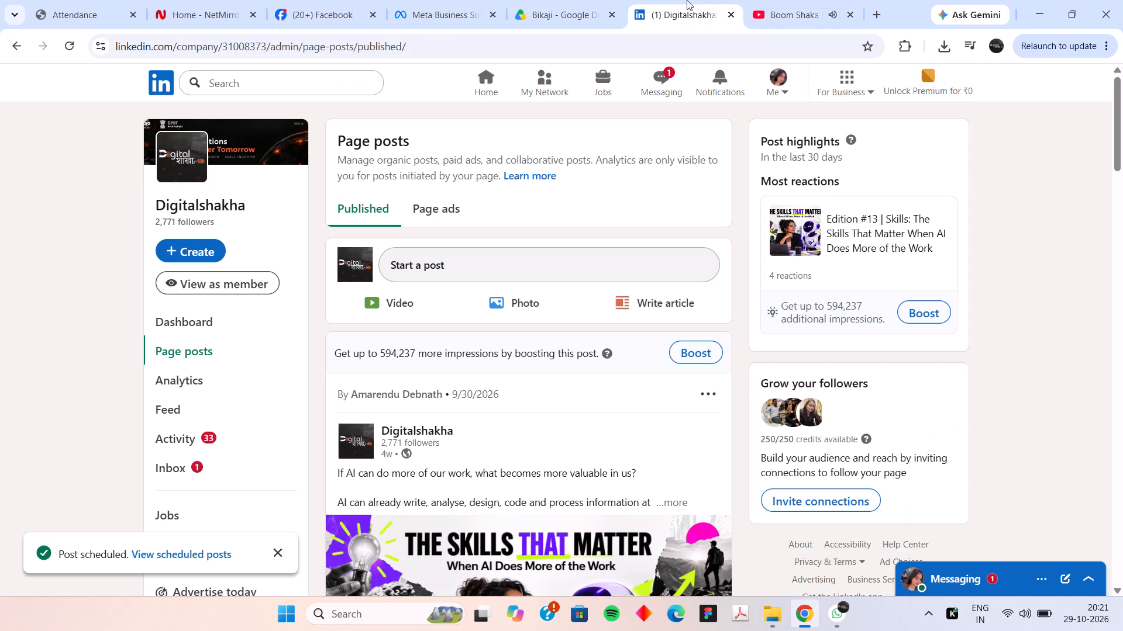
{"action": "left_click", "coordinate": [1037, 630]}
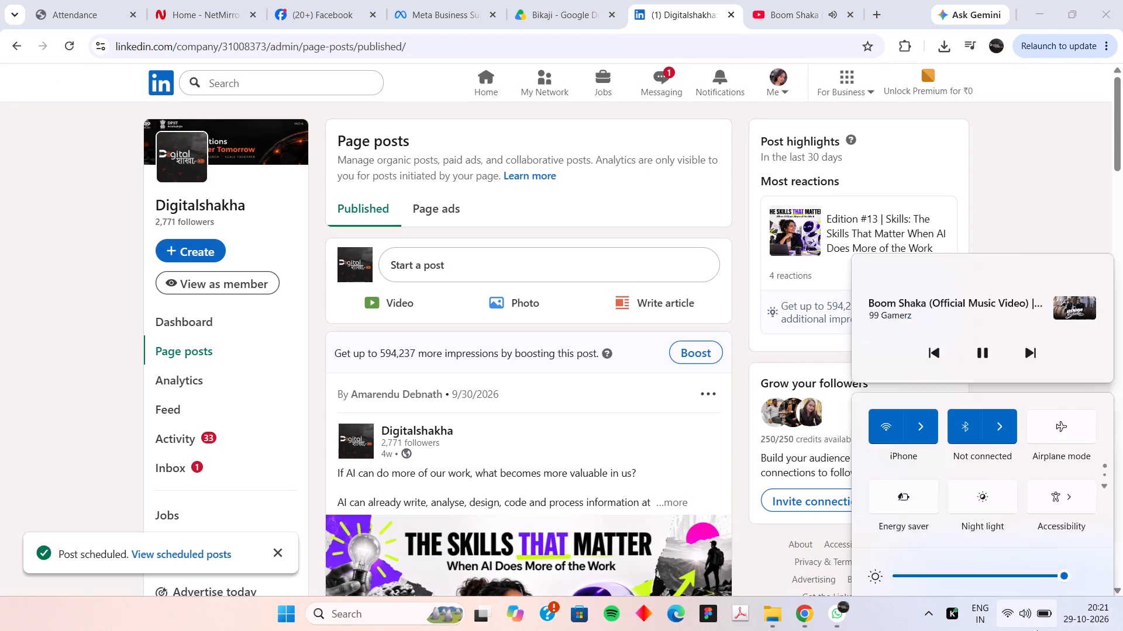
Open Bikaji_LinkedIn_Caption.txt from the Bikaji folder in Google Drive.
{"action": "left_click", "coordinate": [1037, 630]}
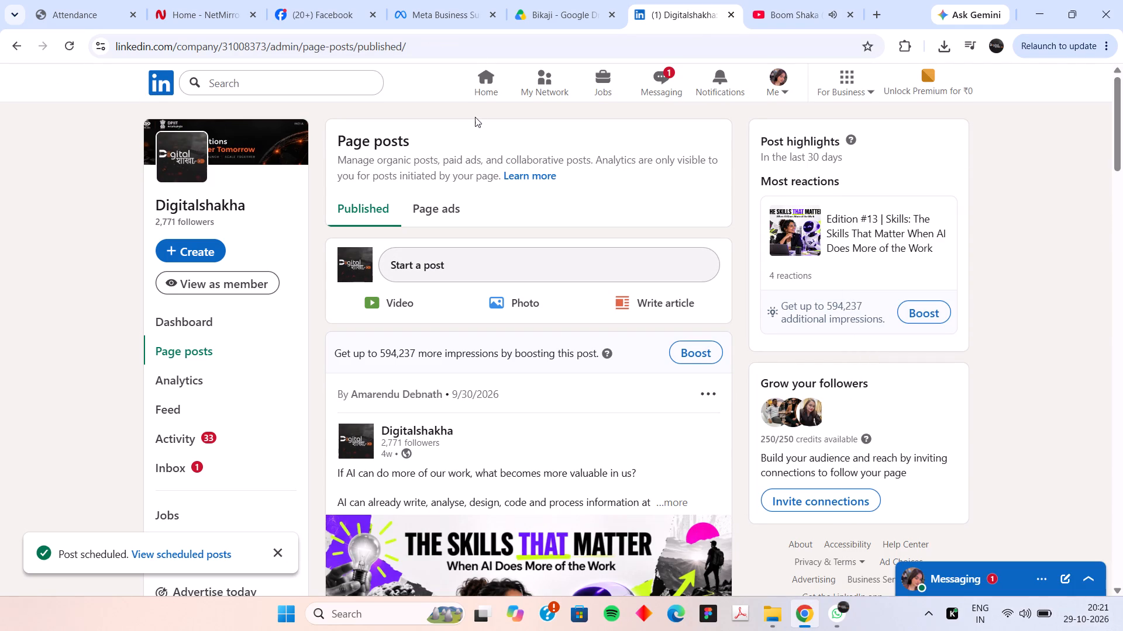
{"action": "left_click", "coordinate": [516, 0]}
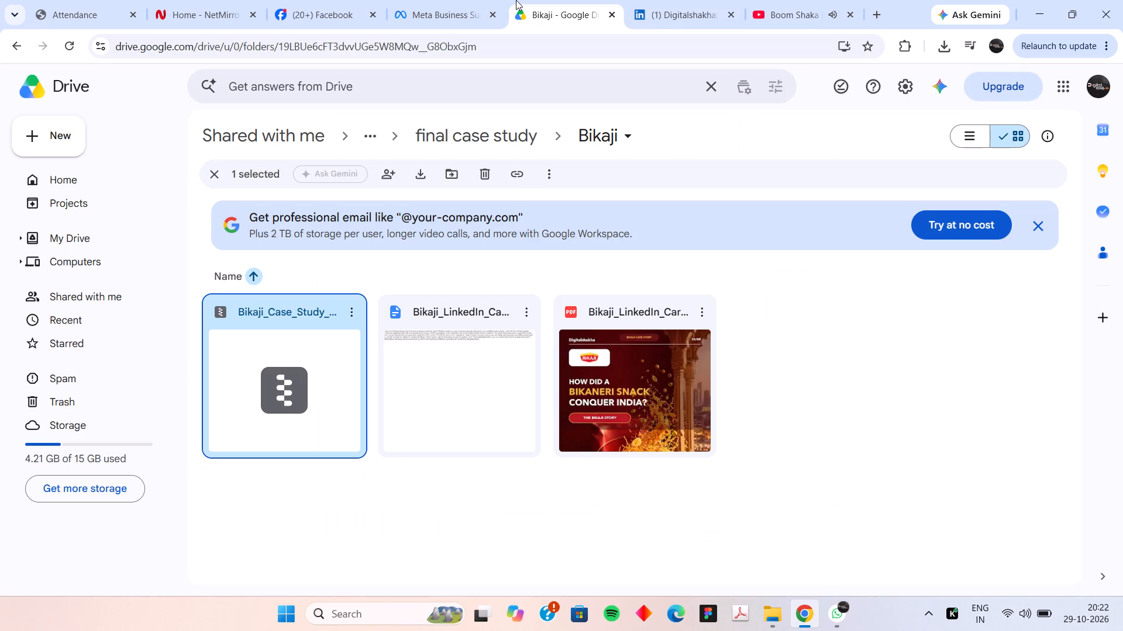
{"action": "double_click", "coordinate": [467, 402]}
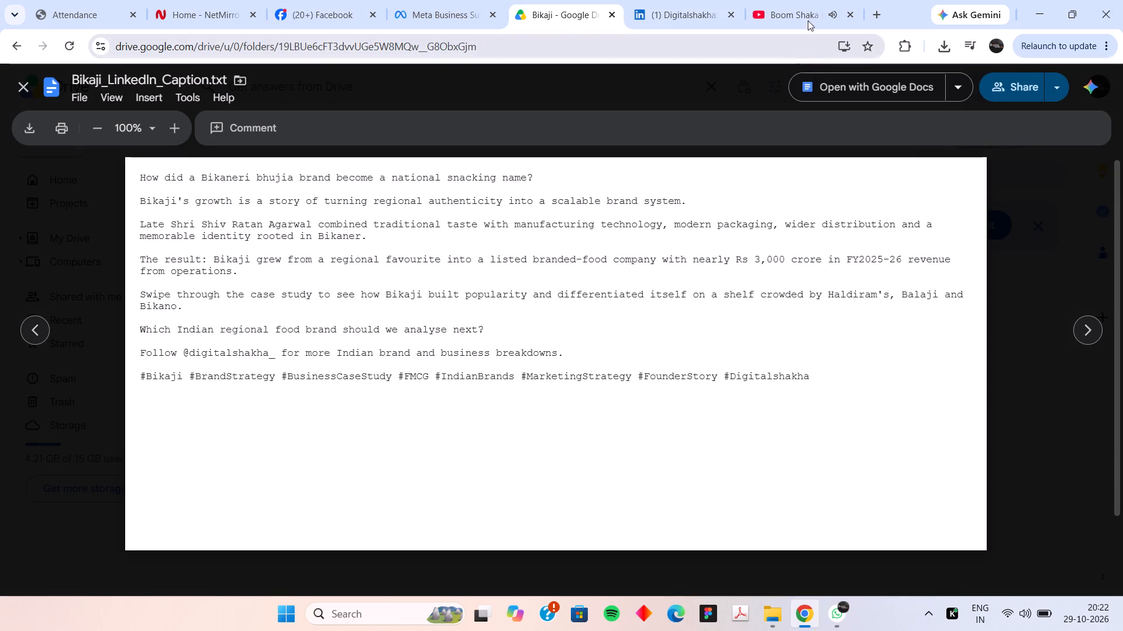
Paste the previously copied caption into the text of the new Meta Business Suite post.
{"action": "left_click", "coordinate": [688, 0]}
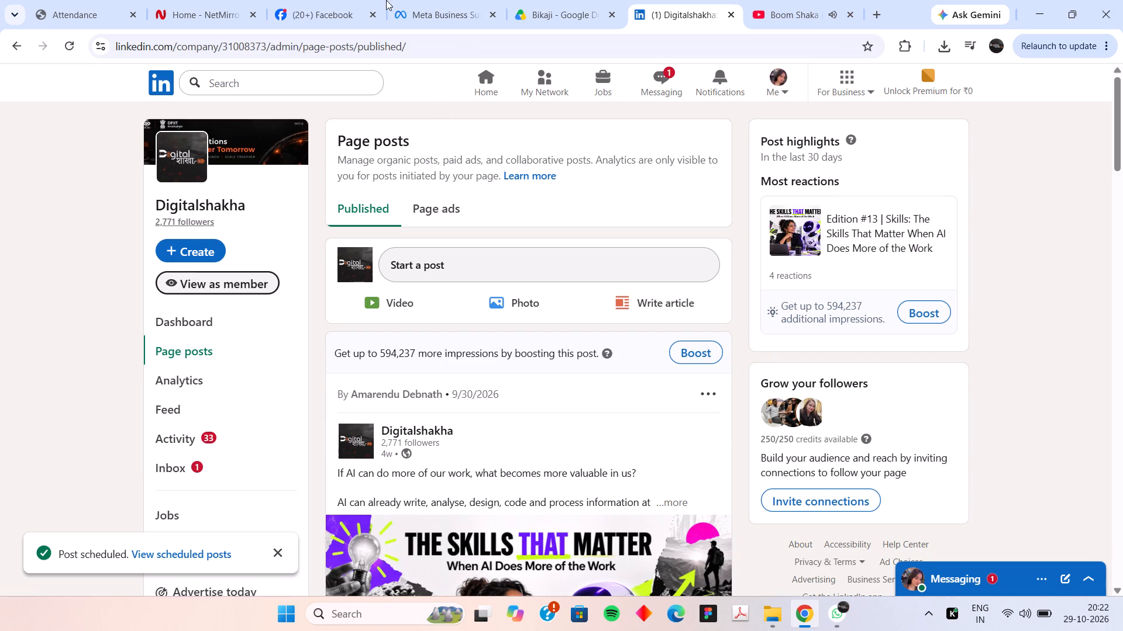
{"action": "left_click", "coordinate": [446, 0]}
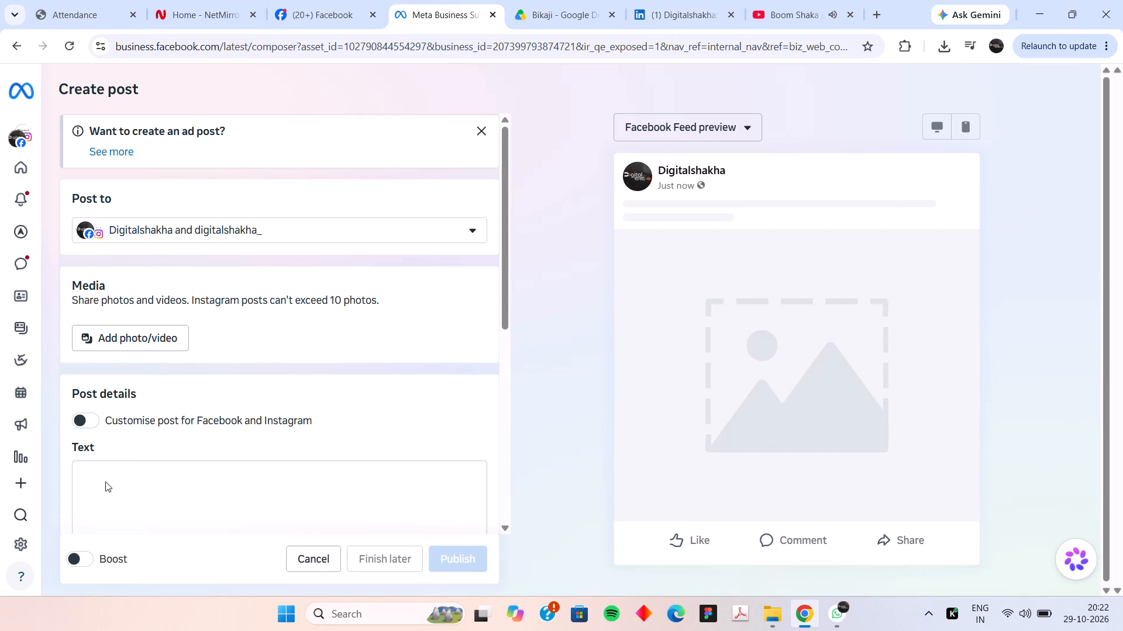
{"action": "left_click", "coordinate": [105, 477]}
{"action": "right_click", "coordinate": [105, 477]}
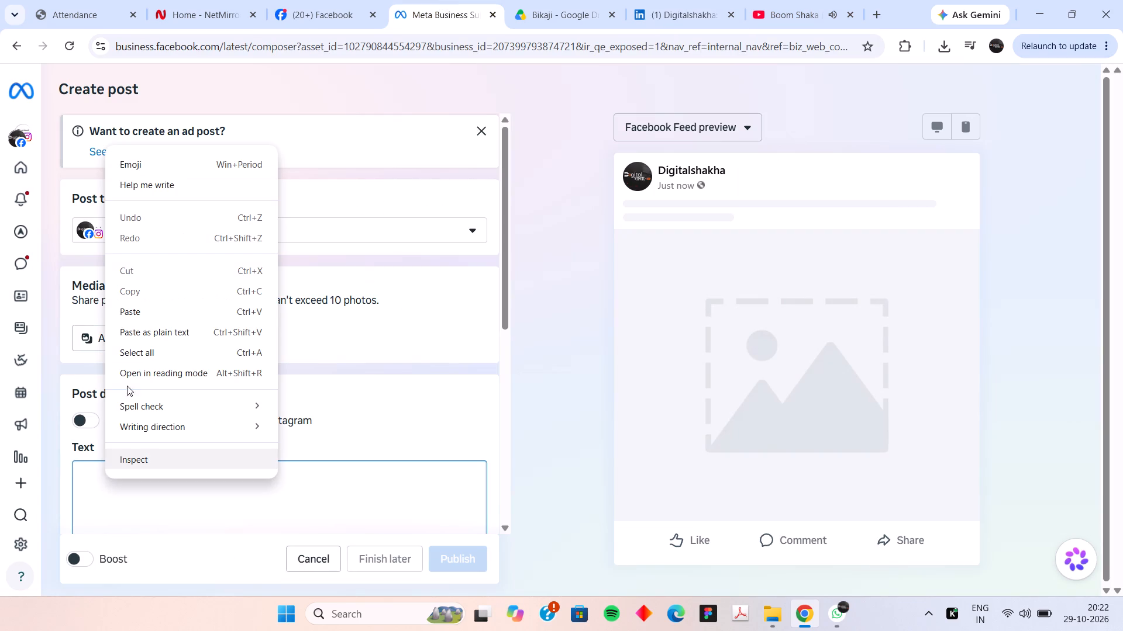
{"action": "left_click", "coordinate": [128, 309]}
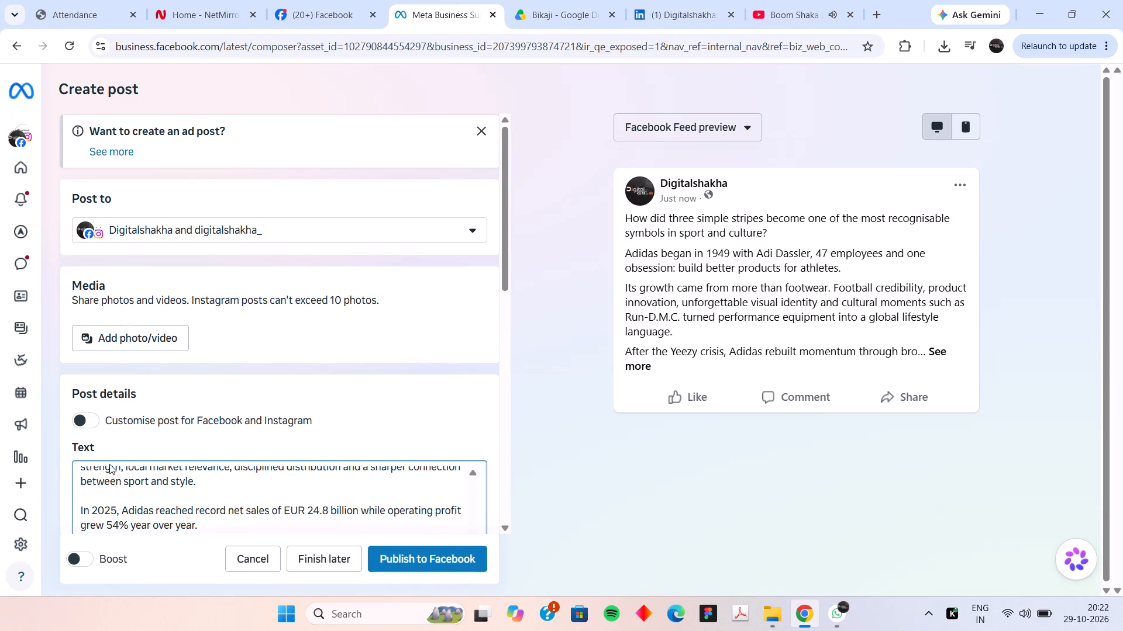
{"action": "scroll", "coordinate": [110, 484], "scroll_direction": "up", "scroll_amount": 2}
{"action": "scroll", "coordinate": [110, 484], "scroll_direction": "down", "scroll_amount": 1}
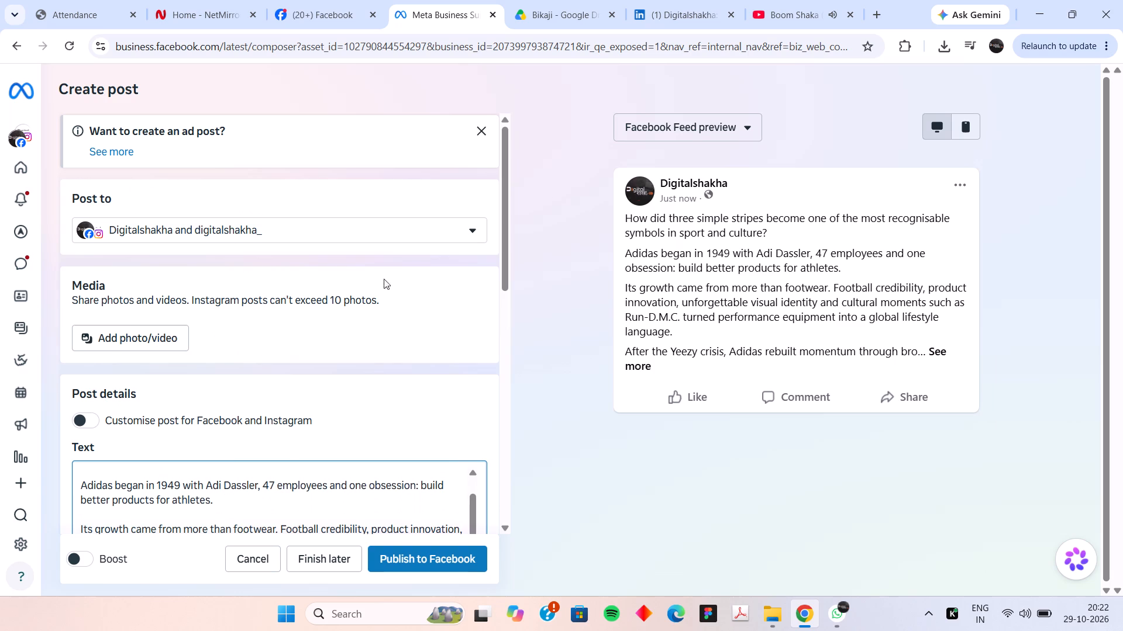
Switch the post preview to the Instagram feed.
{"action": "left_click", "coordinate": [669, 134]}
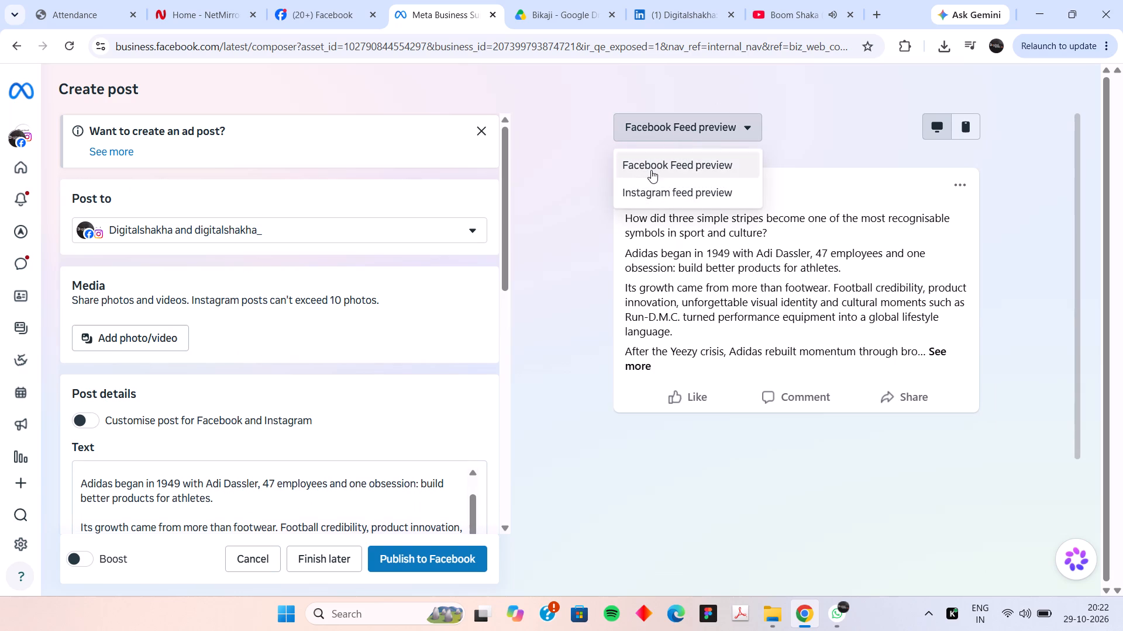
{"action": "left_click", "coordinate": [646, 186]}
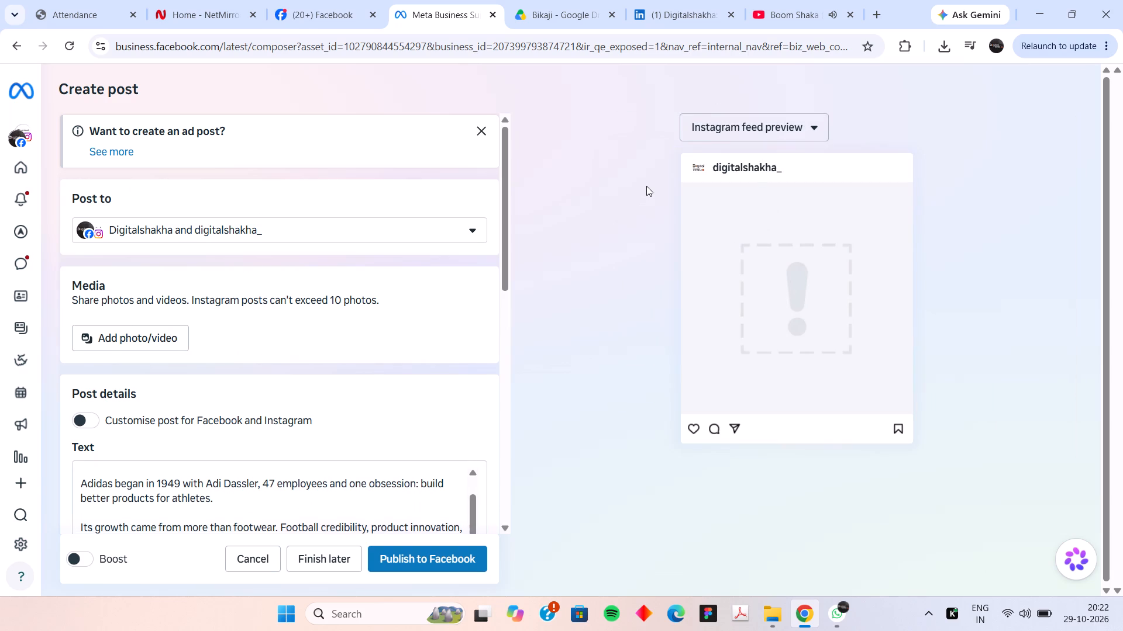
{"action": "scroll", "coordinate": [646, 186], "scroll_direction": "down", "scroll_amount": 1}
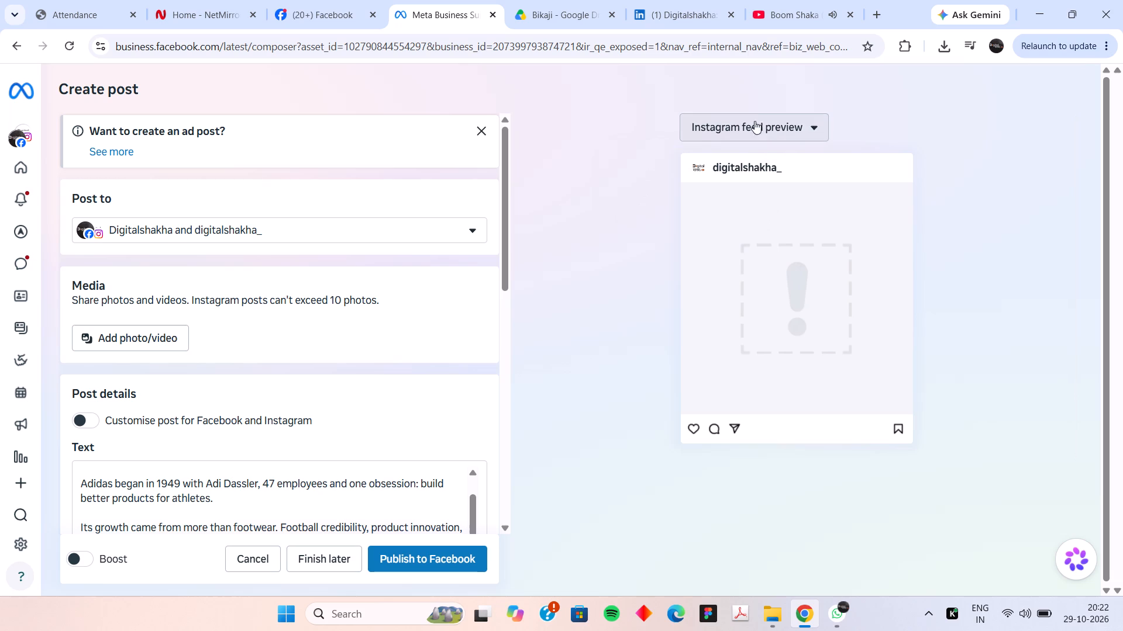
{"action": "left_click", "coordinate": [758, 116]}
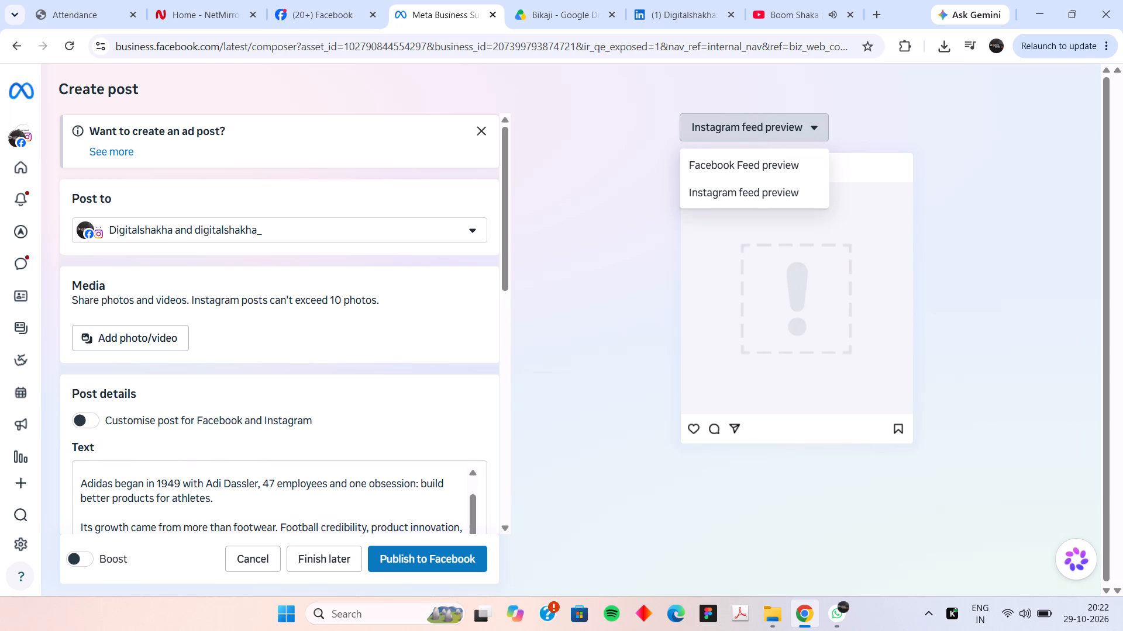
{"action": "scroll", "coordinate": [260, 485], "scroll_direction": "up", "scroll_amount": 1}
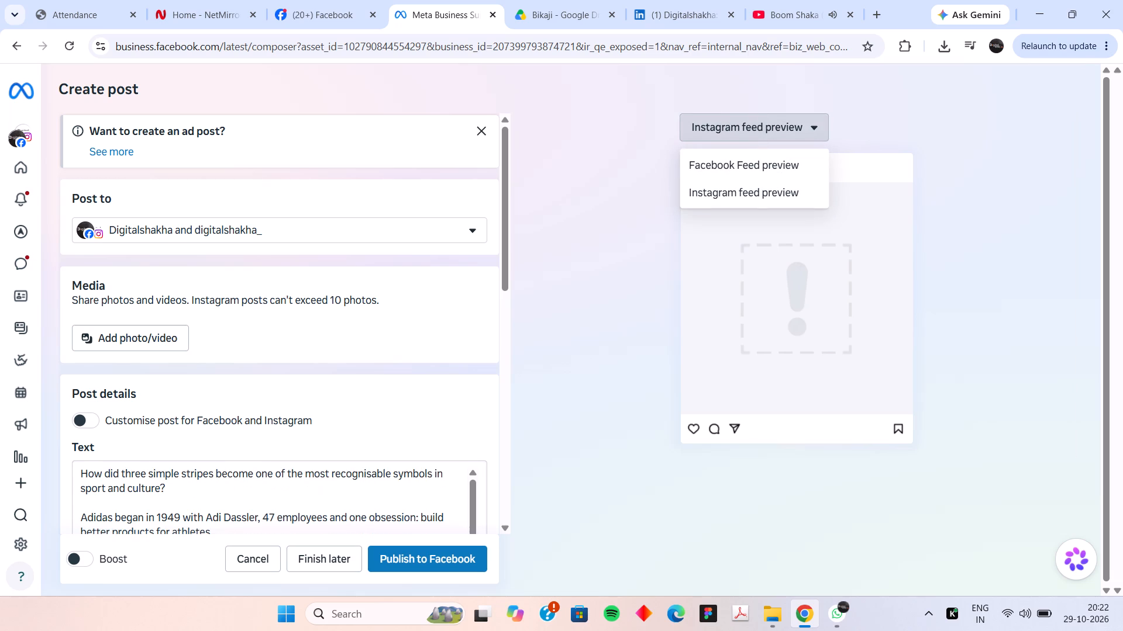
Copy the whole Bikaji caption, including its hashtags, from Bikaji_LinkedIn_Caption.txt in Google Drive.
{"action": "left_click", "coordinate": [514, 0]}
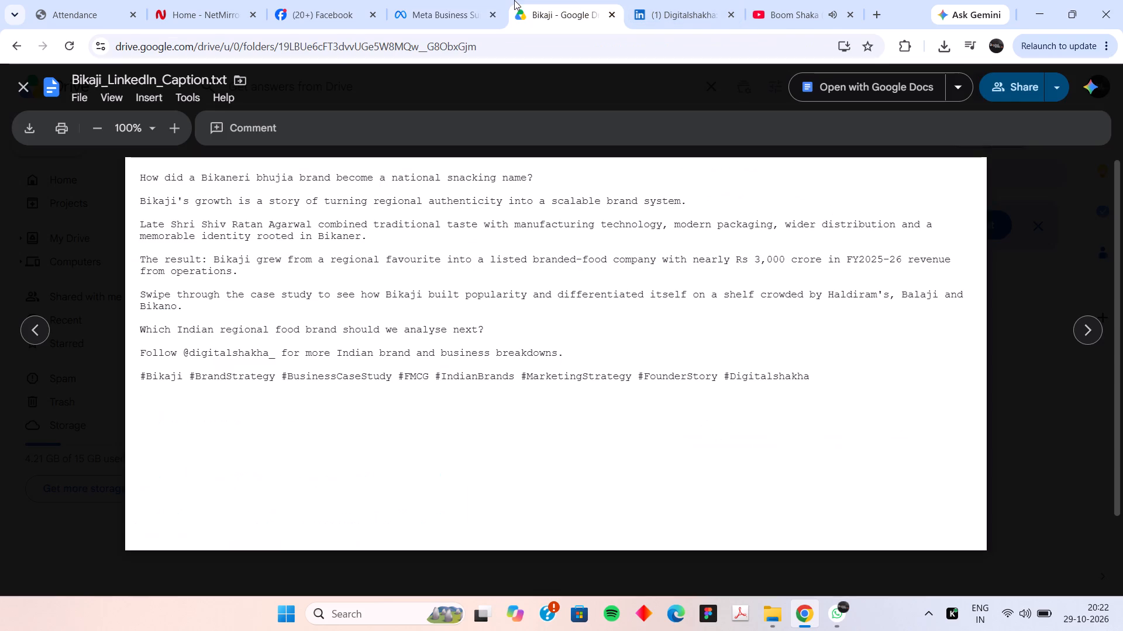
{"action": "left_click_drag", "start_coordinate": [141, 178], "coordinate": [835, 405]}
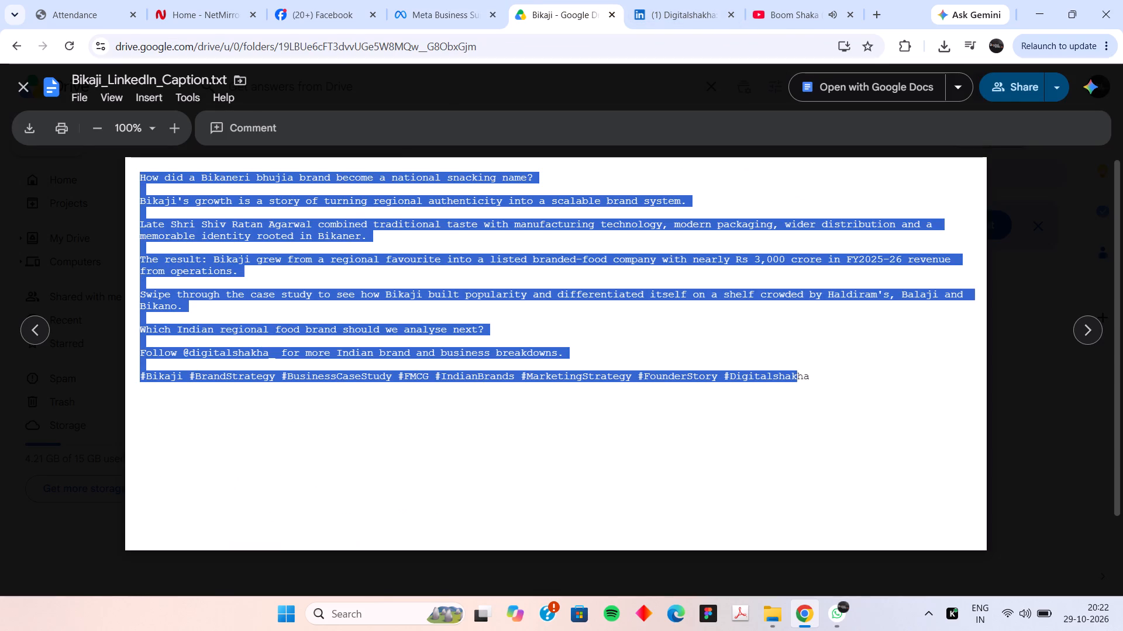
{"action": "right_click", "coordinate": [323, 240]}
{"action": "left_click", "coordinate": [348, 256]}
Replace the Adidas caption in the Meta Business Suite post's text with the copied Bikaji caption.
{"action": "left_click", "coordinate": [397, 0]}
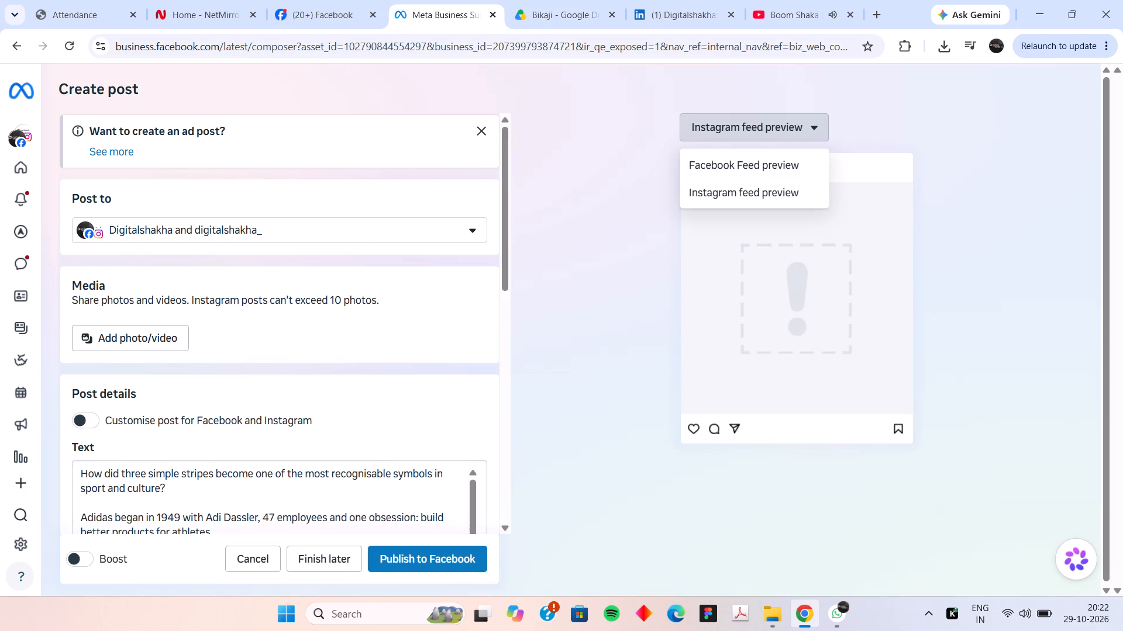
{"action": "triple_click", "coordinate": [87, 471]}
{"action": "left_click", "coordinate": [87, 471]}
{"action": "left_click_drag", "start_coordinate": [87, 471], "coordinate": [310, 556]}
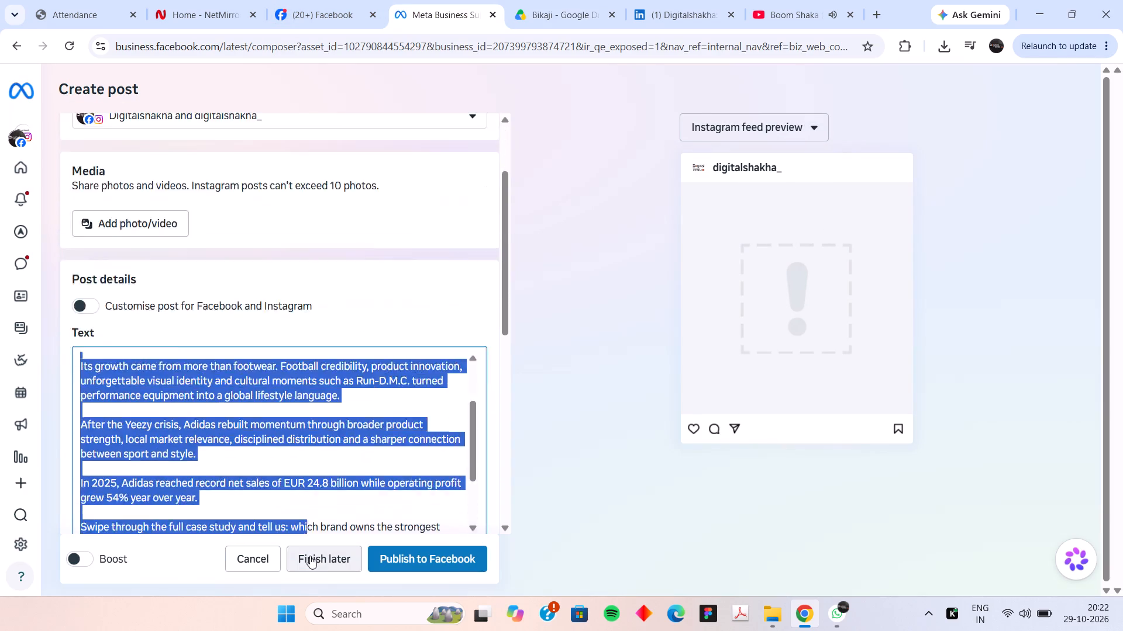
{"action": "left_click_drag", "start_coordinate": [310, 556], "coordinate": [315, 297]}
{"action": "scroll", "coordinate": [315, 297], "scroll_direction": "up", "scroll_amount": 3}
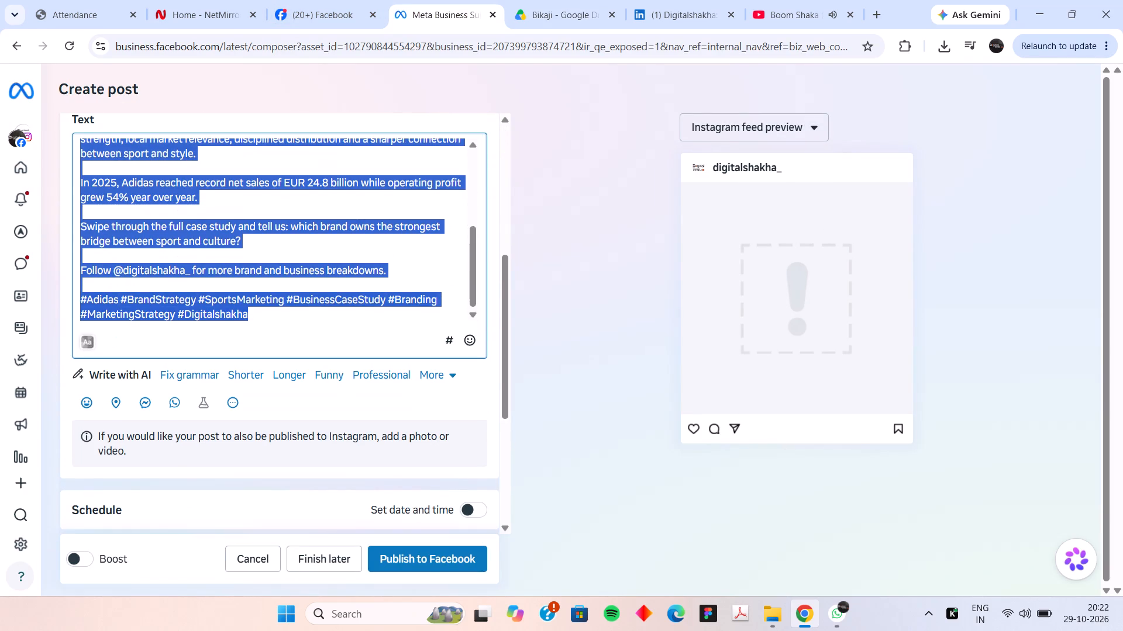
{"action": "key", "text": "BackSpace"}
{"action": "scroll", "coordinate": [66, 299], "scroll_direction": "up", "scroll_amount": 1}
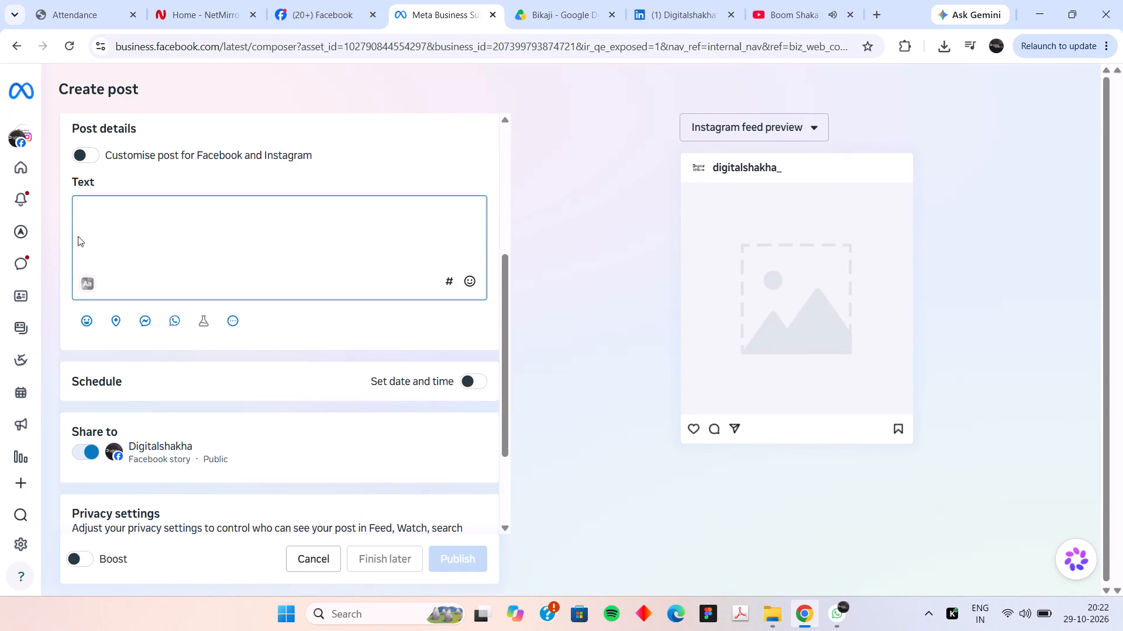
{"action": "scroll", "coordinate": [85, 218], "scroll_direction": "up", "scroll_amount": 4}
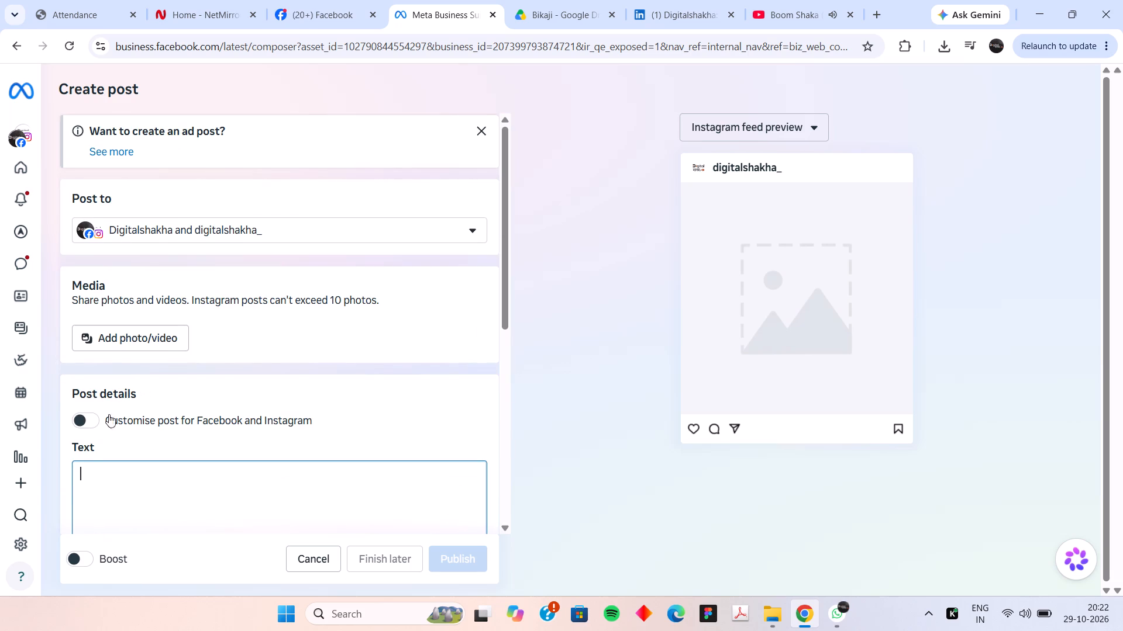
{"action": "left_click", "coordinate": [92, 476]}
{"action": "right_click", "coordinate": [92, 476]}
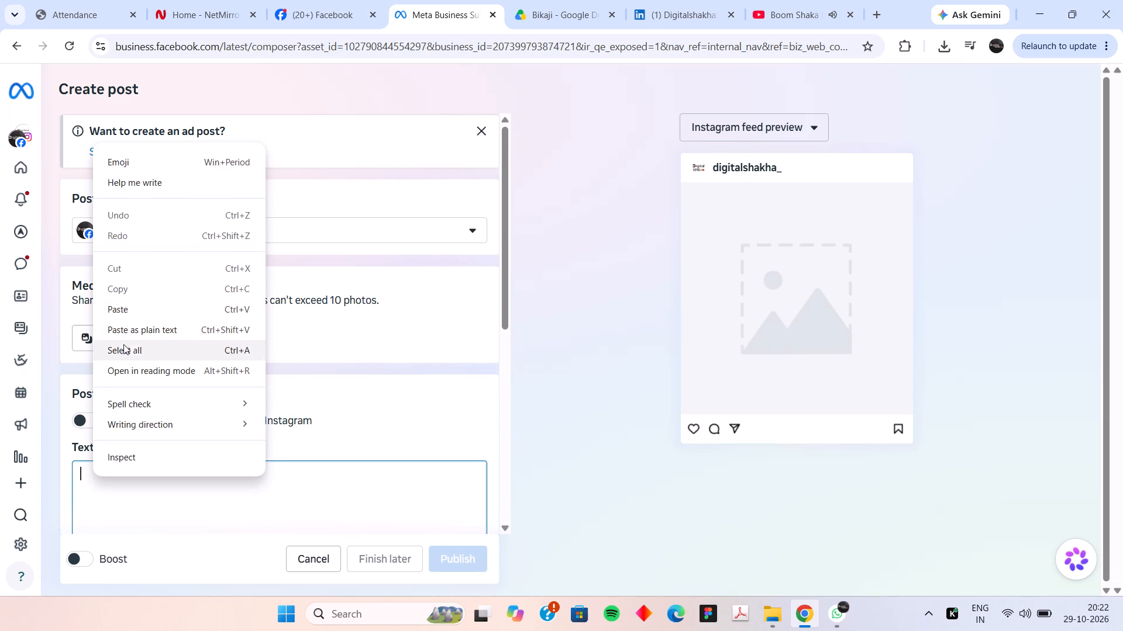
{"action": "left_click", "coordinate": [129, 311]}
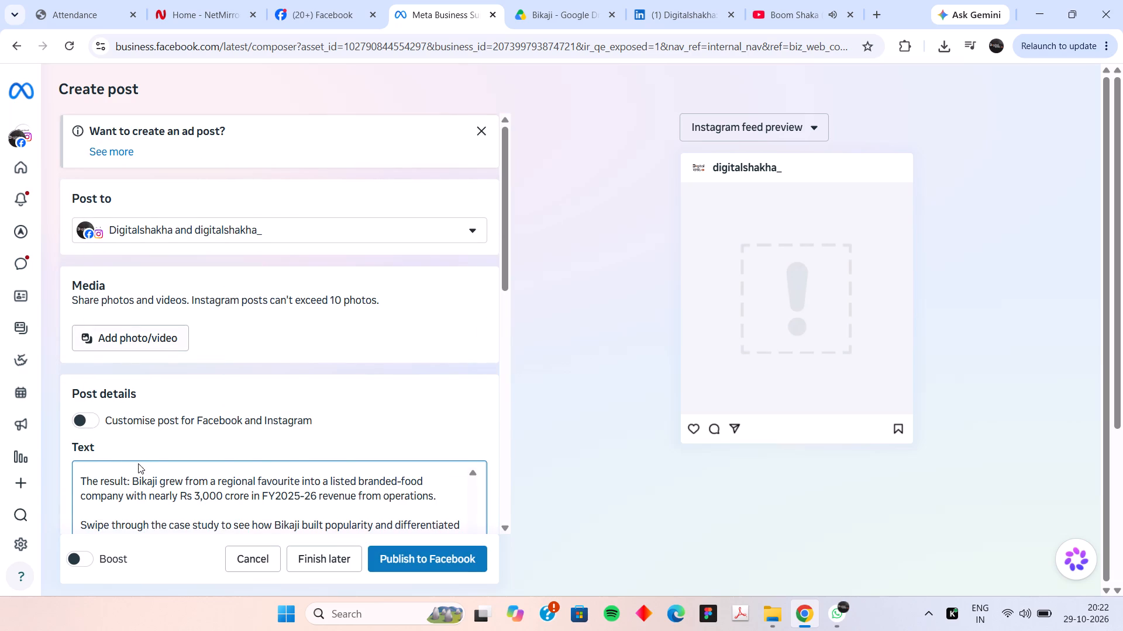
Read through the Bikaji caption in the post's text from its opening question to the hashtags.
{"action": "scroll", "coordinate": [126, 493], "scroll_direction": "up", "scroll_amount": 2}
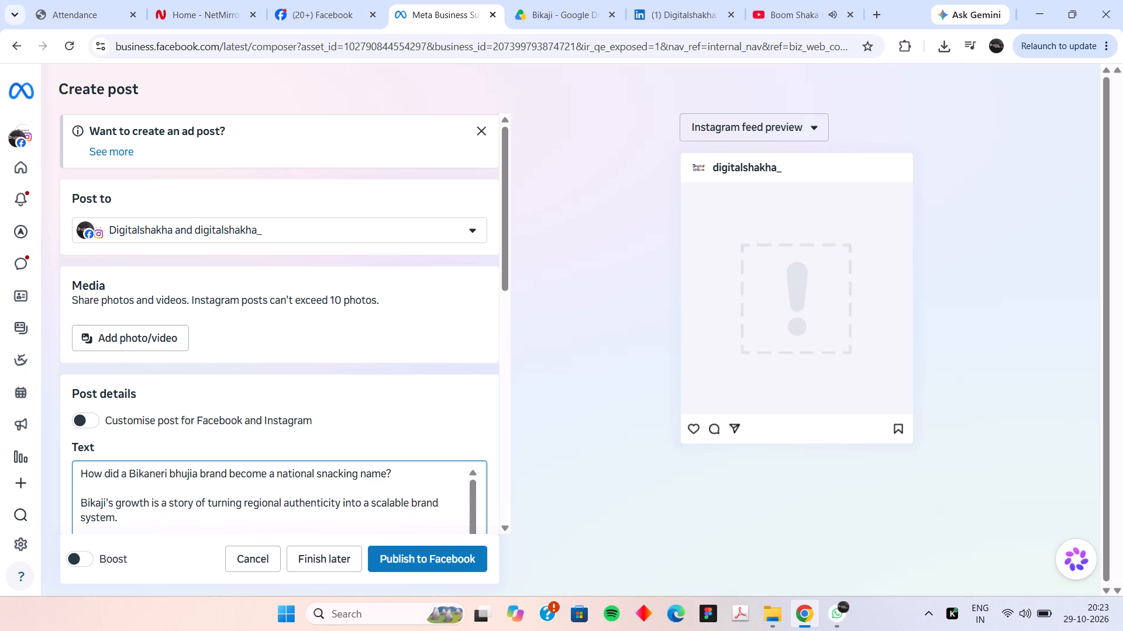
{"action": "scroll", "coordinate": [126, 493], "scroll_direction": "down", "scroll_amount": 1}
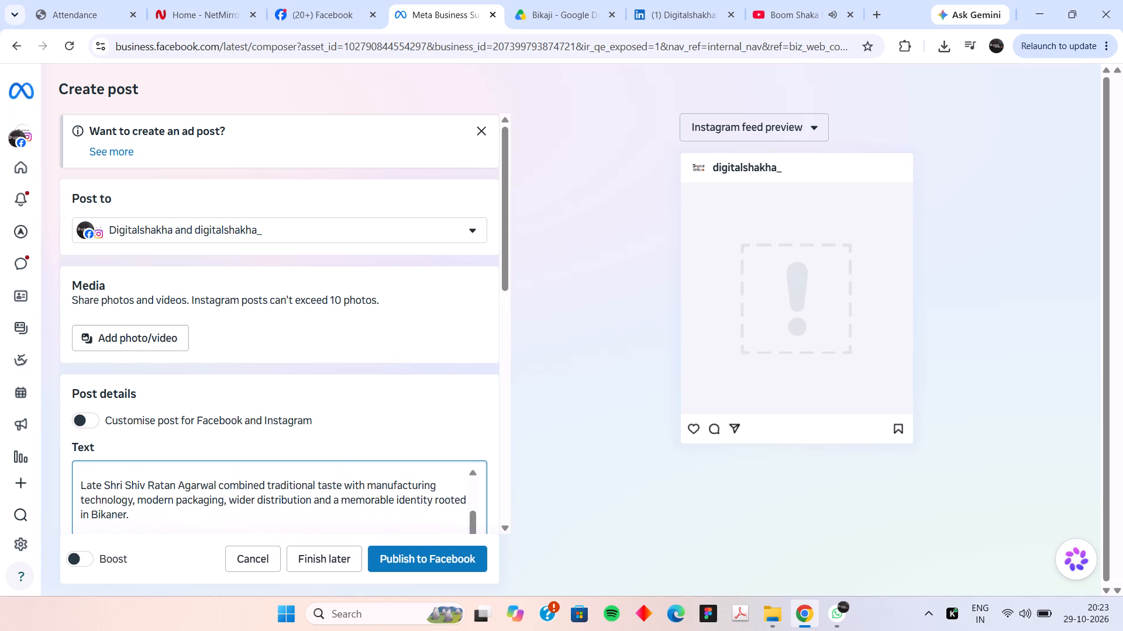
{"action": "scroll", "coordinate": [126, 493], "scroll_direction": "down", "scroll_amount": 1}
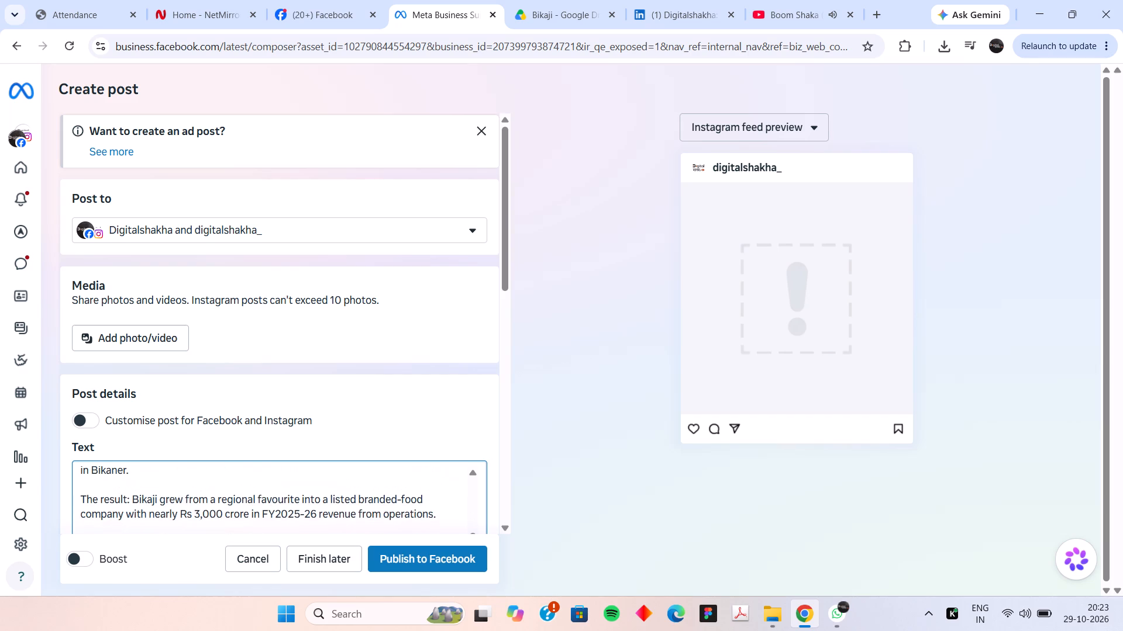
{"action": "scroll", "coordinate": [126, 493], "scroll_direction": "down", "scroll_amount": 2}
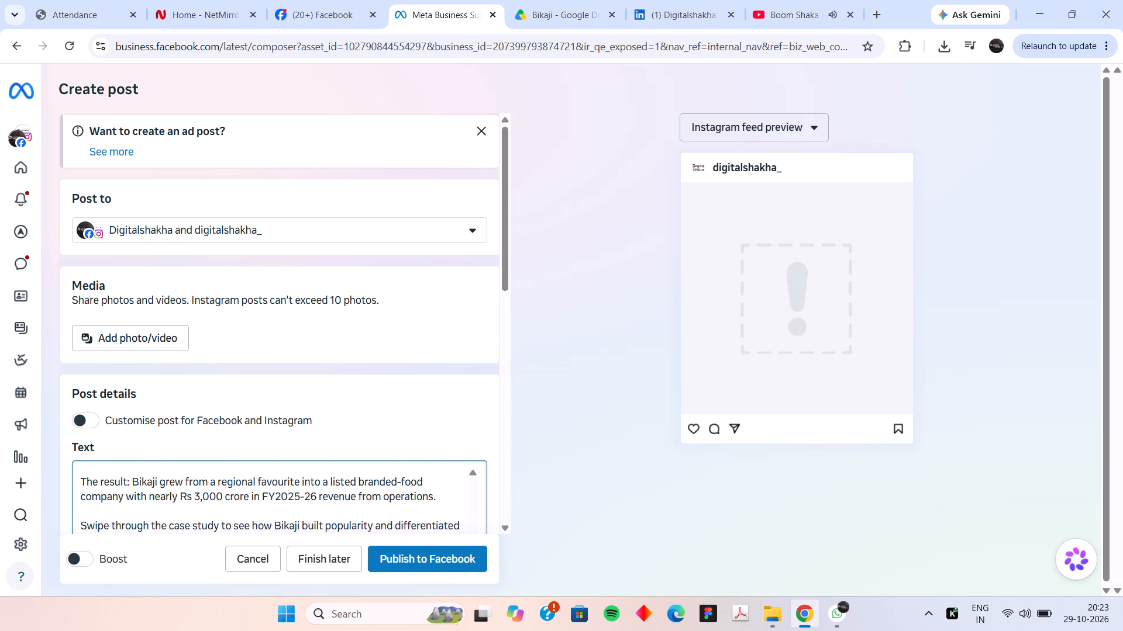
{"action": "scroll", "coordinate": [126, 493], "scroll_direction": "down", "scroll_amount": 2}
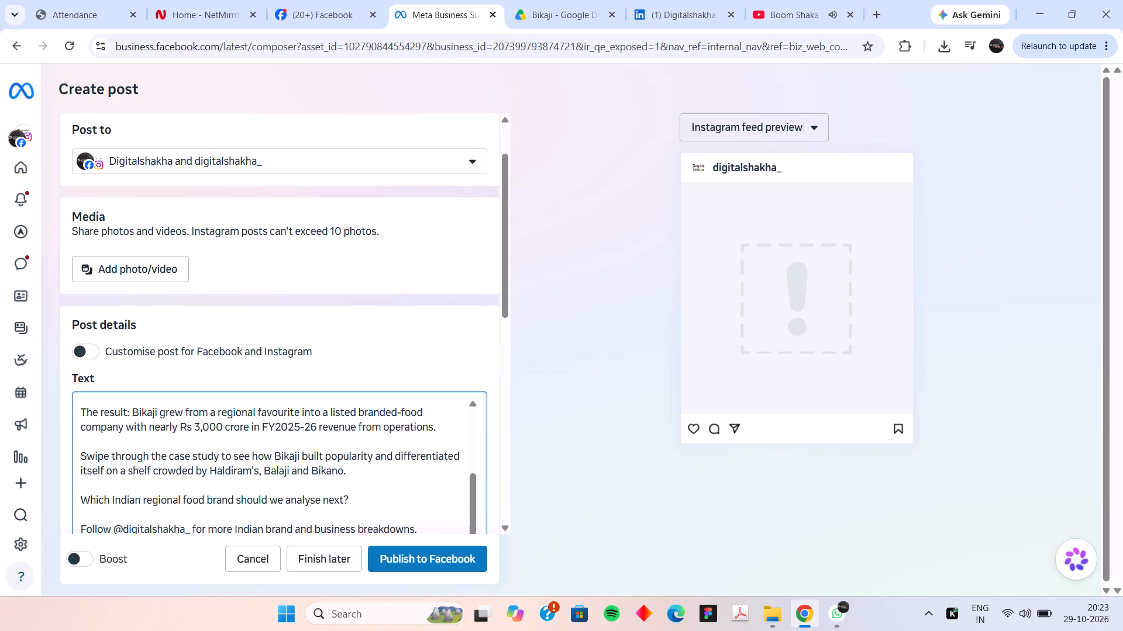
{"action": "scroll", "coordinate": [152, 509], "scroll_direction": "down", "scroll_amount": 1}
{"action": "scroll", "coordinate": [231, 486], "scroll_direction": "down", "scroll_amount": 1}
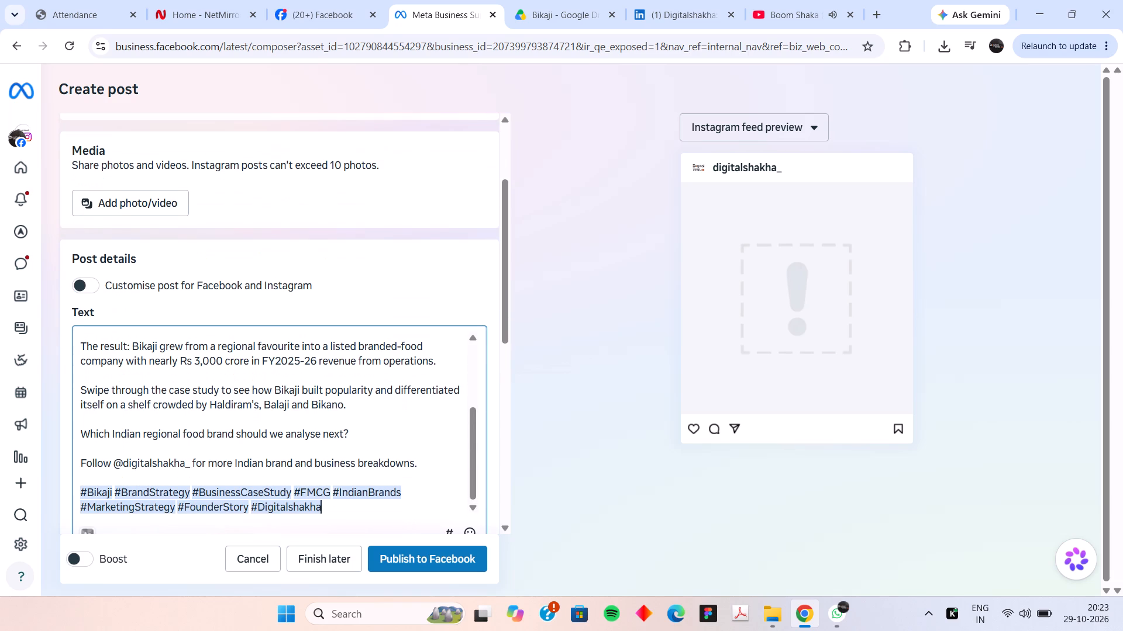
Remove the capital B from the #Bikaji hashtag in the post's text.
{"action": "left_click", "coordinate": [89, 494]}
{"action": "key", "text": "Right"}
{"action": "key", "text": "BackSpace"}
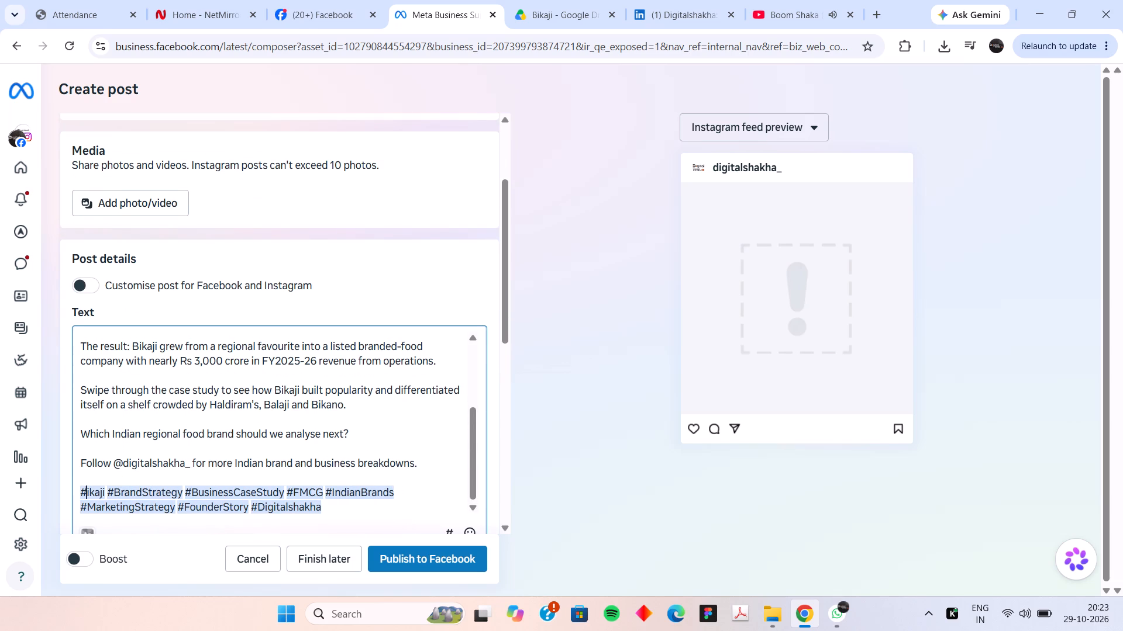
Lowercase the first two hashtags of the Bikaji caption in the Meta post to #bikaji and #brandstrategy.
{"action": "key", "text": "b"}
{"action": "key", "text": "Right"}
{"action": "key", "text": "Right"}
{"action": "key", "text": "Right"}
{"action": "key", "text": "Right"}
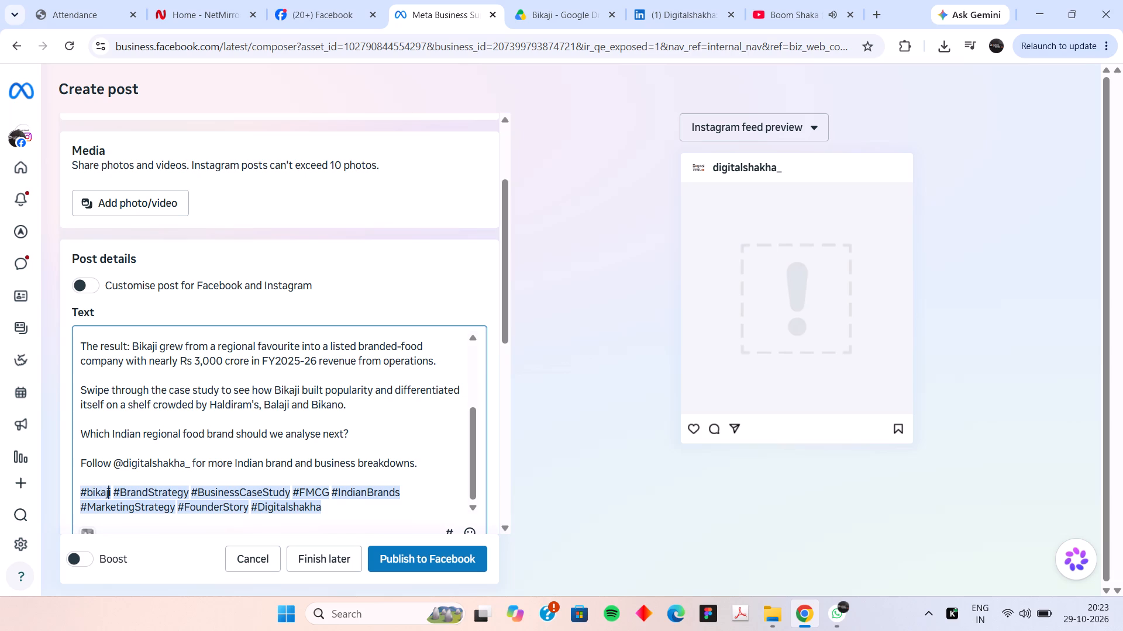
{"action": "key", "text": "Right"}
{"action": "key", "text": "Right"}
{"action": "key", "text": "Right"}
{"action": "key", "text": "Right"}
{"action": "key", "text": "BackSpace"}
{"action": "key", "text": "b"}
{"action": "key", "text": "Right"}
{"action": "key", "text": "Right"}
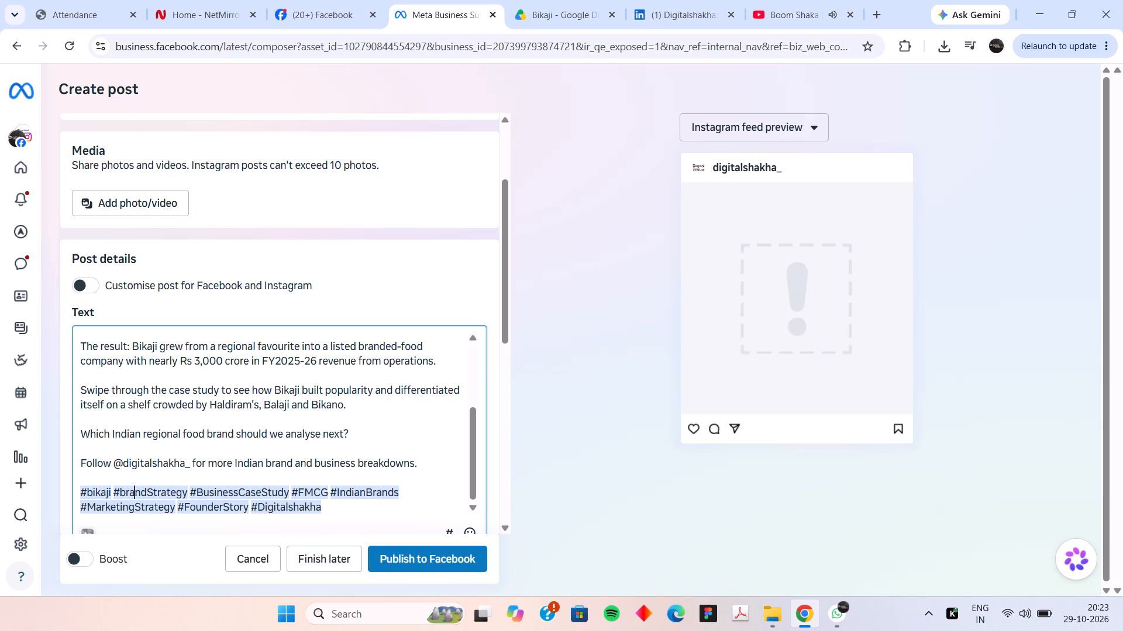
{"action": "key", "text": "Right"}
{"action": "key", "text": "Right"}
{"action": "key", "text": "Right"}
{"action": "key", "text": "BackSpace"}
{"action": "key", "text": "s"}
Replace the capital letters in the caption's #BusinessCaseStudy hashtag with lowercase ones.
{"action": "key", "text": "Right"}
{"action": "key", "text": "Right"}
{"action": "key", "text": "Right"}
{"action": "key", "text": "Right"}
{"action": "key", "text": "Right"}
{"action": "key", "text": "Right"}
{"action": "key", "text": "Right"}
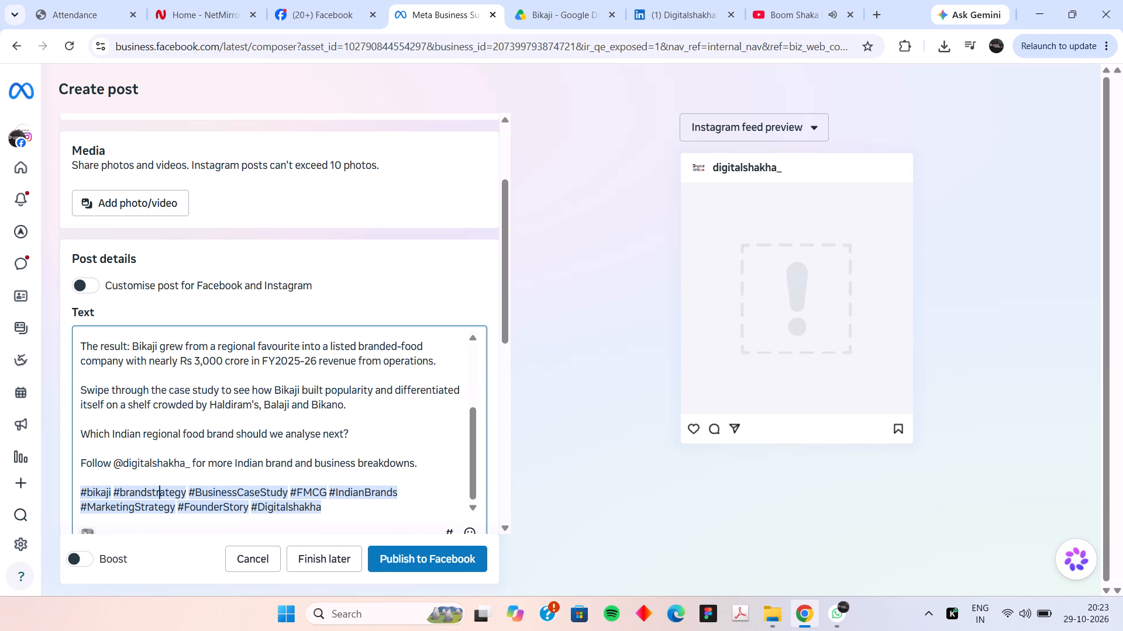
{"action": "key", "text": "Right"}
{"action": "key", "text": "Right"}
{"action": "key", "text": "Right"}
{"action": "key", "text": "Insert"}
{"action": "key", "text": "BackSpace"}
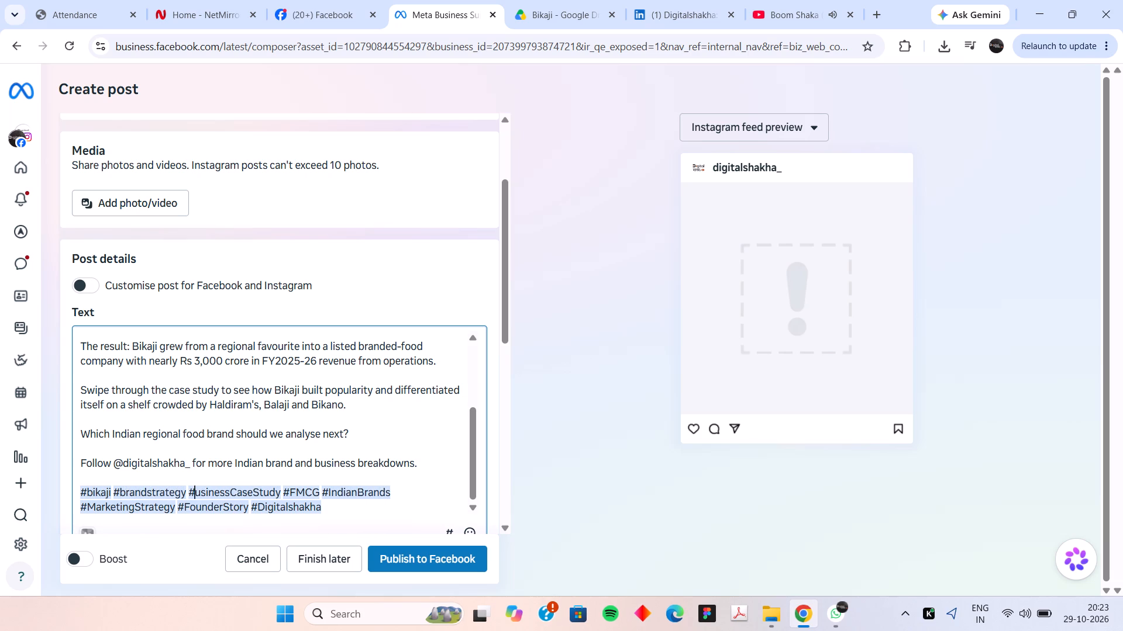
{"action": "key", "text": "b"}
{"action": "key", "text": "Right"}
{"action": "key", "text": "Right"}
{"action": "key", "text": "Right"}
{"action": "key", "text": "Right"}
{"action": "key", "text": "Right"}
{"action": "key", "text": "Right"}
{"action": "key", "text": "Right"}
{"action": "key", "text": "Right"}
{"action": "key", "text": "BackSpace"}
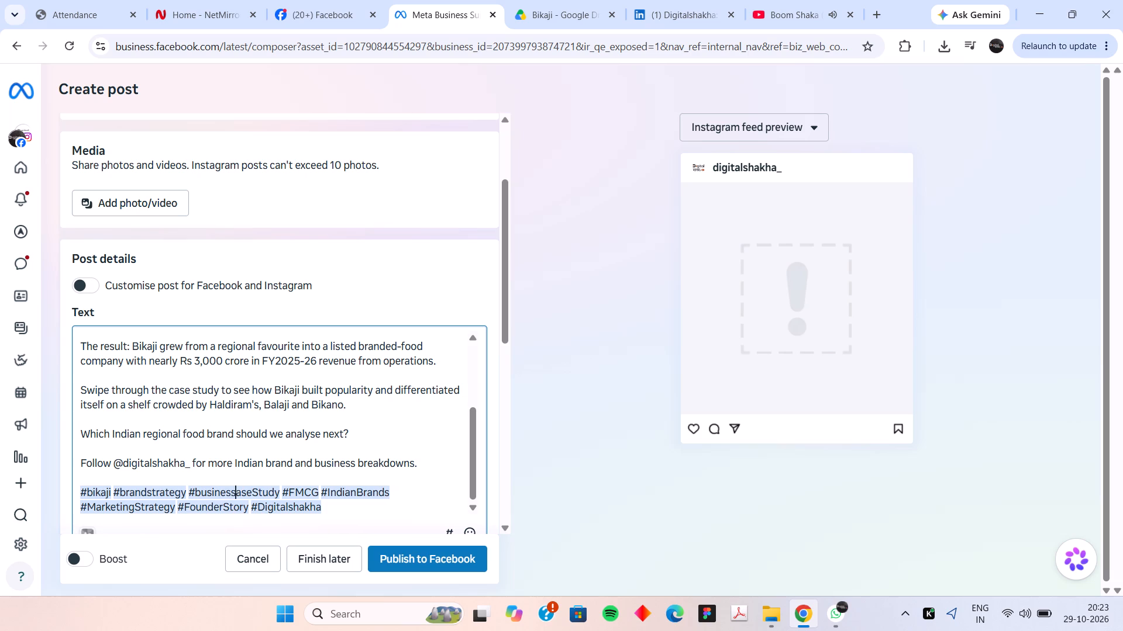
Finish lowercasing the caption's business case study hashtag so it reads #businesscasestudy.
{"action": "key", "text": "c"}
{"action": "key", "text": "Right"}
{"action": "key", "text": "Right"}
{"action": "key", "text": "Right"}
{"action": "key", "text": "Right"}
{"action": "key", "text": "BackSpace"}
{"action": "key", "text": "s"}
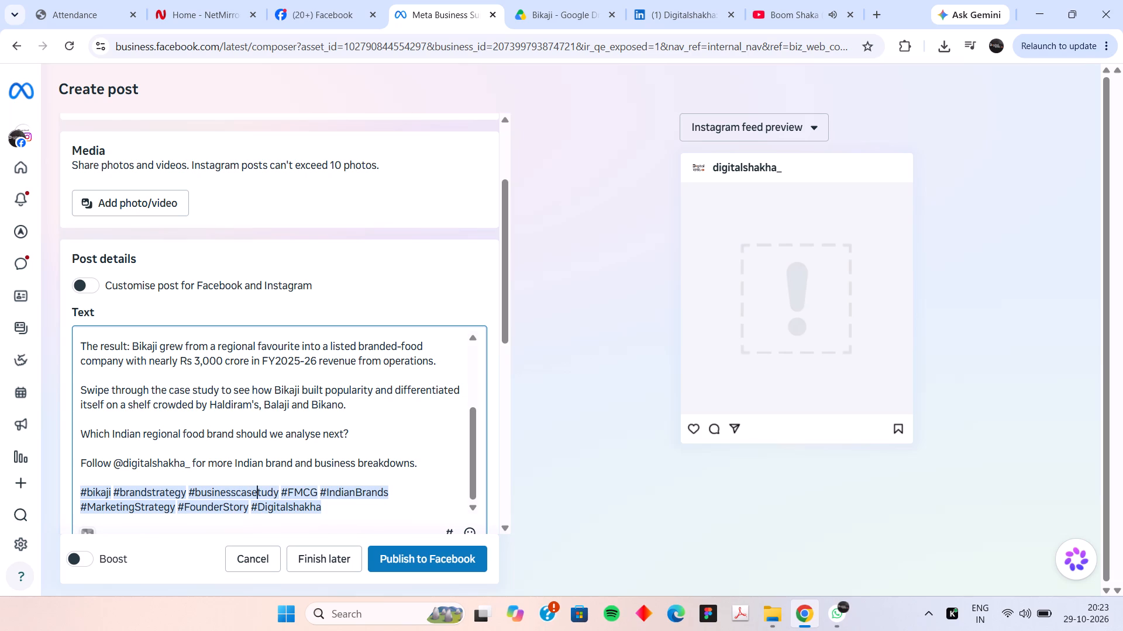
Lowercase the capital letters in the caption's #IndianBrands hashtag to make it #indianbrands.
{"action": "key", "text": "Right"}
{"action": "key", "text": "Right"}
{"action": "key", "text": "Right"}
{"action": "key", "text": "Right"}
{"action": "key", "text": "Right"}
{"action": "key", "text": "Right"}
{"action": "key", "text": "Right"}
{"action": "key", "text": "Right"}
{"action": "key", "text": "Right"}
{"action": "key", "text": "Right"}
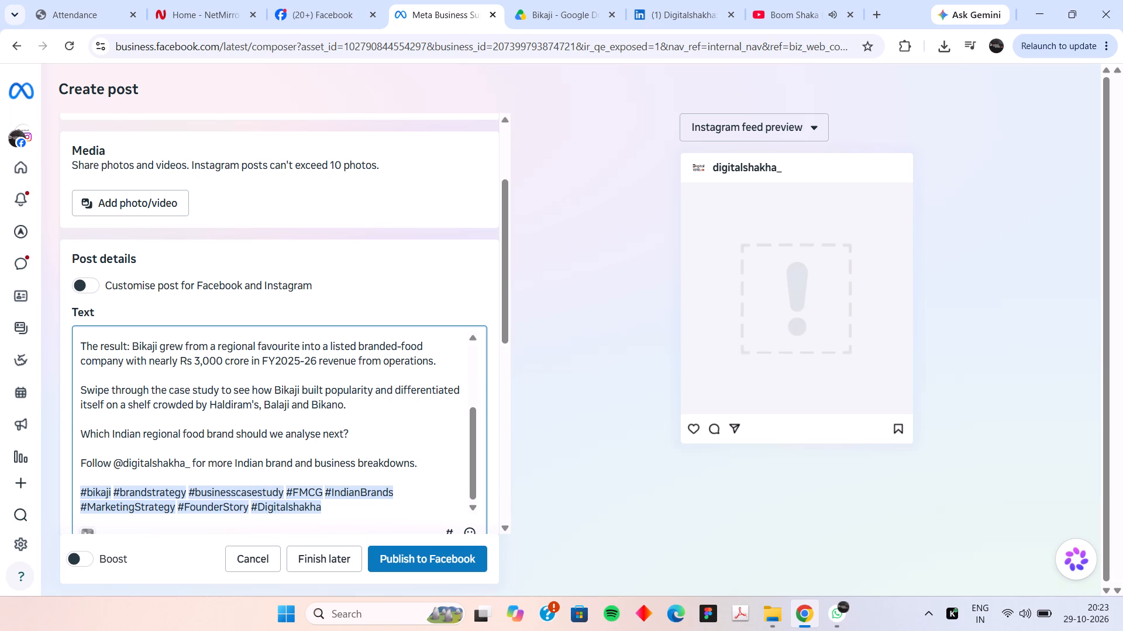
{"action": "key", "text": "Right"}
{"action": "key", "text": "Right"}
{"action": "key", "text": "Right"}
{"action": "key", "text": "BackSpace"}
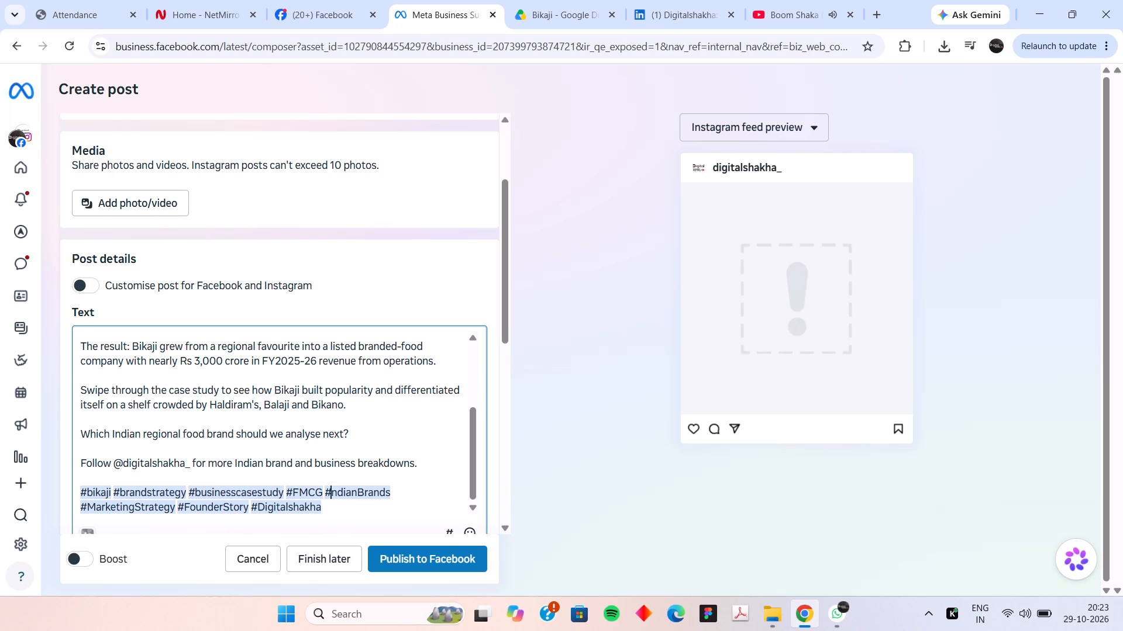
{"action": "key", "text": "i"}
{"action": "key", "text": "Right"}
{"action": "key", "text": "Right"}
{"action": "key", "text": "Right"}
{"action": "key", "text": "Right"}
{"action": "key", "text": "Right"}
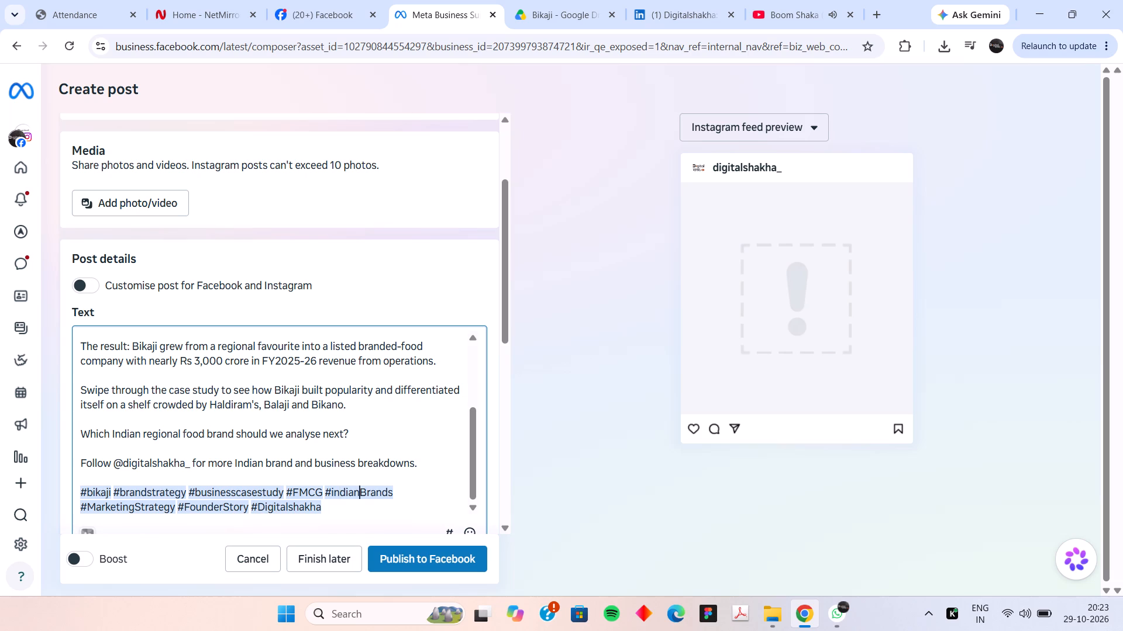
{"action": "key", "text": "Right"}
{"action": "key", "text": "BackSpace"}
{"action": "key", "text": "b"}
Lowercase the capital letters in the caption's #MarketingStrategy hashtag to make it #marketingstrategy.
{"action": "key", "text": "Right"}
{"action": "key", "text": "Right"}
{"action": "key", "text": "Right"}
{"action": "key", "text": "Right"}
{"action": "key", "text": "Right"}
{"action": "key", "text": "Right"}
{"action": "key", "text": "Right"}
{"action": "key", "text": "Right"}
{"action": "key", "text": "BackSpace"}
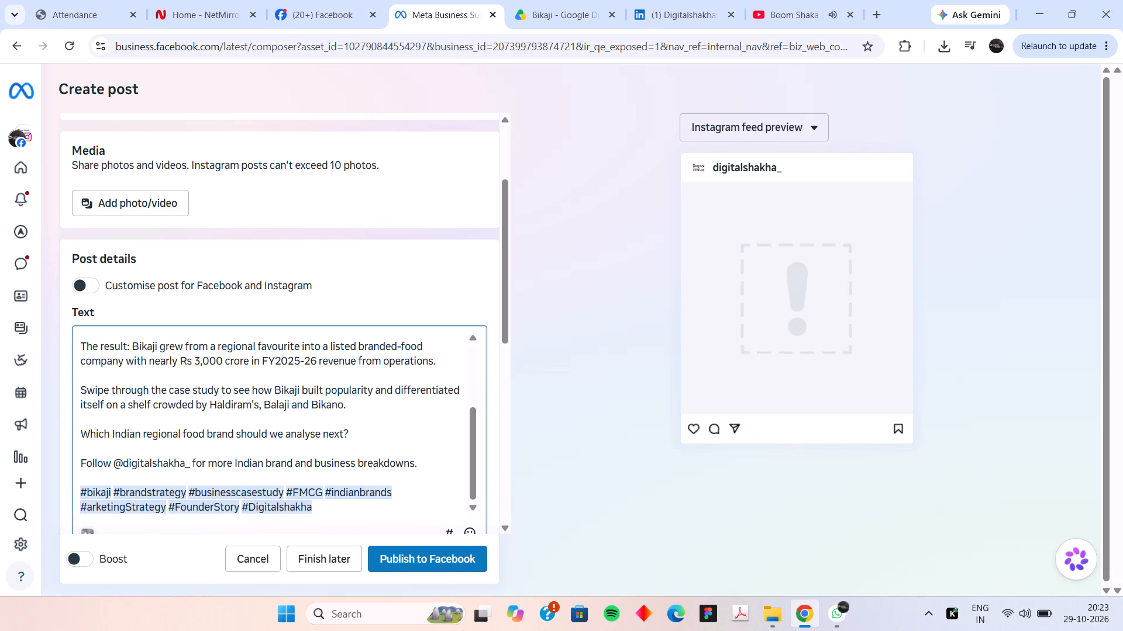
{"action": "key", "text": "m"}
{"action": "key", "text": "Right"}
{"action": "key", "text": "Right"}
{"action": "key", "text": "Right"}
{"action": "key", "text": "Right"}
{"action": "key", "text": "Right"}
{"action": "key", "text": "Right"}
{"action": "key", "text": "Right"}
{"action": "key", "text": "Right"}
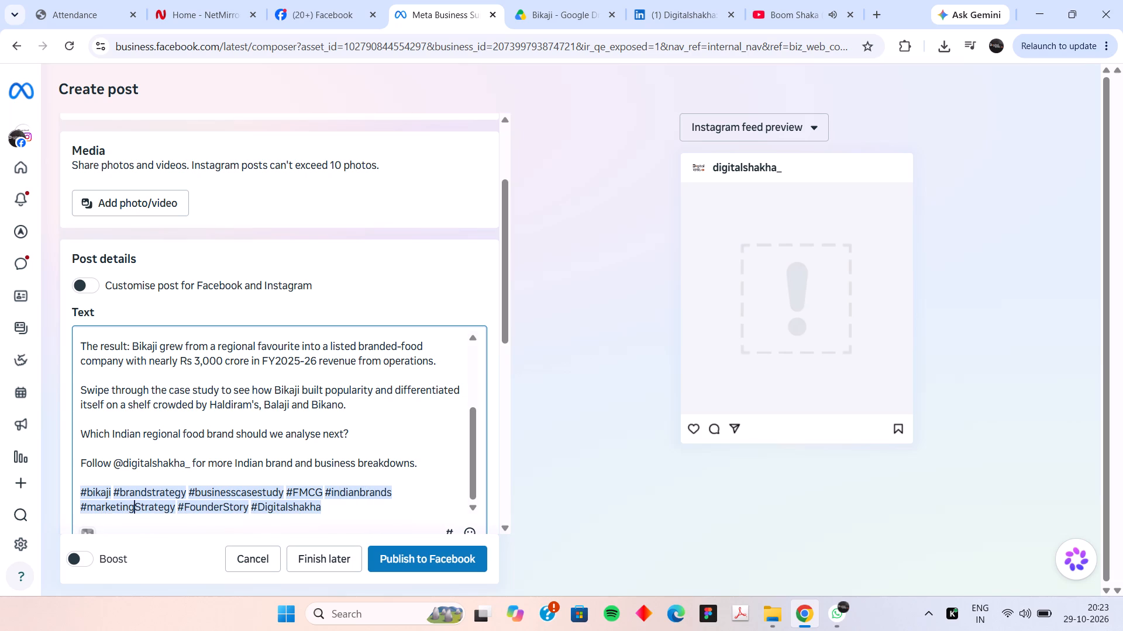
{"action": "key", "text": "Right"}
{"action": "key", "text": "BackSpace"}
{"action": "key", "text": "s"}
Lowercase the capital letters in the caption's #FounderStory hashtag to make it #founderstory.
{"action": "key", "text": "Right"}
{"action": "key", "text": "Right"}
{"action": "key", "text": "Right"}
{"action": "key", "text": "Right"}
{"action": "key", "text": "Right"}
{"action": "key", "text": "Right"}
{"action": "key", "text": "Right"}
{"action": "key", "text": "Right"}
{"action": "key", "text": "Right"}
{"action": "key", "text": "Right"}
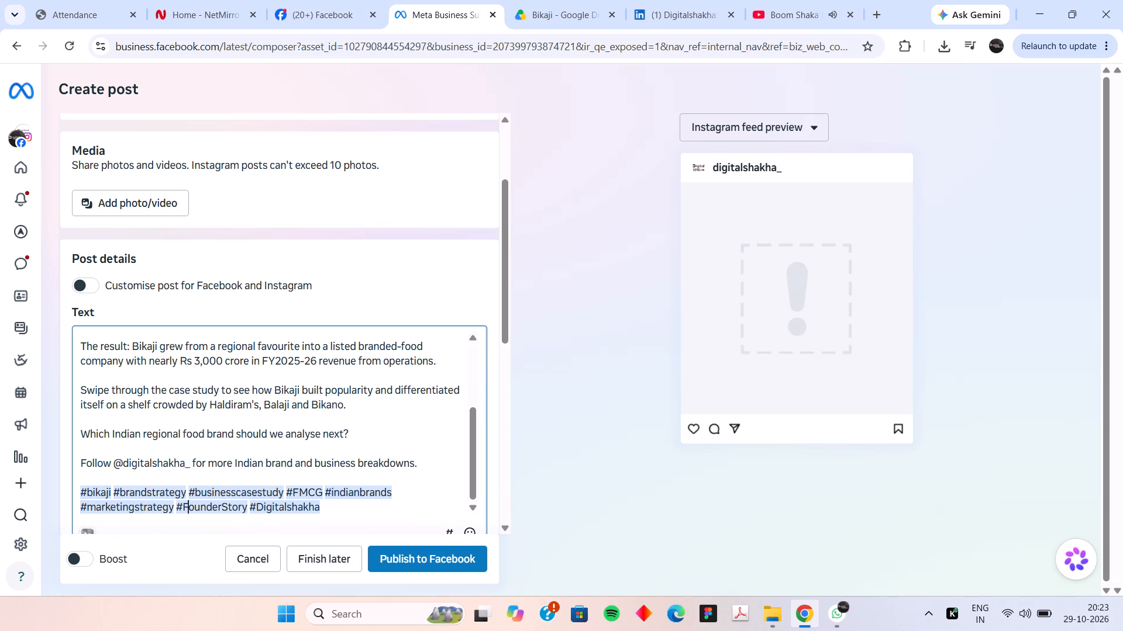
{"action": "key", "text": "Right"}
{"action": "key", "text": "Left"}
{"action": "key", "text": "BackSpace"}
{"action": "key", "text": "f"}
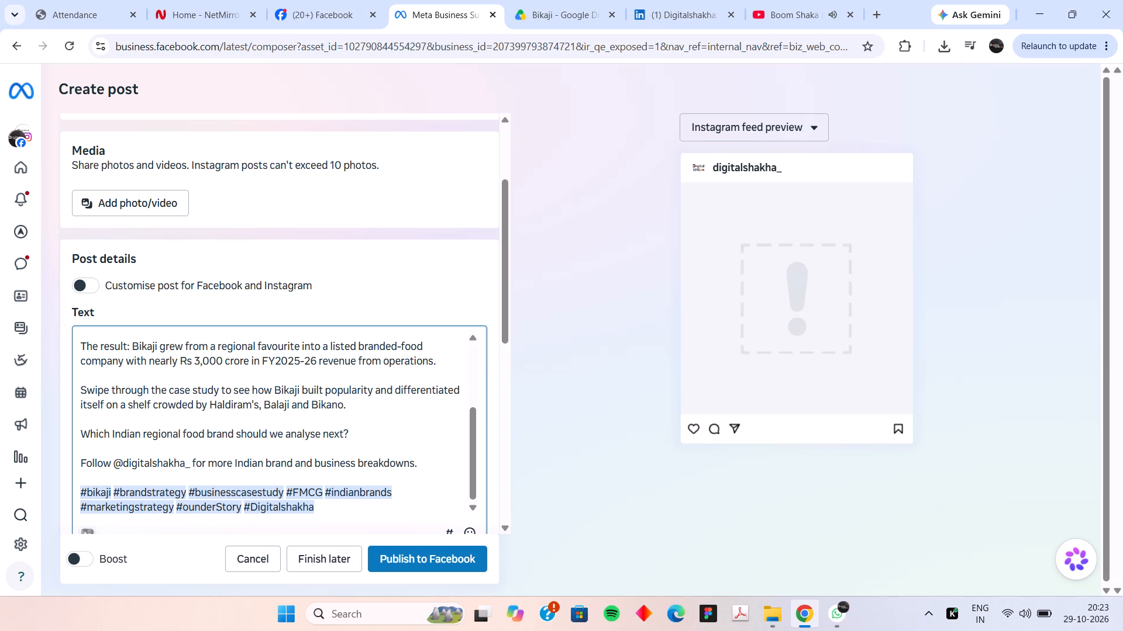
{"action": "key", "text": "Right"}
{"action": "key", "text": "Right"}
{"action": "key", "text": "Right"}
{"action": "key", "text": "Right"}
{"action": "key", "text": "Right"}
{"action": "key", "text": "Right"}
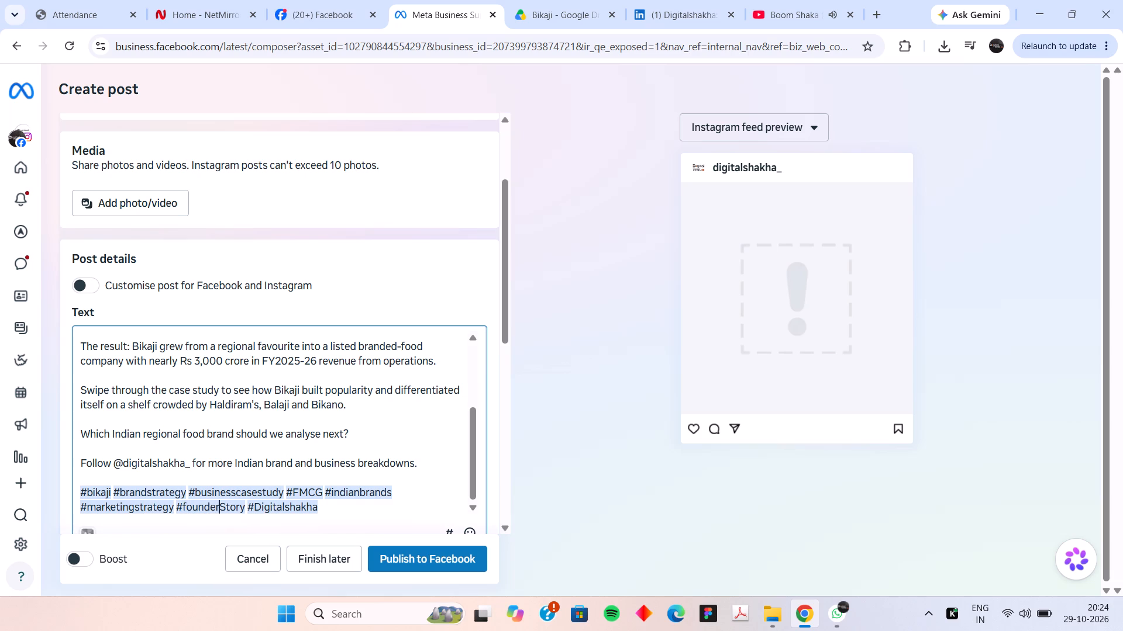
{"action": "key", "text": "Right"}
{"action": "key", "text": "BackSpace"}
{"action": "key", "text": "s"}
Lowercase the first letter of the caption's last hashtag to make it #digitalshakha.
{"action": "key", "text": "Right"}
{"action": "key", "text": "Right"}
{"action": "key", "text": "Right"}
{"action": "key", "text": "Right"}
{"action": "key", "text": "Right"}
{"action": "key", "text": "Right"}
{"action": "key", "text": "Right"}
{"action": "key", "text": "Right"}
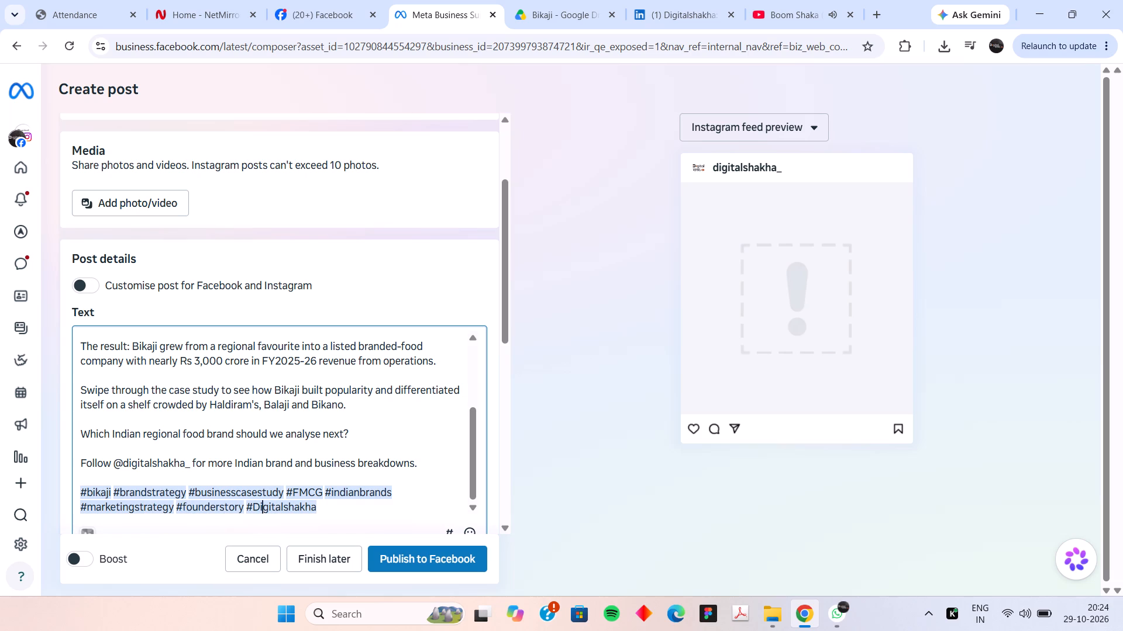
{"action": "key", "text": "Left"}
{"action": "key", "text": "BackSpace"}
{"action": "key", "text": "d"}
{"action": "key", "text": "Right"}
{"action": "key", "text": "Right"}
{"action": "key", "text": "Right"}
{"action": "key", "text": "Right"}
{"action": "key", "text": "Right"}
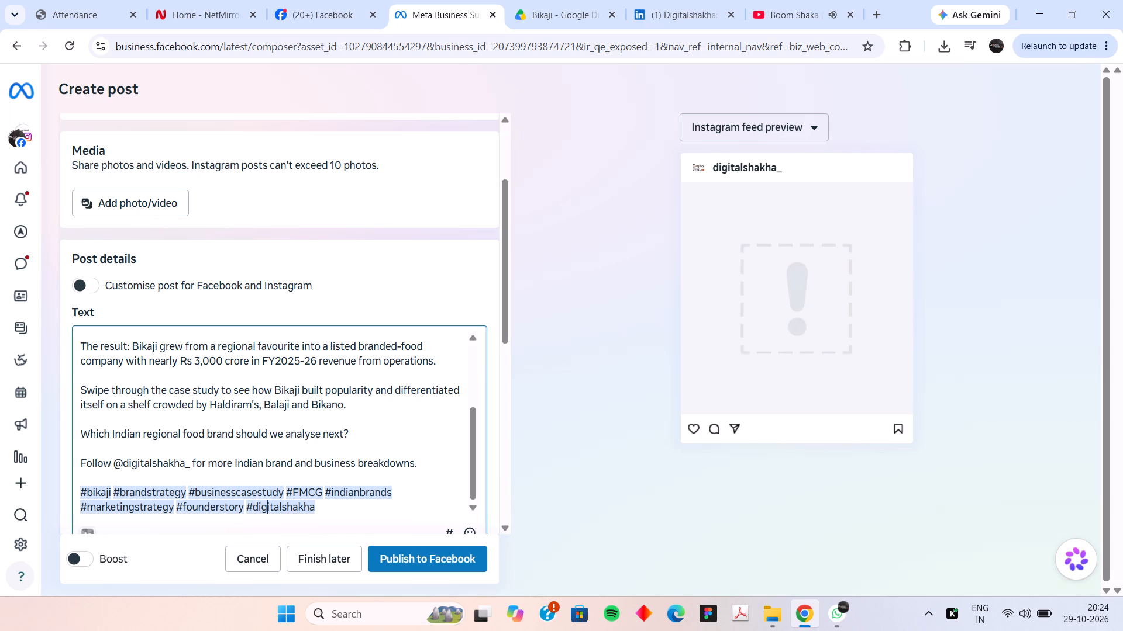
{"action": "key", "text": "Right"}
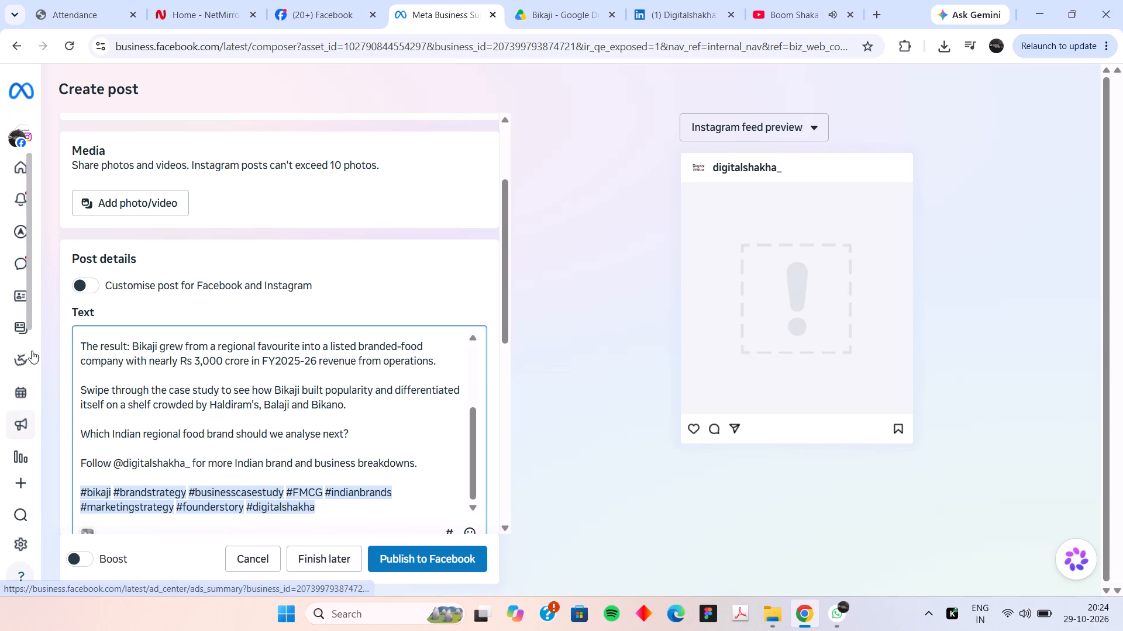
Add the nine images Bikaji_Case_Study_01 to Bikaji_Case_Study_09 from the Bikaji_Case_Study_Upload_Pack folder in Downloads to the post.
{"action": "left_click", "coordinate": [174, 206]}
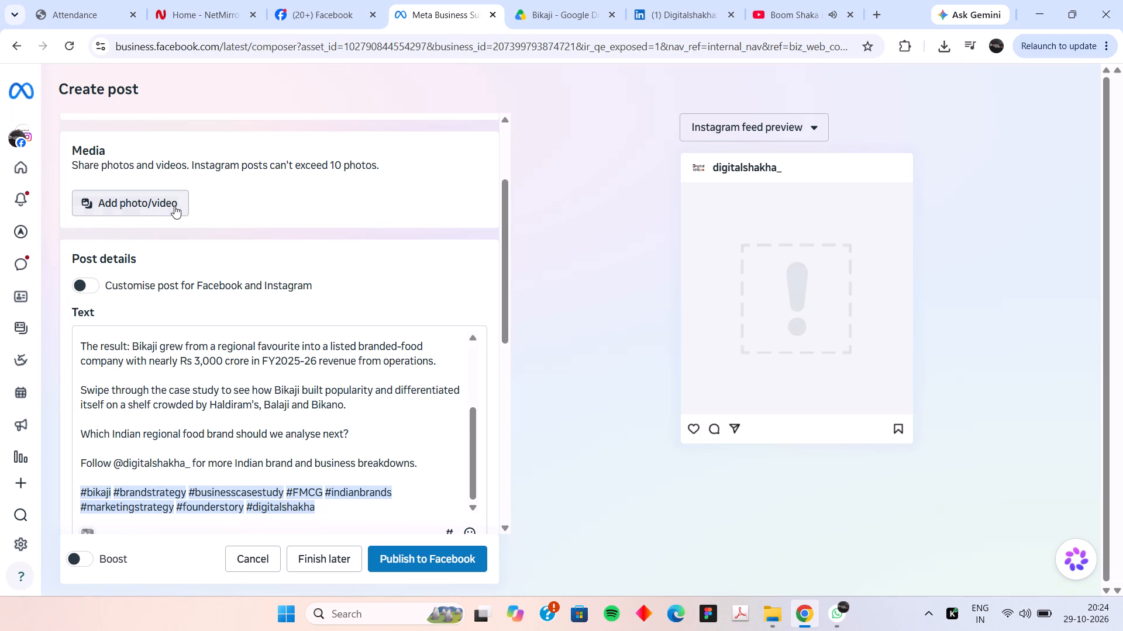
{"action": "left_click", "coordinate": [174, 206]}
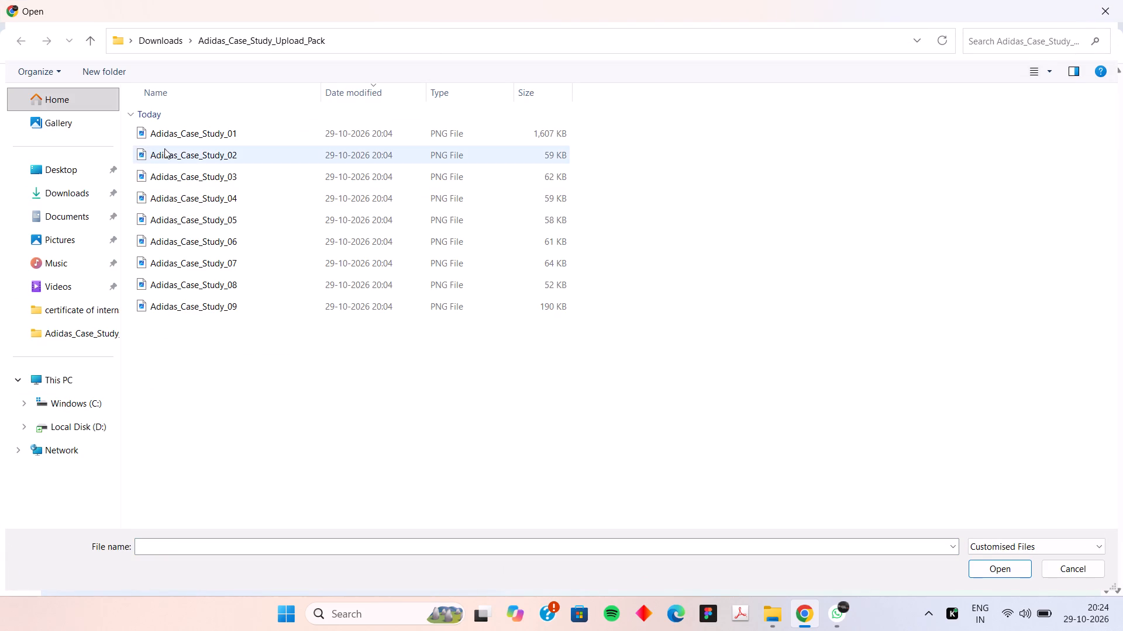
{"action": "left_click", "coordinate": [52, 193]}
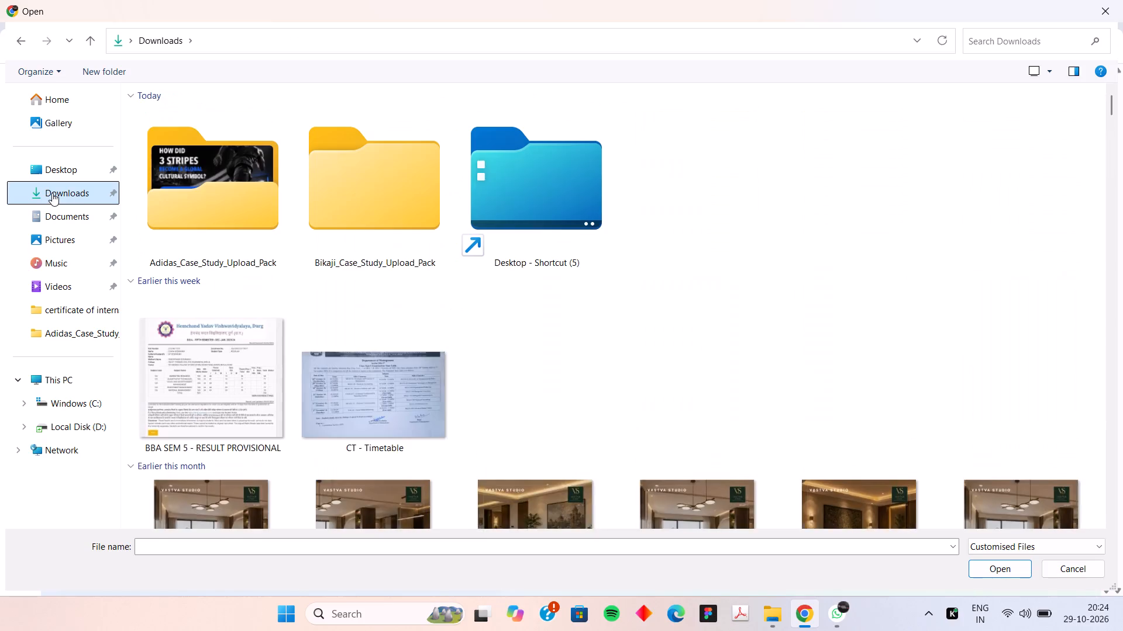
{"action": "double_click", "coordinate": [314, 208]}
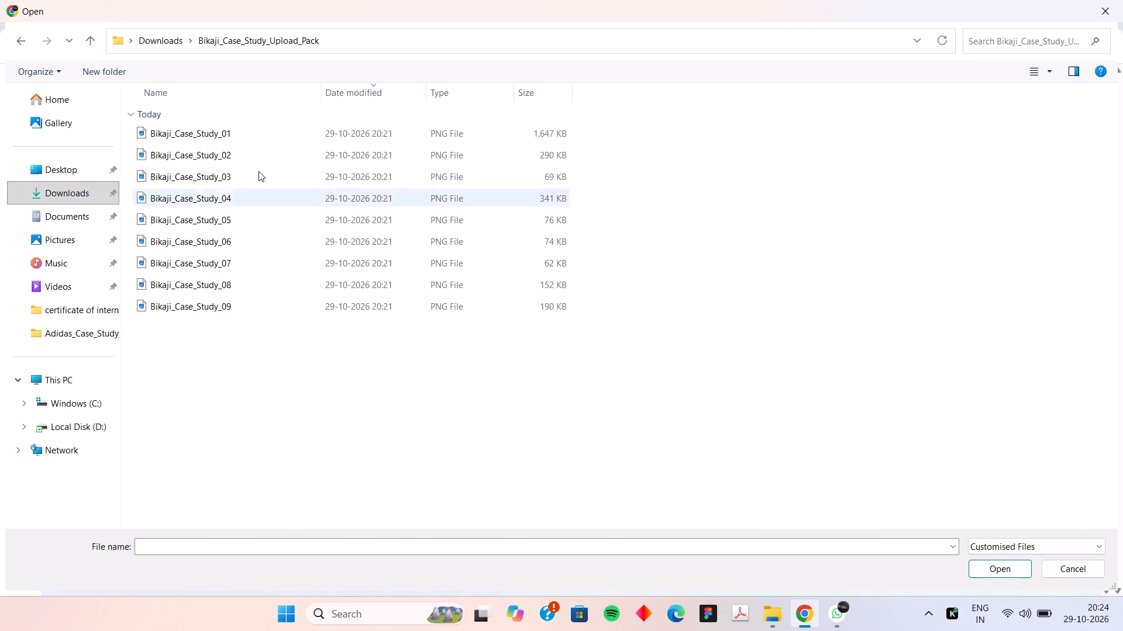
{"action": "left_click", "coordinate": [220, 139]}
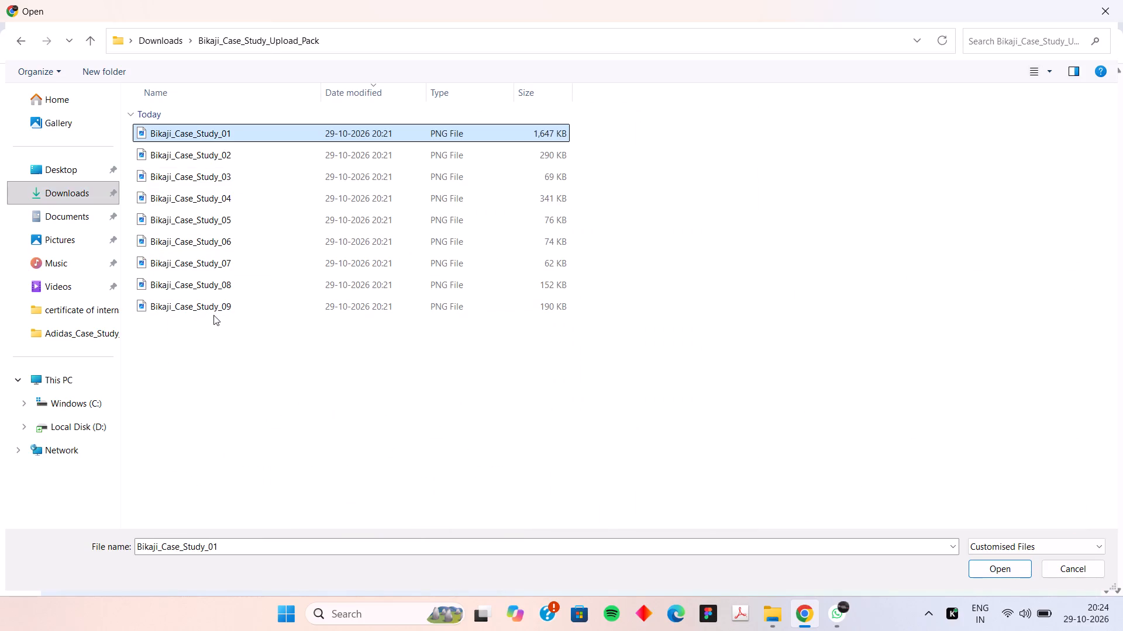
{"action": "left_click", "coordinate": [213, 315], "text": "shift"}
{"action": "left_click", "coordinate": [205, 304], "text": "shift"}
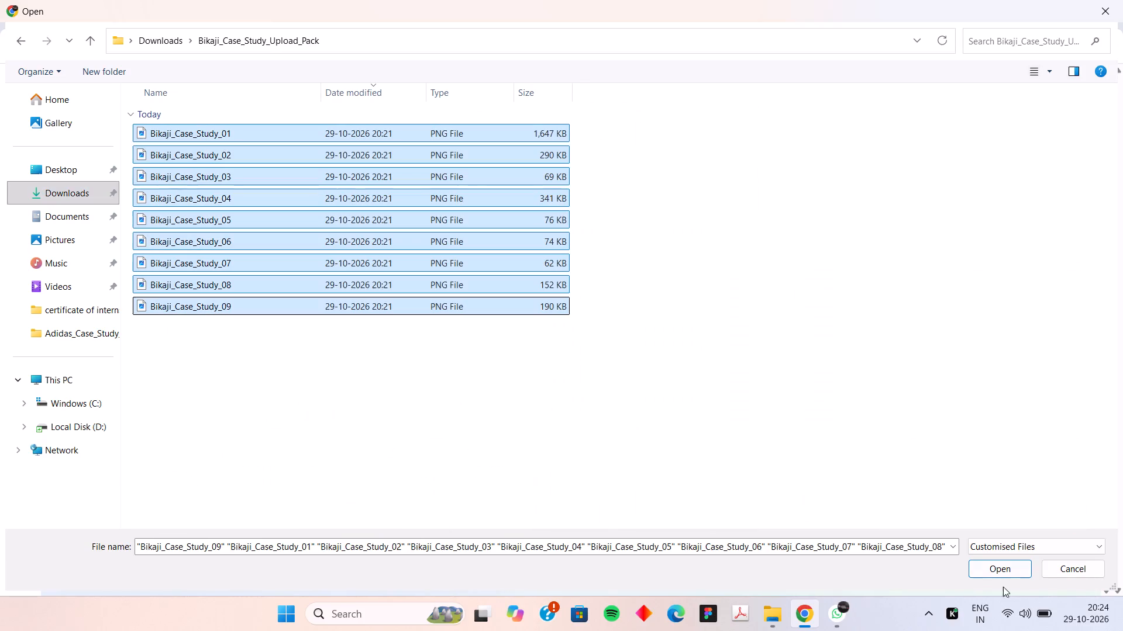
{"action": "left_click", "coordinate": [999, 574]}
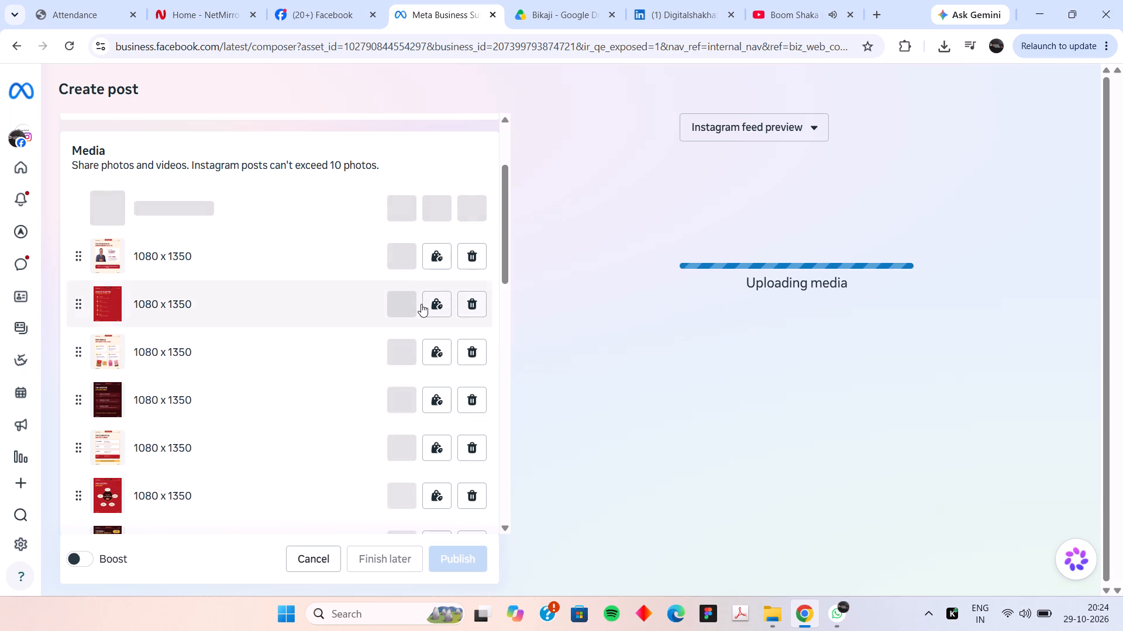
Examine the Bikaji carousel's slides and their order in the Instagram feed preview.
{"action": "scroll", "coordinate": [421, 304], "scroll_direction": "down", "scroll_amount": 4}
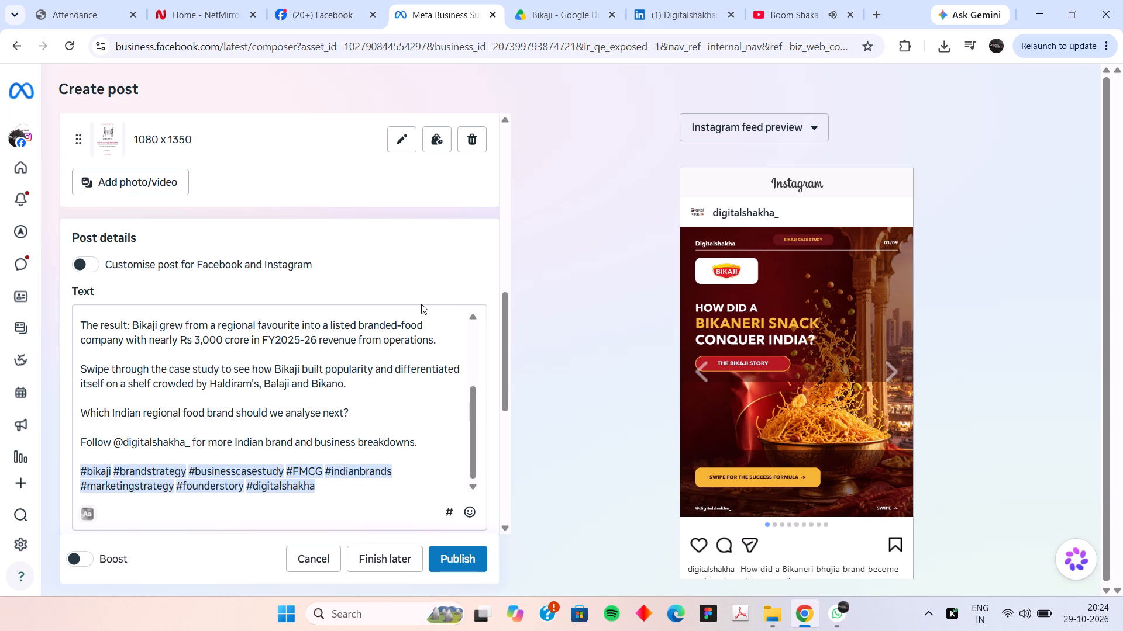
{"action": "left_click", "coordinate": [895, 366]}
{"action": "left_click", "coordinate": [895, 366]}
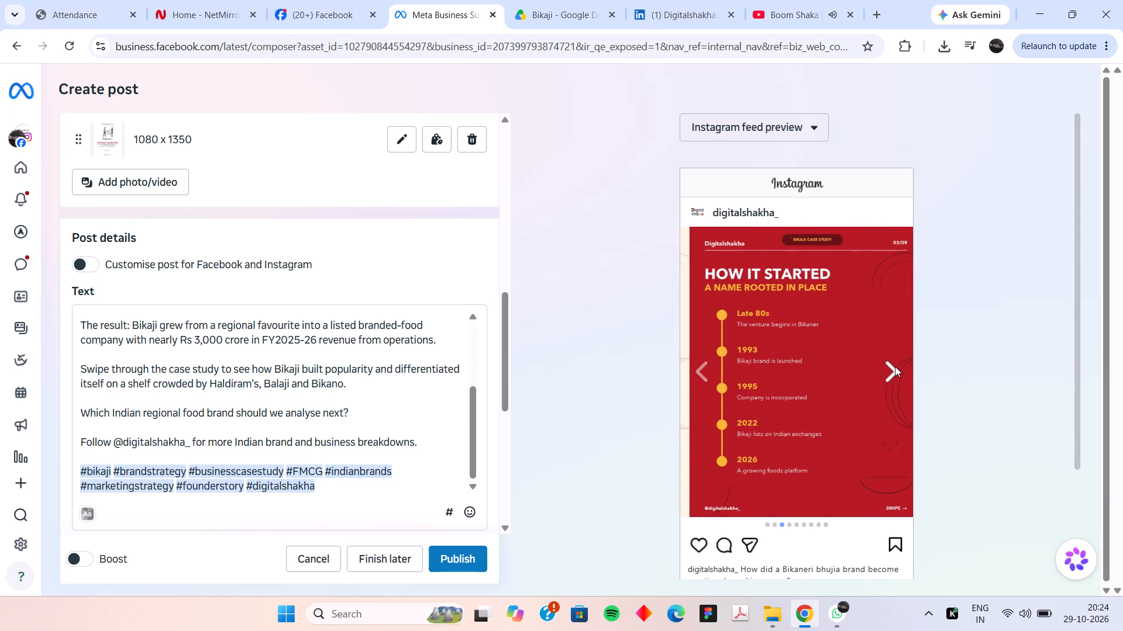
{"action": "left_click", "coordinate": [895, 366]}
{"action": "left_click", "coordinate": [895, 366]}
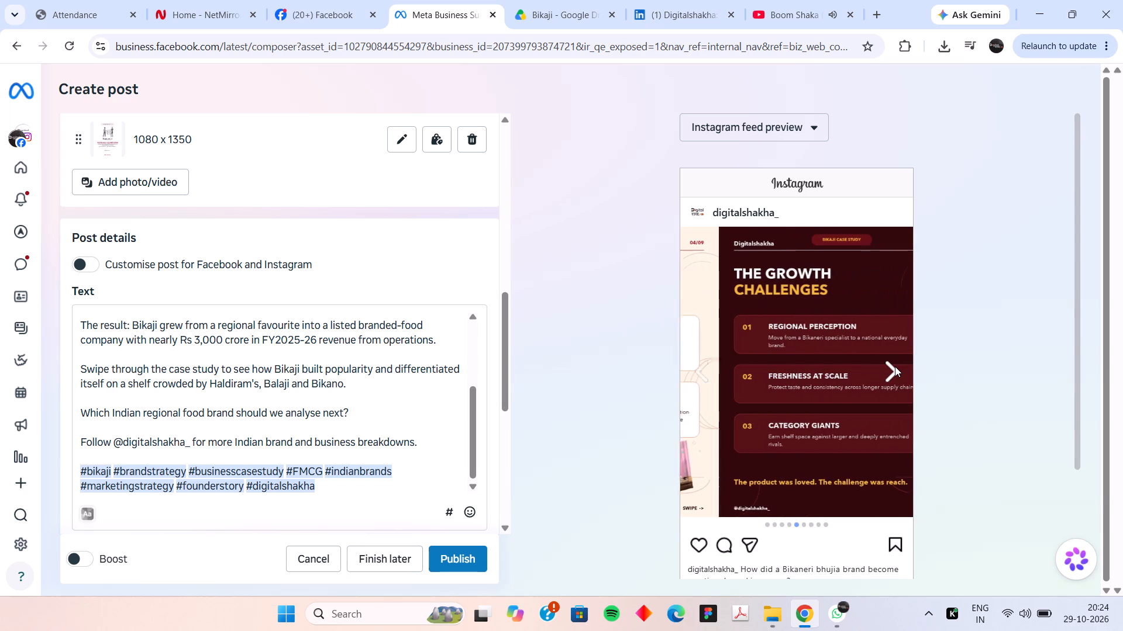
{"action": "left_click", "coordinate": [895, 366]}
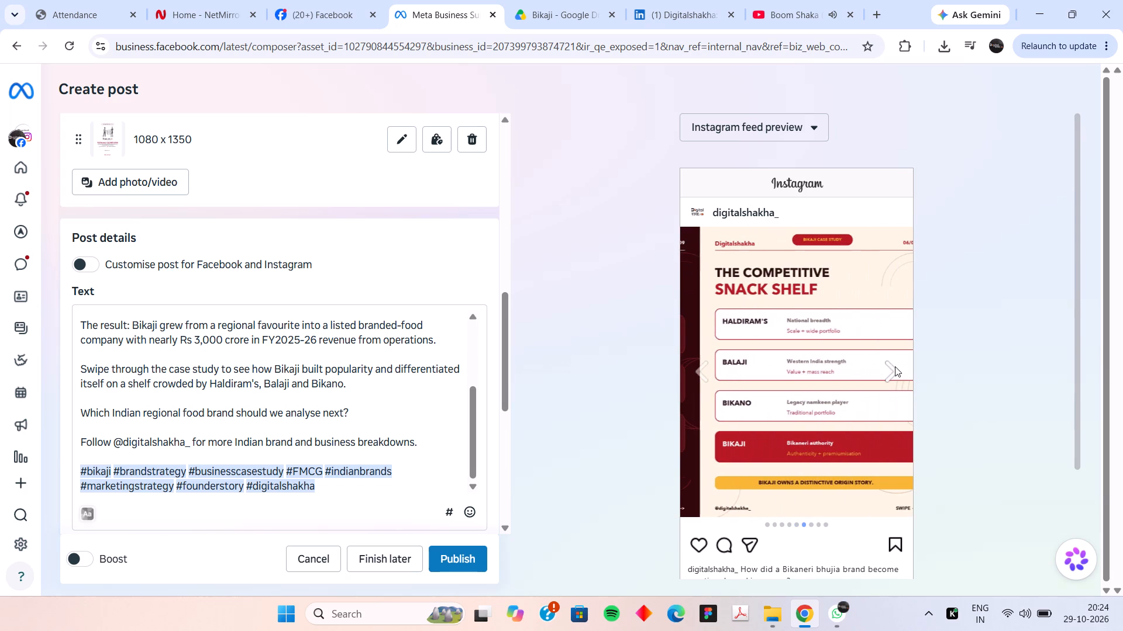
{"action": "left_click", "coordinate": [895, 366]}
{"action": "left_click", "coordinate": [895, 366]}
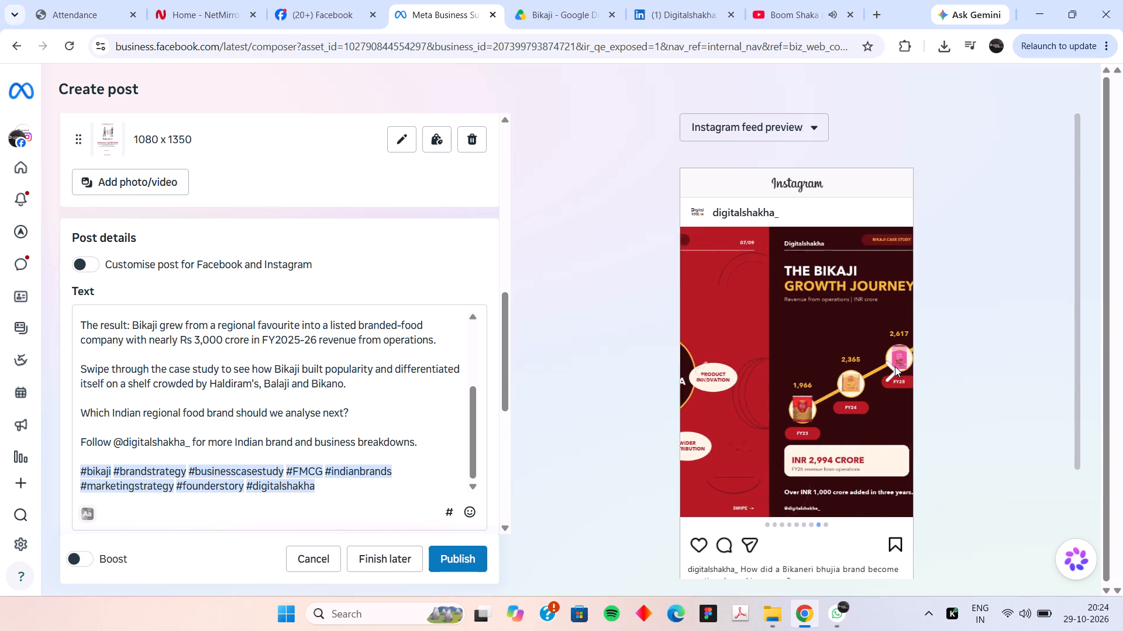
{"action": "left_click", "coordinate": [895, 366]}
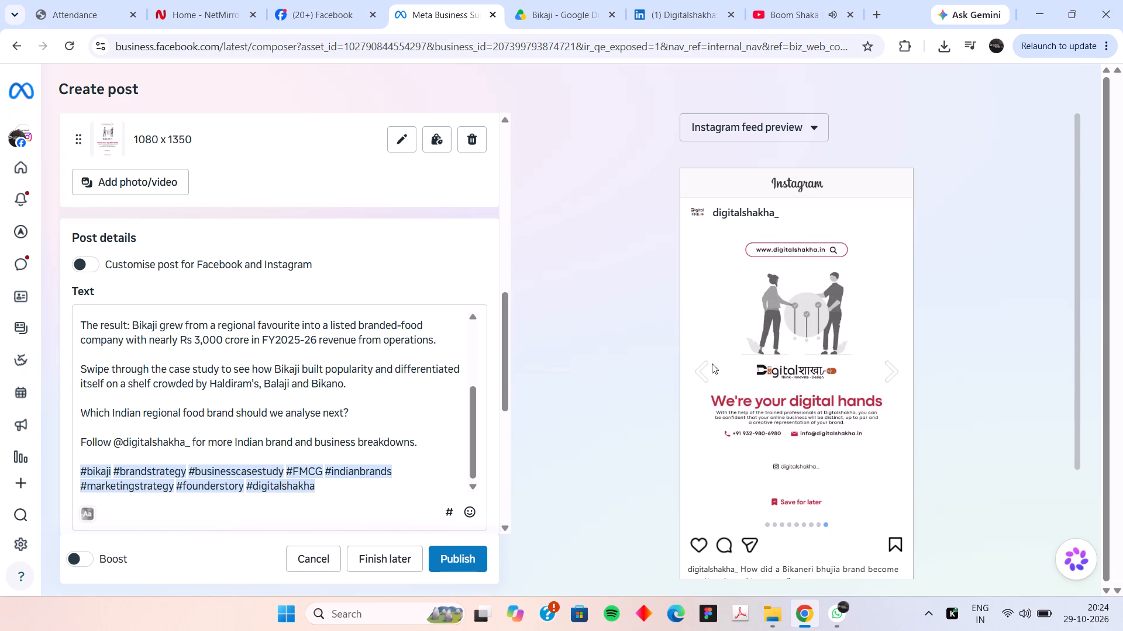
{"action": "left_click", "coordinate": [712, 363]}
{"action": "left_click", "coordinate": [704, 369]}
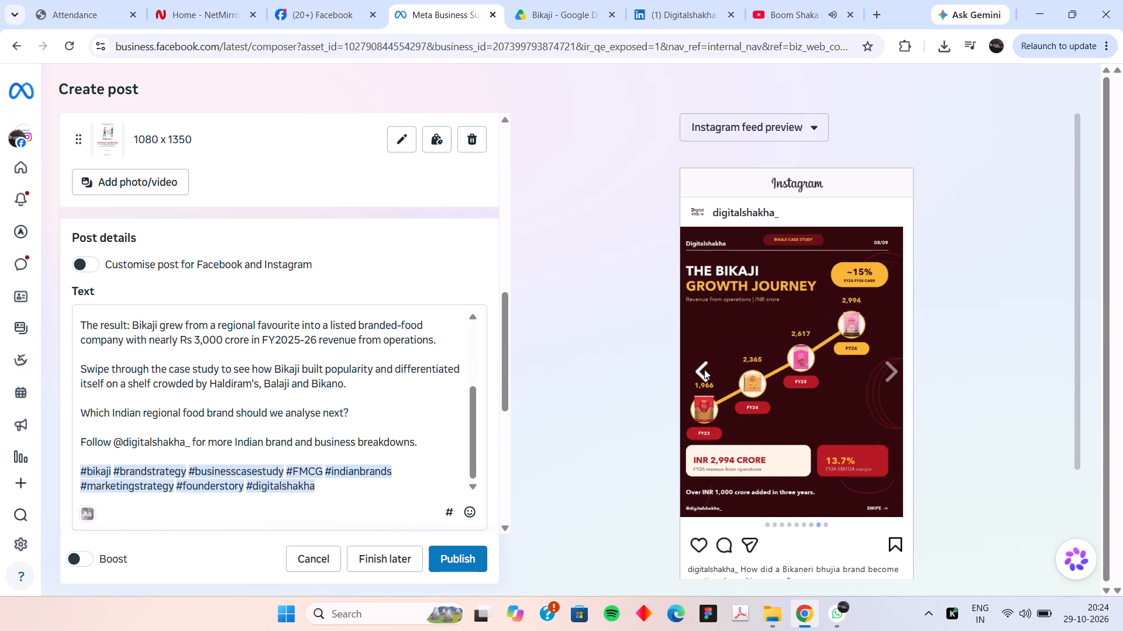